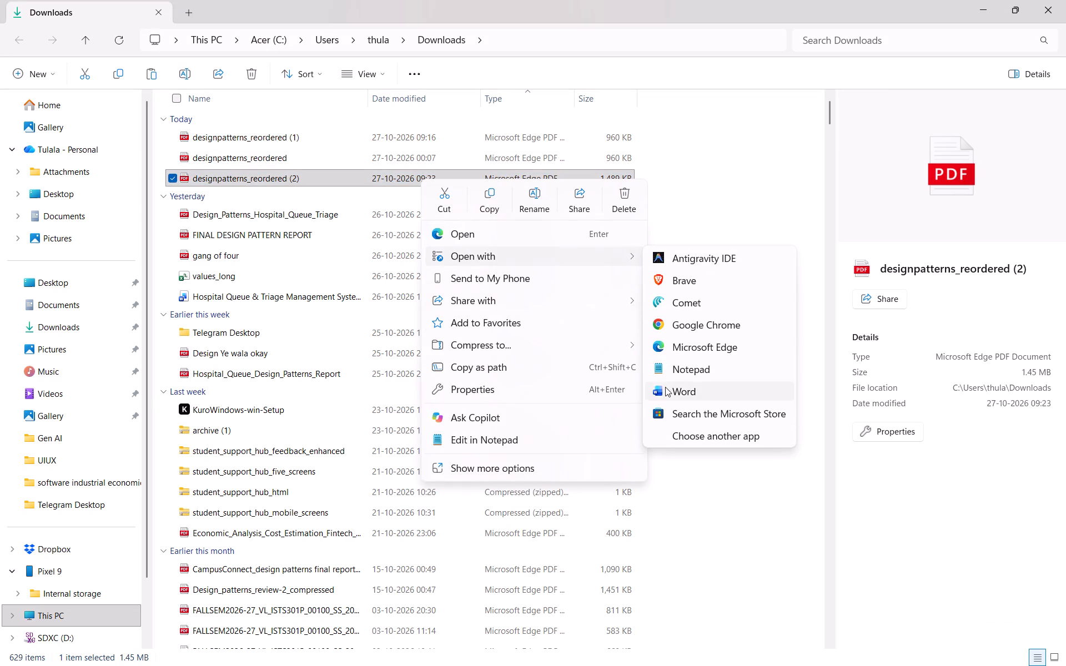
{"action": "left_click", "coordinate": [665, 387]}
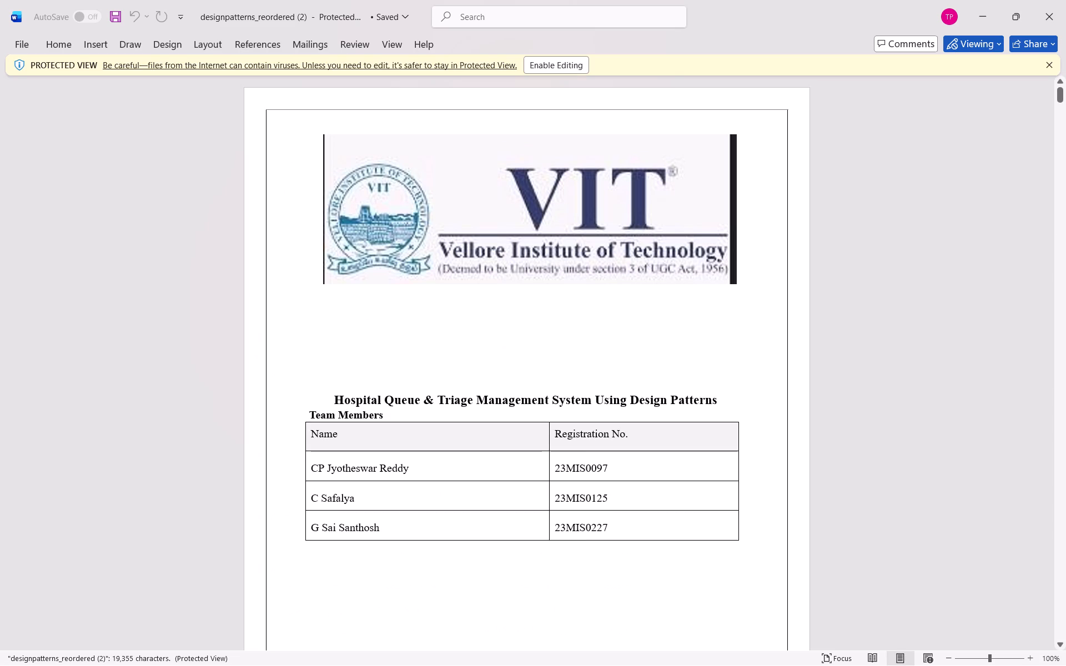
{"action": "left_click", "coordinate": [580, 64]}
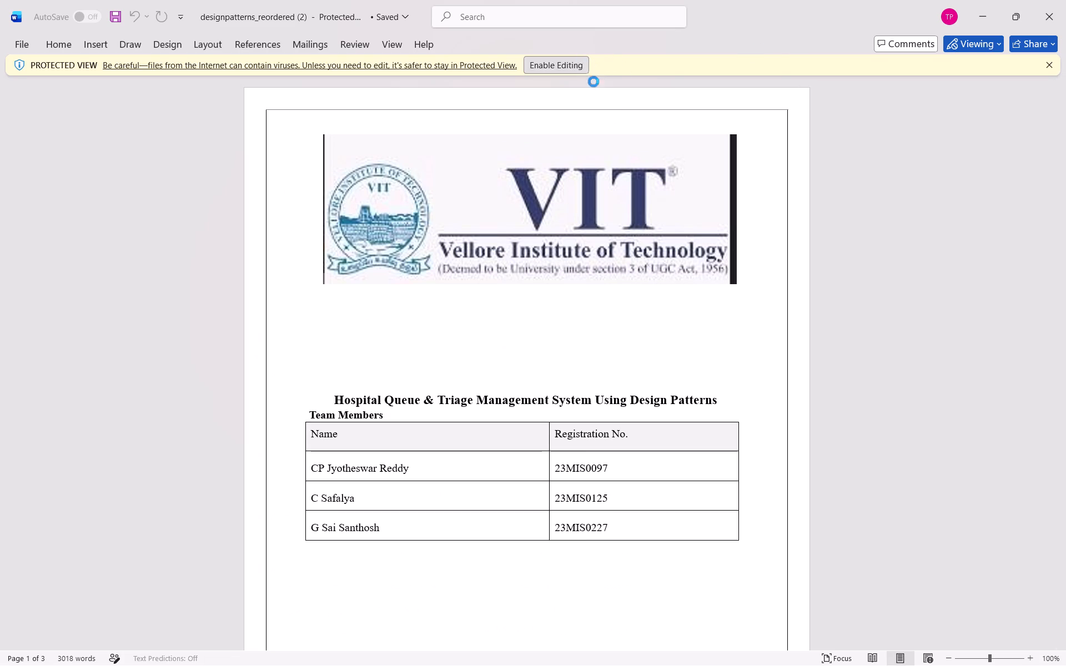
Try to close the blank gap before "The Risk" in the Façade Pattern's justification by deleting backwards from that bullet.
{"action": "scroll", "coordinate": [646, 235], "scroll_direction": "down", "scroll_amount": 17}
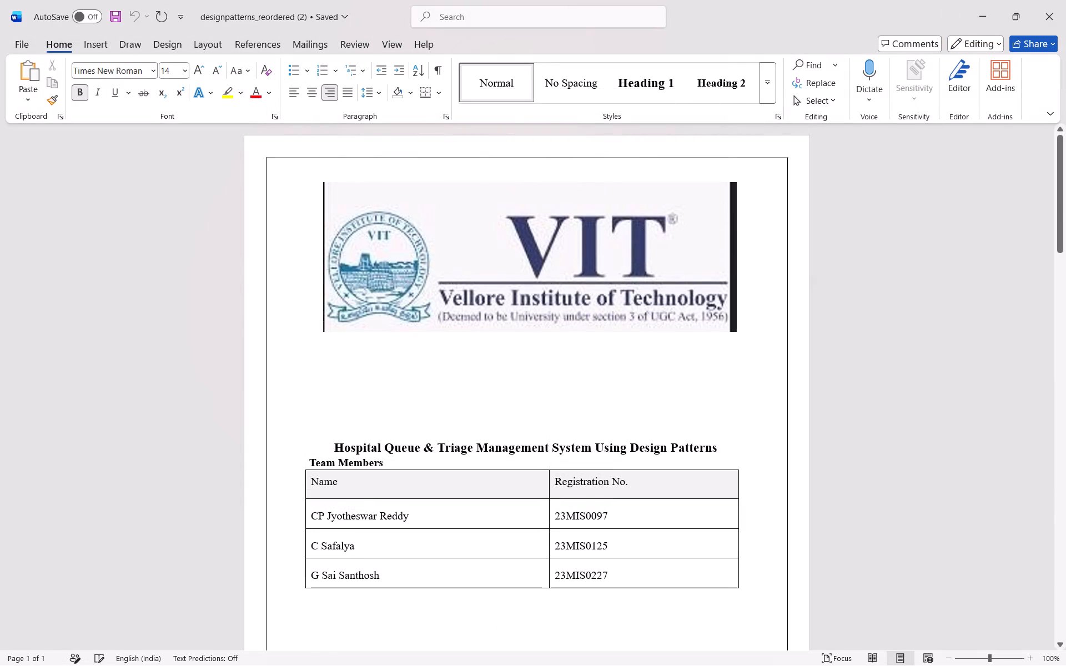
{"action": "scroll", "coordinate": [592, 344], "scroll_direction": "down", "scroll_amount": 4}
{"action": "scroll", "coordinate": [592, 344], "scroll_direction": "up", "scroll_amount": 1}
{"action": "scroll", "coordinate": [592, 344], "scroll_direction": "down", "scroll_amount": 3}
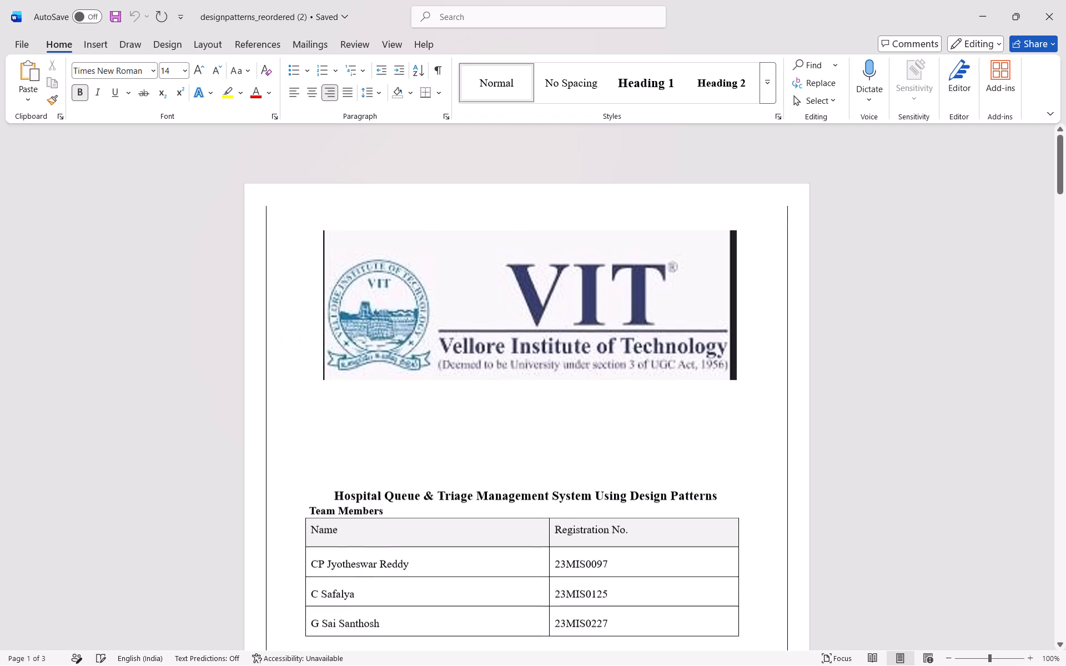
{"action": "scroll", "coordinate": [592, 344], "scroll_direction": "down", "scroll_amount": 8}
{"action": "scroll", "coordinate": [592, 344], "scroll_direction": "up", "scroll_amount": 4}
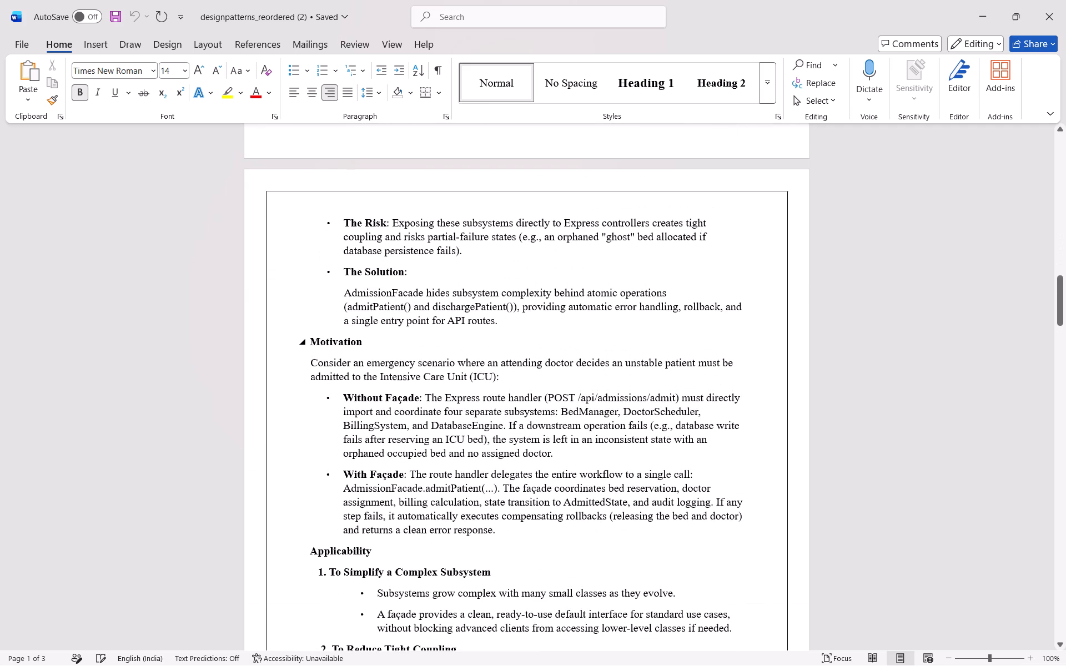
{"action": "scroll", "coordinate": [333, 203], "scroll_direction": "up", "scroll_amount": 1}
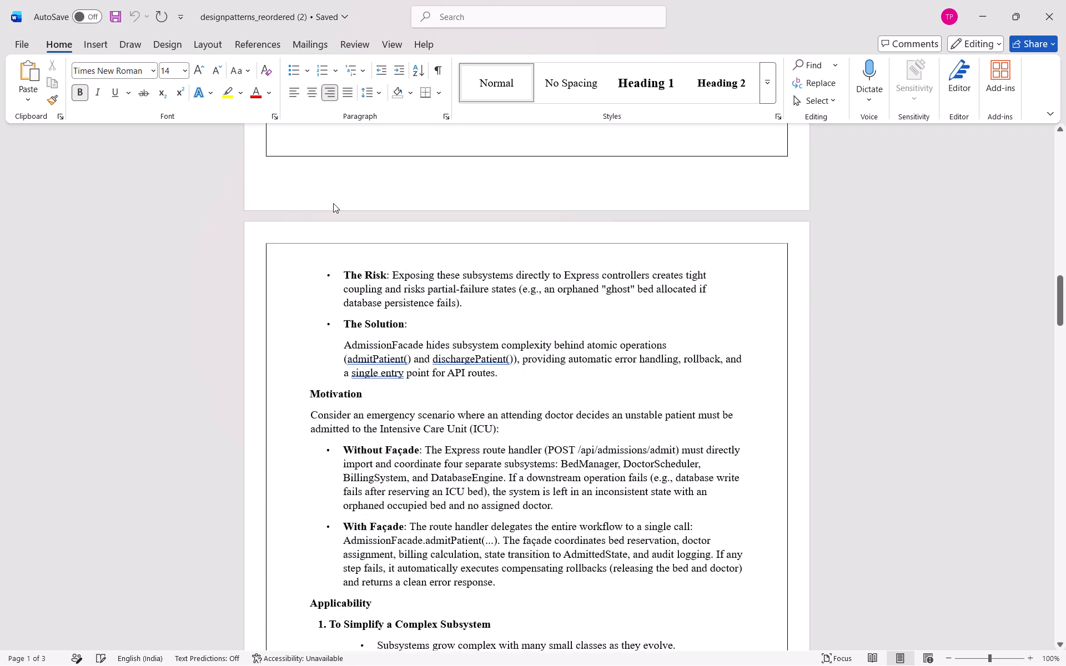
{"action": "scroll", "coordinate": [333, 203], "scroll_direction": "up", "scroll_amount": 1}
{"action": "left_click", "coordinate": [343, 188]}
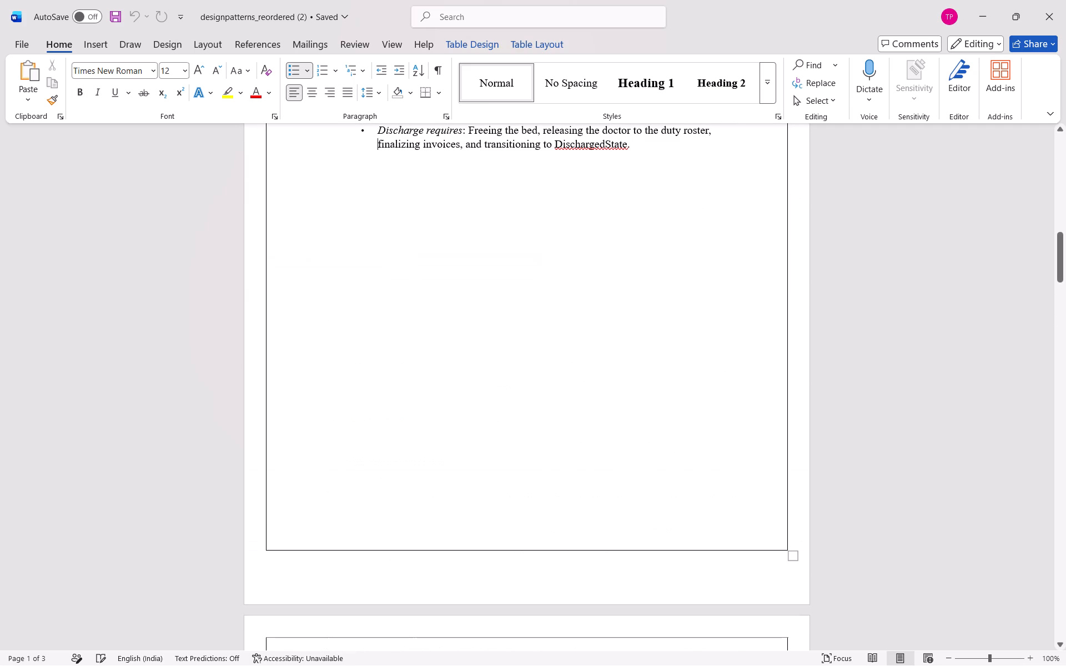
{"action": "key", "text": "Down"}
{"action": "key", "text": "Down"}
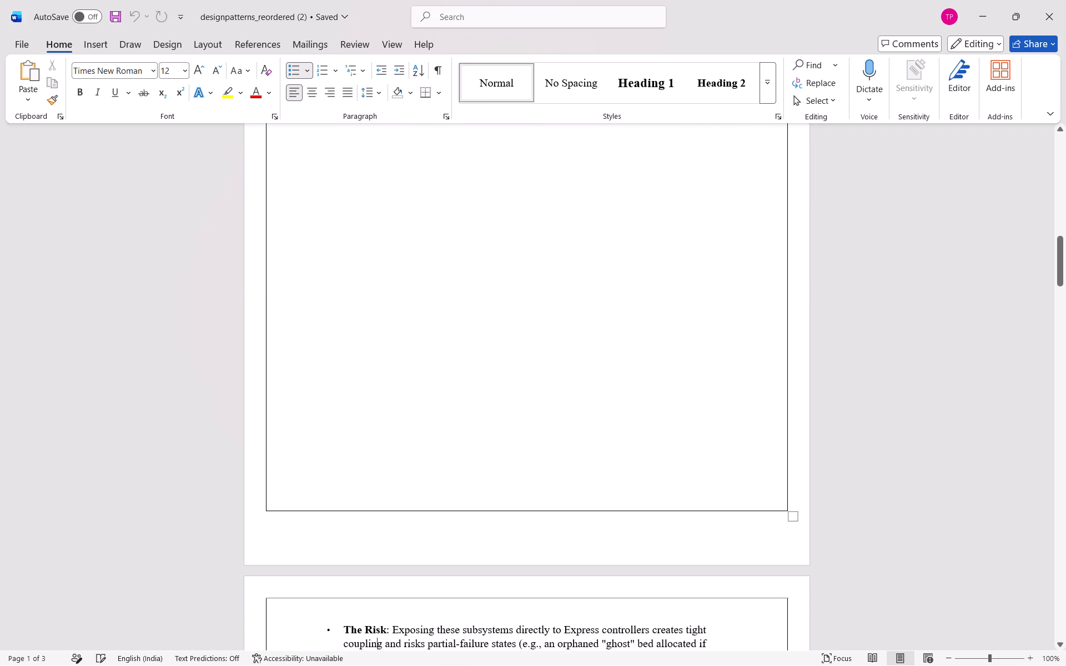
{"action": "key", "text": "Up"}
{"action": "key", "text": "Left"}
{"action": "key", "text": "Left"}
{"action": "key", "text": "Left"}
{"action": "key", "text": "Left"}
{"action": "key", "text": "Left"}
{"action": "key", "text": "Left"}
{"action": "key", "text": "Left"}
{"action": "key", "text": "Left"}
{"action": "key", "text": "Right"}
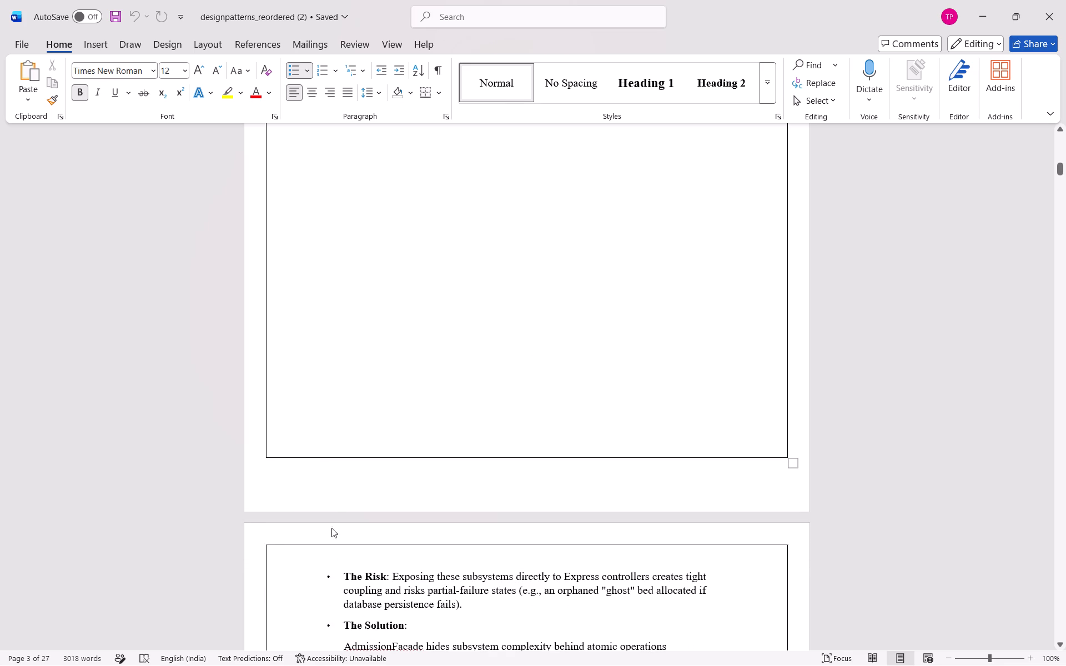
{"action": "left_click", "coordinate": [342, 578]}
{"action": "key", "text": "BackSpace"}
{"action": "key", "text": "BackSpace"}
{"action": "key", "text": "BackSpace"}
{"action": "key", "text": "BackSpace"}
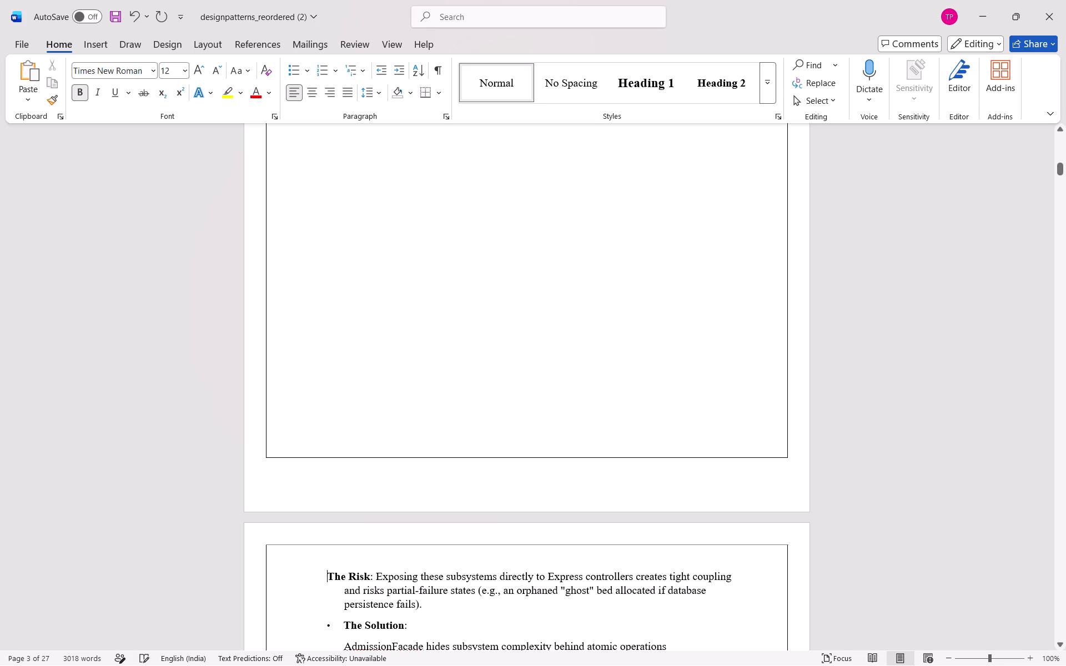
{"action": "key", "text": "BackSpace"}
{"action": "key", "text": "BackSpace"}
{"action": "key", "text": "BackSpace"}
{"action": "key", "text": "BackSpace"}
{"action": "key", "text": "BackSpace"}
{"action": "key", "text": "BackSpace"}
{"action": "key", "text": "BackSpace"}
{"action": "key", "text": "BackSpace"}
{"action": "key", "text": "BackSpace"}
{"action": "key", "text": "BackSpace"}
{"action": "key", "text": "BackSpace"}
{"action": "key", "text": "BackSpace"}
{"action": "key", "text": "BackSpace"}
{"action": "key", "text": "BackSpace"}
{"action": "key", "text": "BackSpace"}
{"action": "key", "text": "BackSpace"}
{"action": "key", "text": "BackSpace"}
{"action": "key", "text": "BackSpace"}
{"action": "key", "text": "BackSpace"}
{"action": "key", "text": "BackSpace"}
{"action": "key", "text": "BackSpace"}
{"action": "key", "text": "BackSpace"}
Examine the converted document's layout from the Façade Pattern justification through its code pages to the State Pattern's intent.
{"action": "scroll", "coordinate": [422, 514], "scroll_direction": "up", "scroll_amount": 1}
{"action": "scroll", "coordinate": [422, 514], "scroll_direction": "down", "scroll_amount": 5}
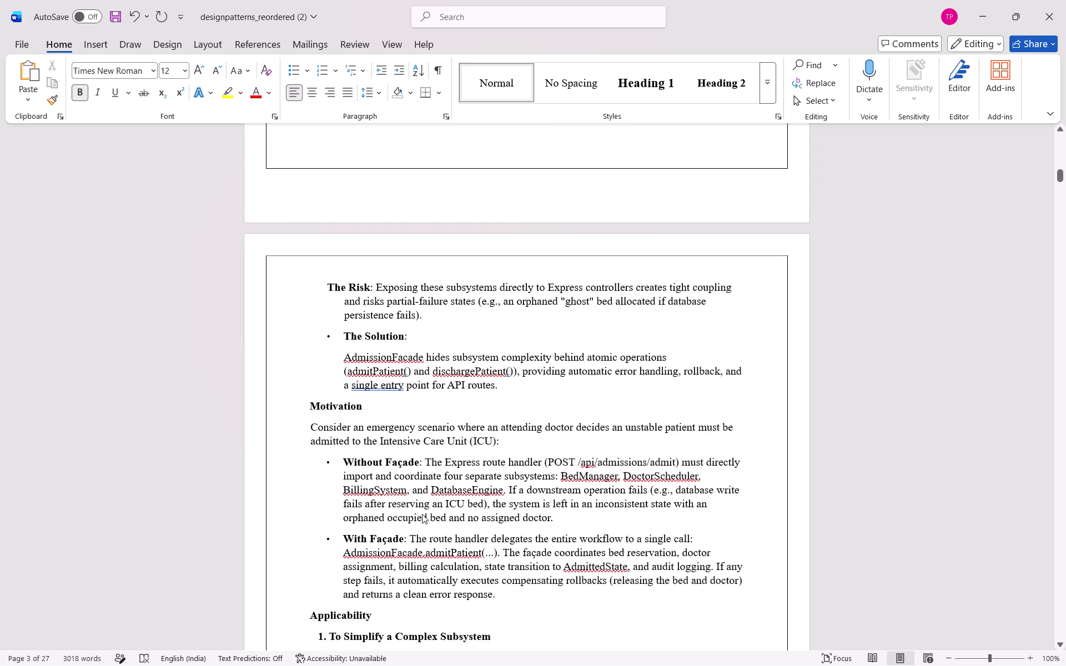
{"action": "scroll", "coordinate": [422, 514], "scroll_direction": "up", "scroll_amount": 6}
{"action": "scroll", "coordinate": [422, 514], "scroll_direction": "down", "scroll_amount": 2}
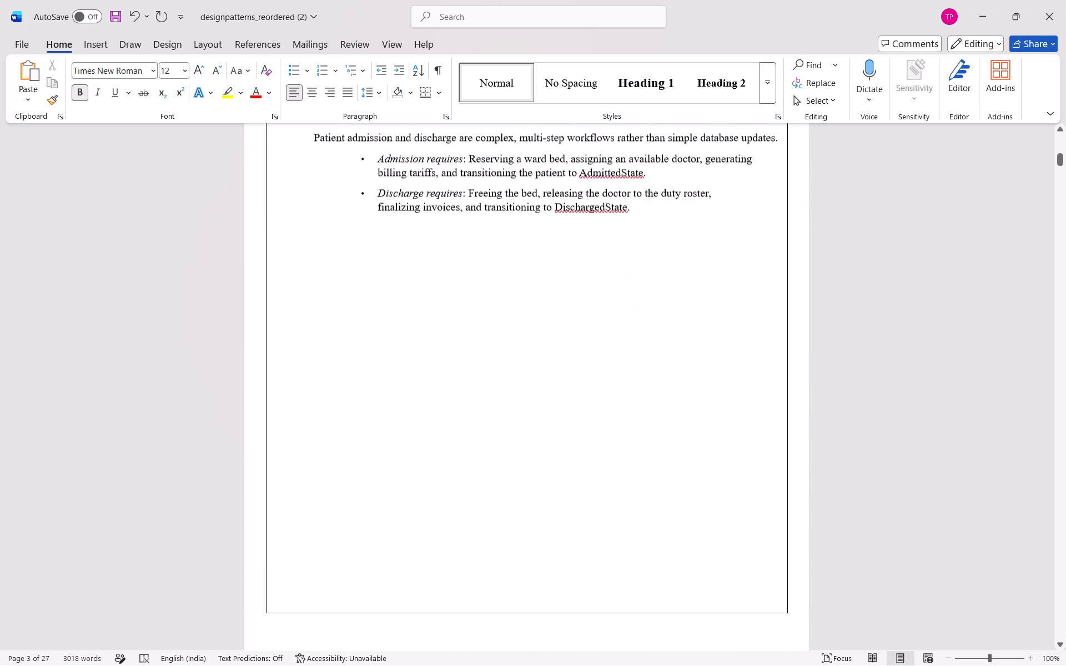
{"action": "scroll", "coordinate": [422, 514], "scroll_direction": "down", "scroll_amount": 4}
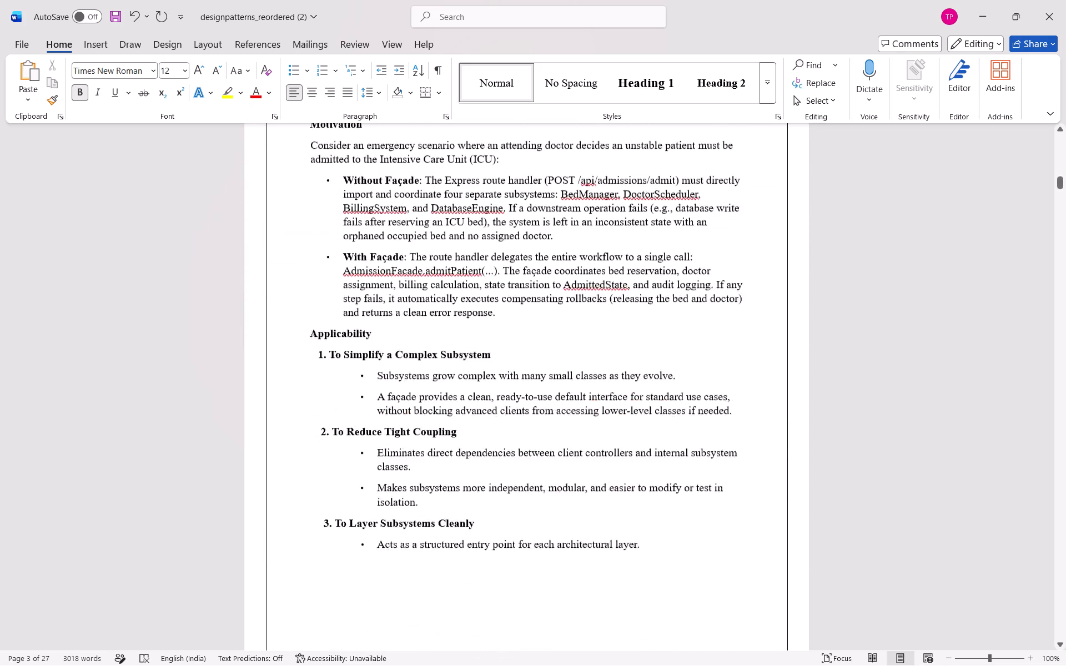
{"action": "scroll", "coordinate": [422, 514], "scroll_direction": "down", "scroll_amount": 7}
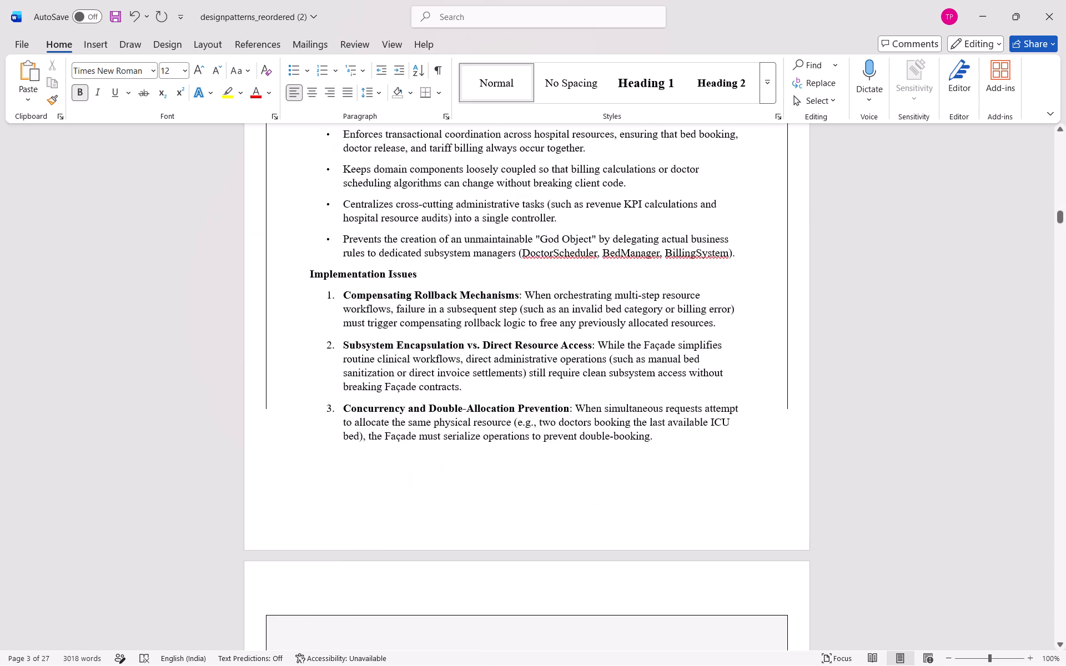
{"action": "scroll", "coordinate": [422, 514], "scroll_direction": "down", "scroll_amount": 1}
{"action": "scroll", "coordinate": [422, 514], "scroll_direction": "up", "scroll_amount": 3}
{"action": "scroll", "coordinate": [422, 514], "scroll_direction": "down", "scroll_amount": 5}
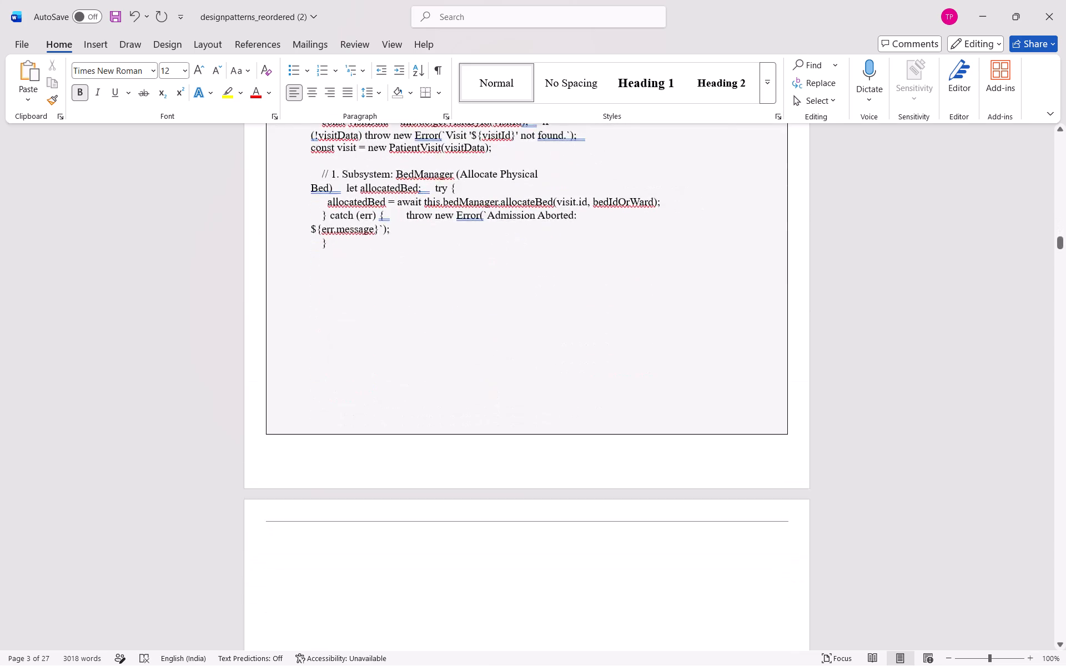
{"action": "scroll", "coordinate": [422, 514], "scroll_direction": "down", "scroll_amount": 11}
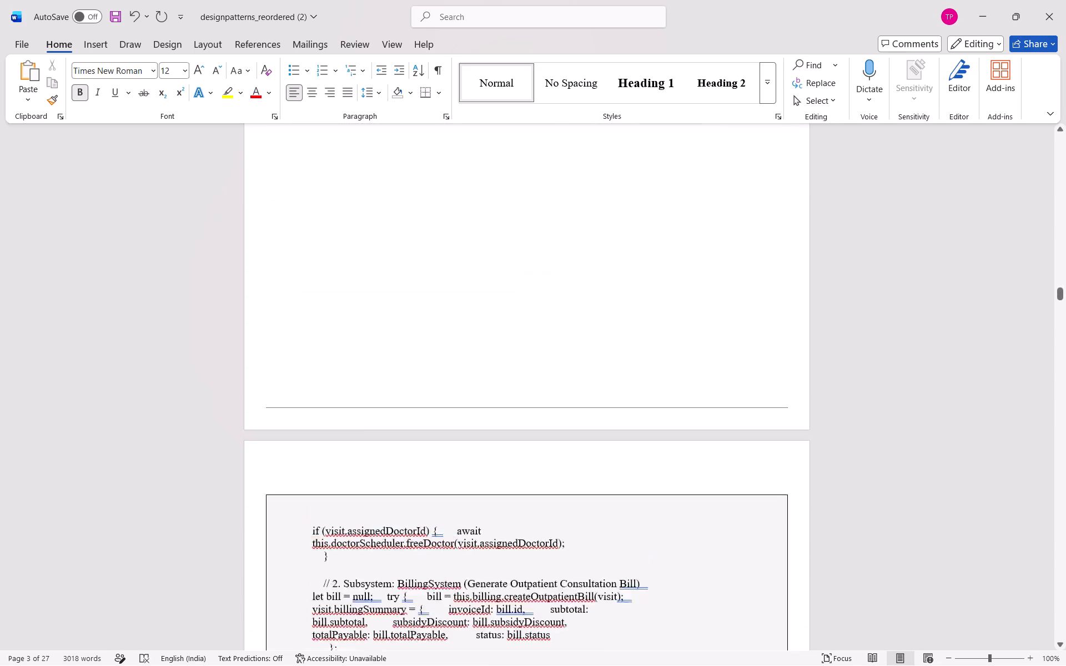
{"action": "scroll", "coordinate": [422, 514], "scroll_direction": "down", "scroll_amount": 6}
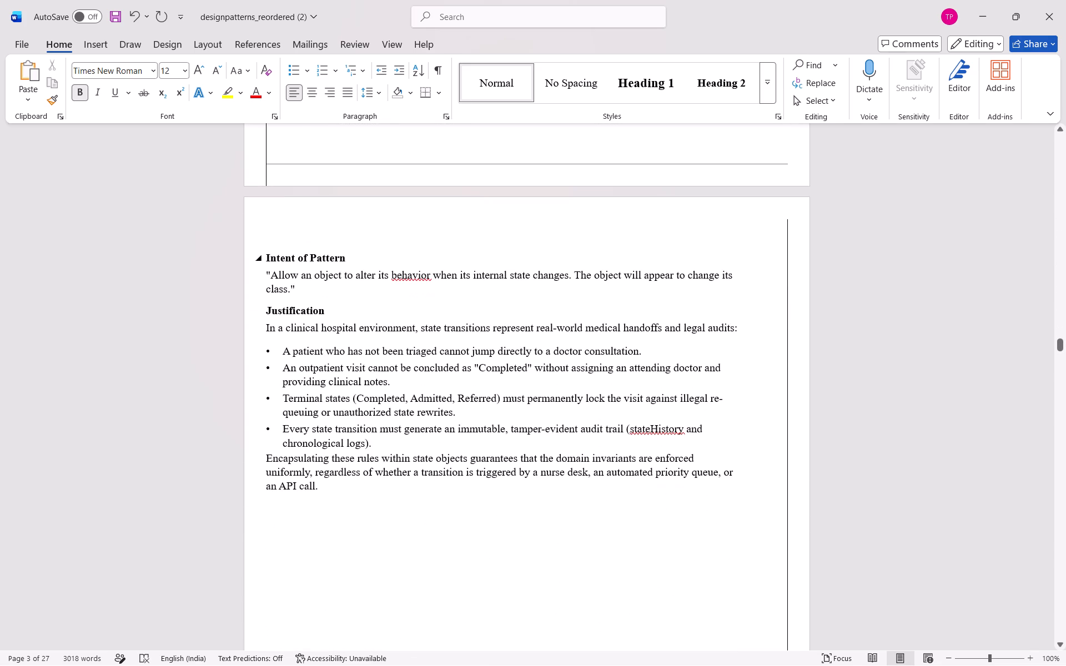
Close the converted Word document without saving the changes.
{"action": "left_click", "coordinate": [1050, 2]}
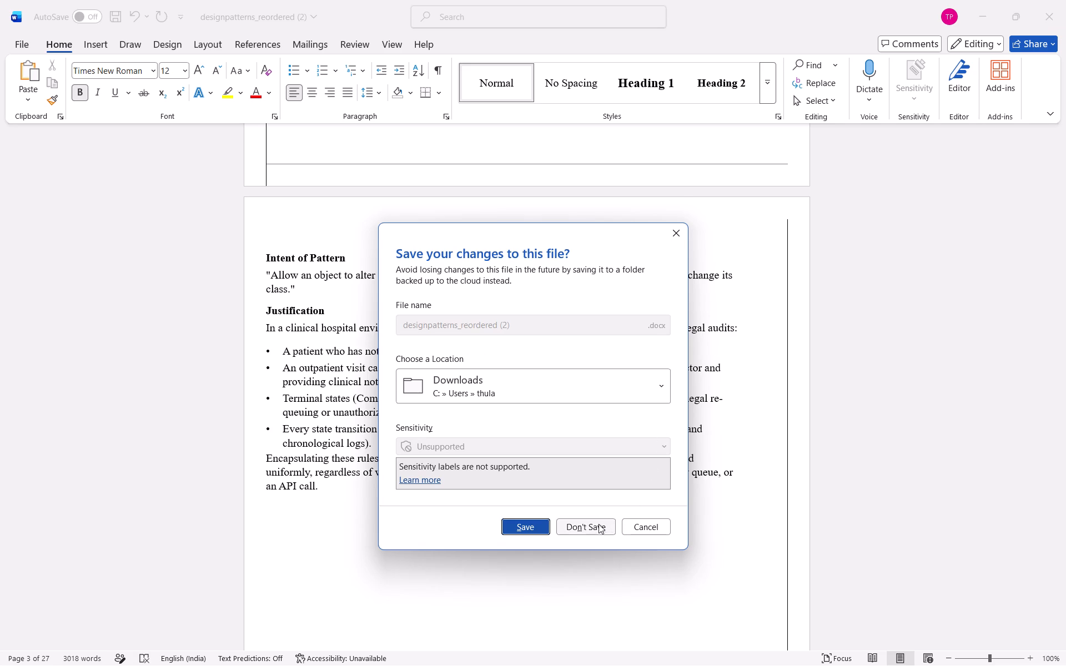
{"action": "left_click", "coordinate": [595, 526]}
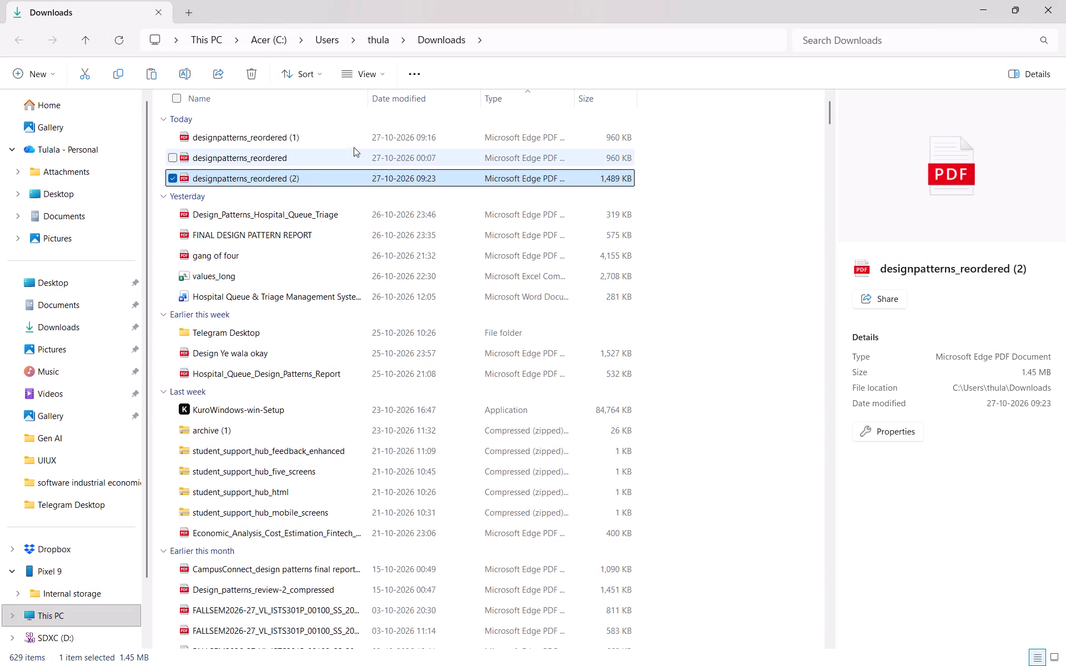
Open the PDF designpatterns_reordered (1), examine its layout from the cover page to the State Pattern's implementation issues, and close it.
{"action": "double_click", "coordinate": [353, 140]}
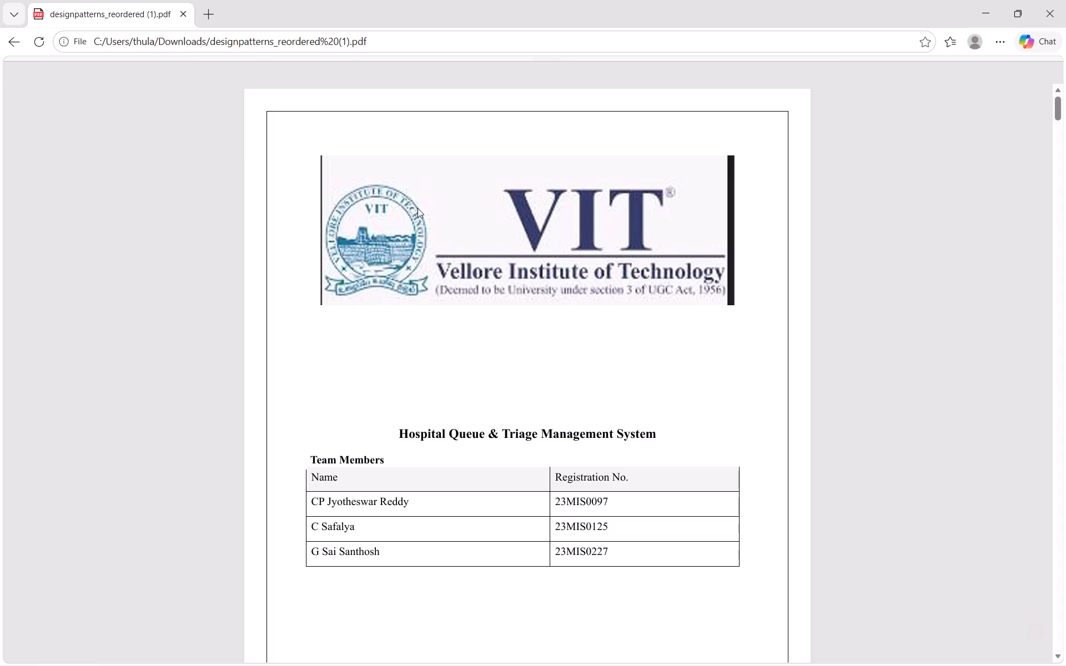
{"action": "scroll", "coordinate": [465, 403], "scroll_direction": "down", "scroll_amount": 8}
{"action": "scroll", "coordinate": [465, 403], "scroll_direction": "up", "scroll_amount": 4}
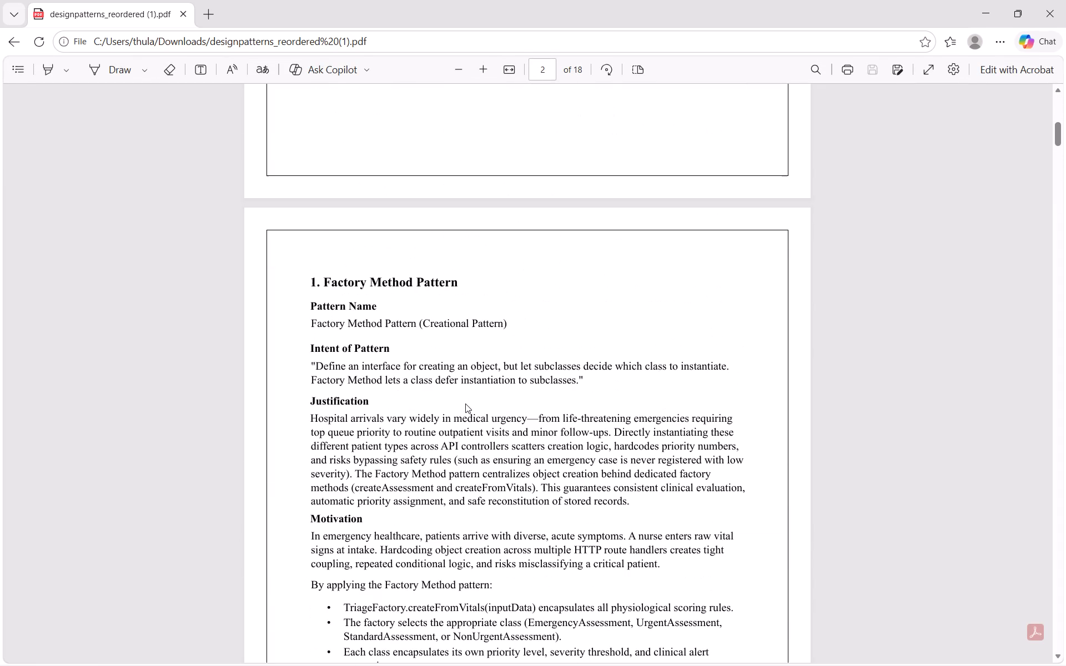
{"action": "scroll", "coordinate": [465, 403], "scroll_direction": "down", "scroll_amount": 7}
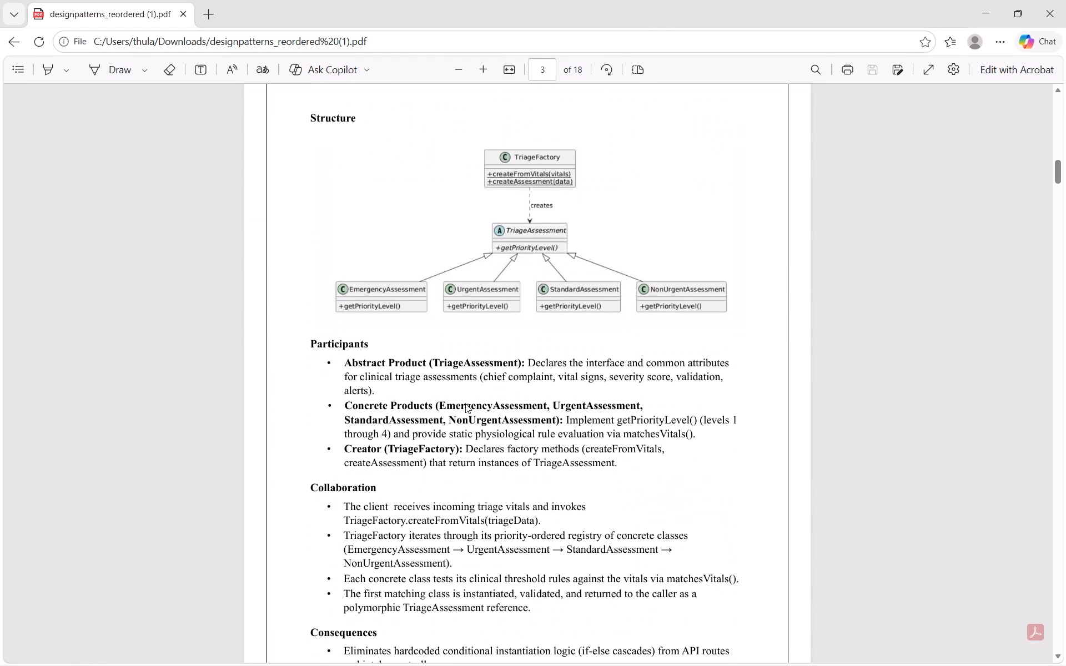
{"action": "scroll", "coordinate": [465, 403], "scroll_direction": "down", "scroll_amount": 9}
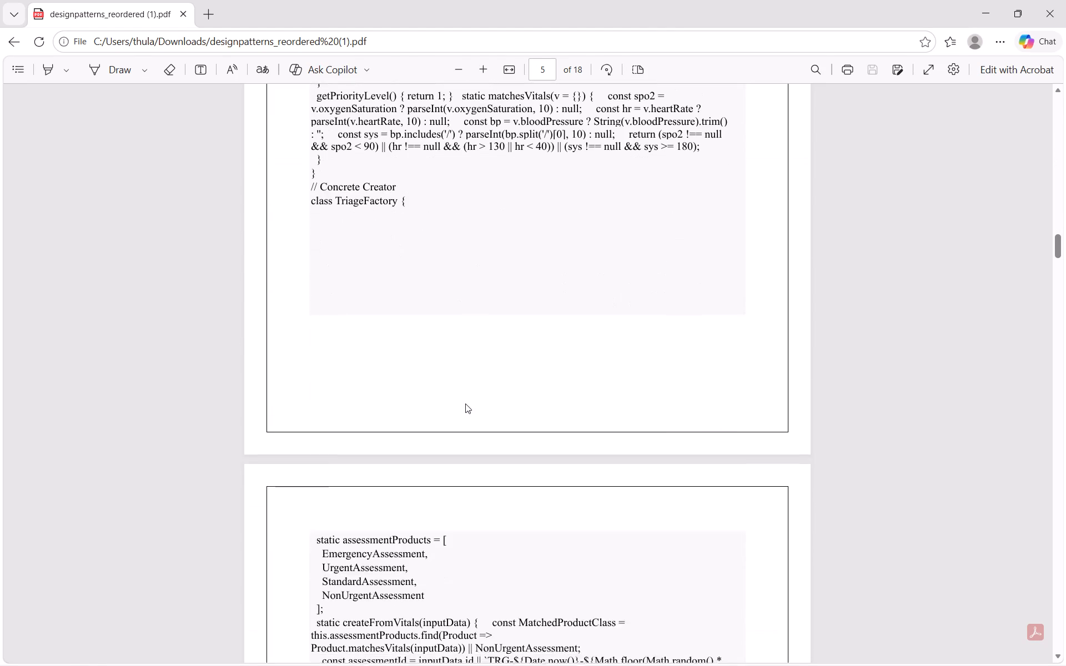
{"action": "scroll", "coordinate": [465, 403], "scroll_direction": "down", "scroll_amount": 4}
{"action": "scroll", "coordinate": [465, 403], "scroll_direction": "up", "scroll_amount": 1}
{"action": "scroll", "coordinate": [465, 403], "scroll_direction": "down", "scroll_amount": 4}
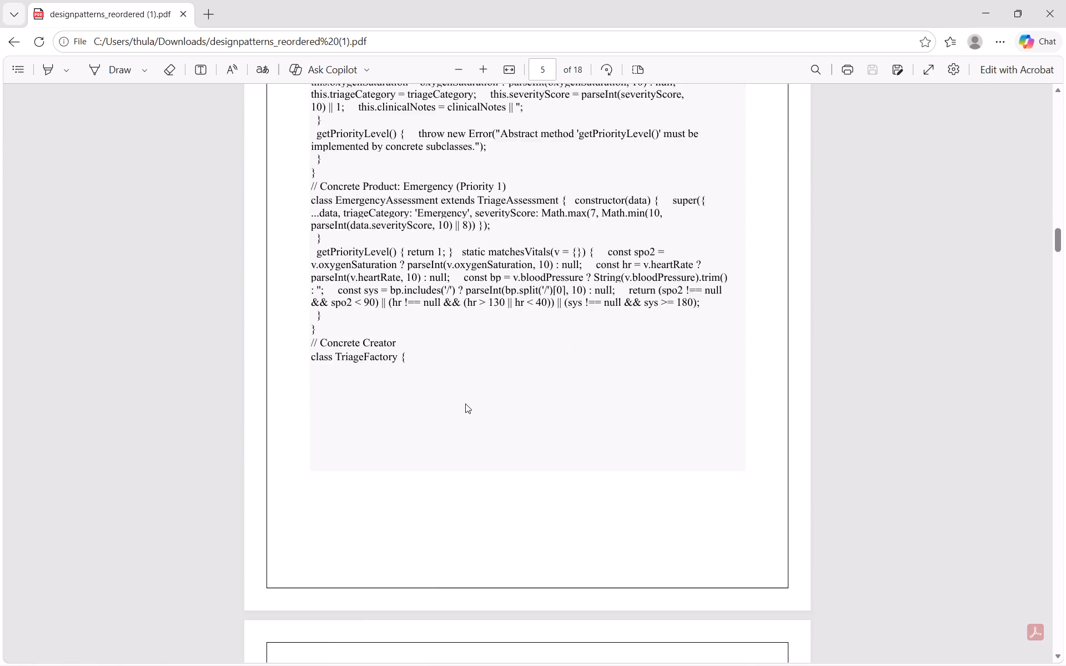
{"action": "scroll", "coordinate": [465, 403], "scroll_direction": "down", "scroll_amount": 9}
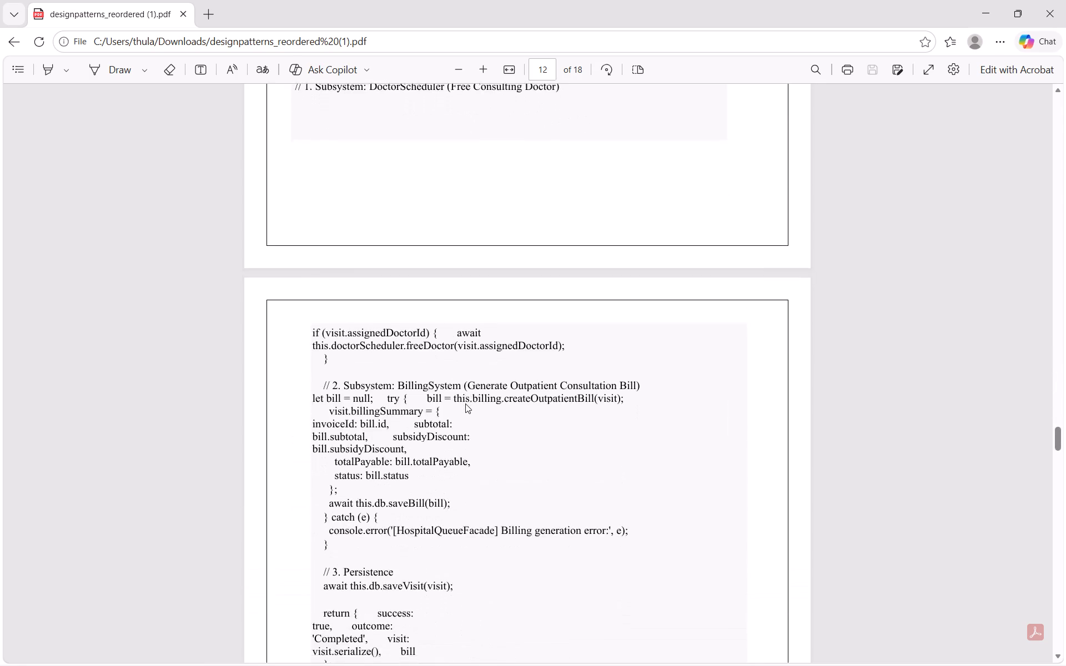
{"action": "scroll", "coordinate": [465, 403], "scroll_direction": "down", "scroll_amount": 2}
{"action": "scroll", "coordinate": [465, 403], "scroll_direction": "up", "scroll_amount": 1}
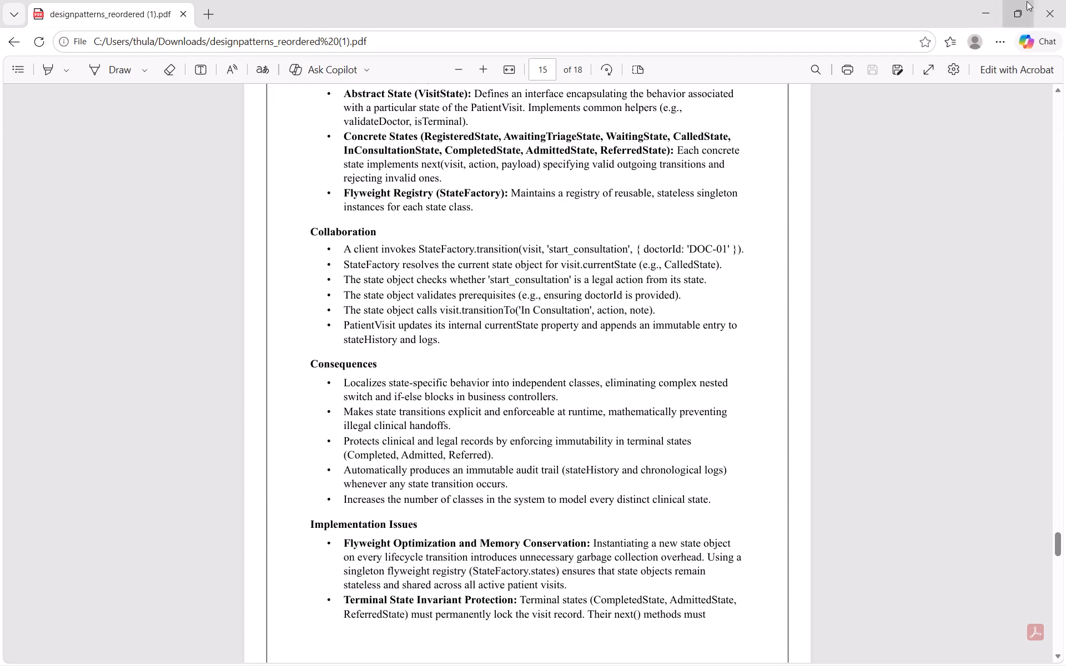
{"action": "left_click", "coordinate": [1055, 1]}
Open designpatterns_reordered (1) in Word and enable editing.
{"action": "right_click", "coordinate": [594, 141]}
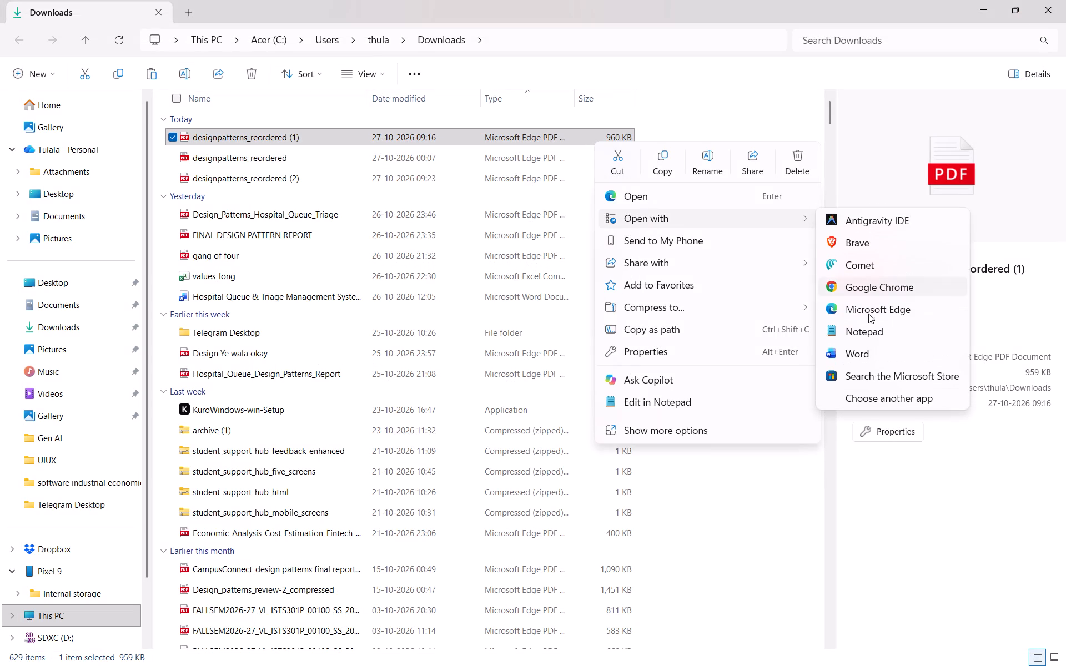
{"action": "left_click", "coordinate": [857, 348]}
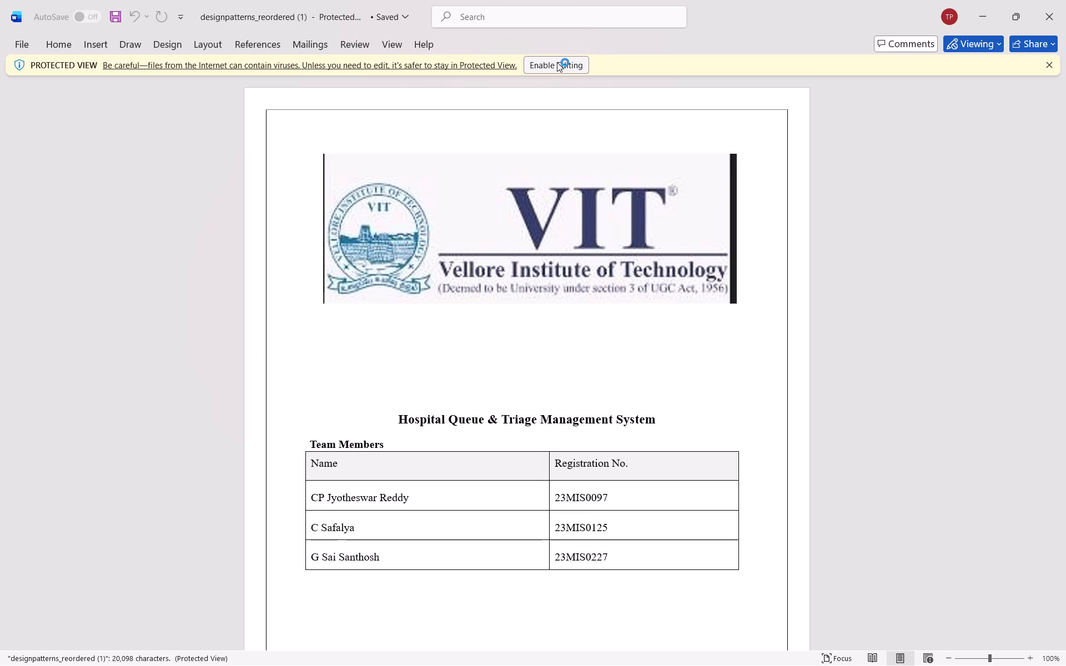
{"action": "left_click", "coordinate": [557, 62]}
{"action": "left_click", "coordinate": [557, 62]}
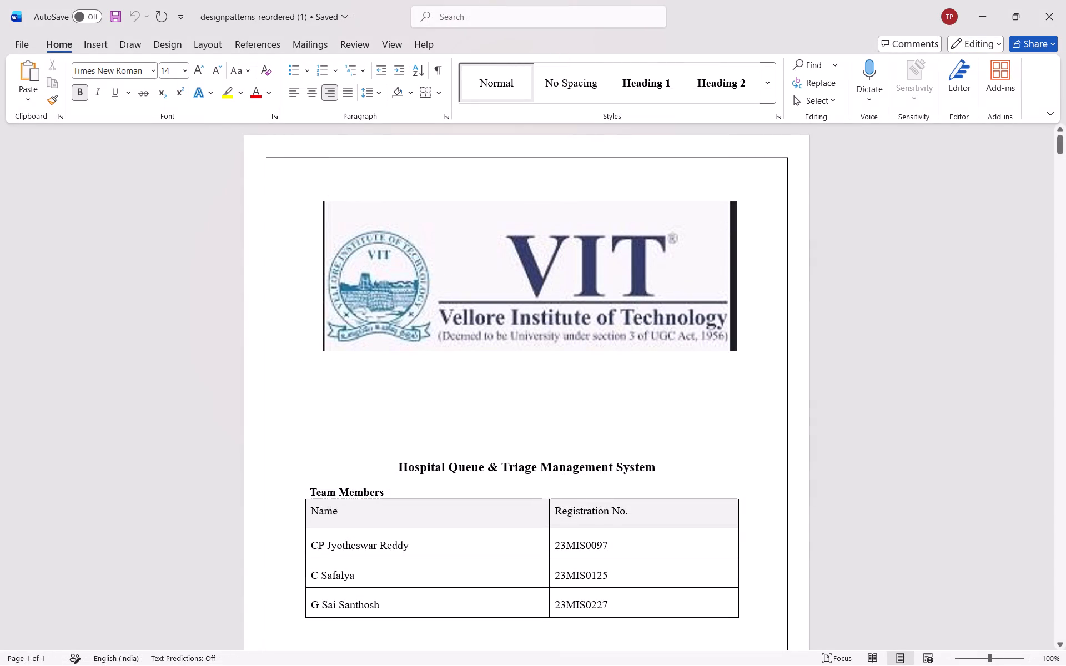
Append "using design patterns" to the cover title "Hospital Queue & Triage Management System".
{"action": "left_click", "coordinate": [666, 468]}
{"action": "type", "text": "usi"}
{"action": "key", "text": "BackSpace"}
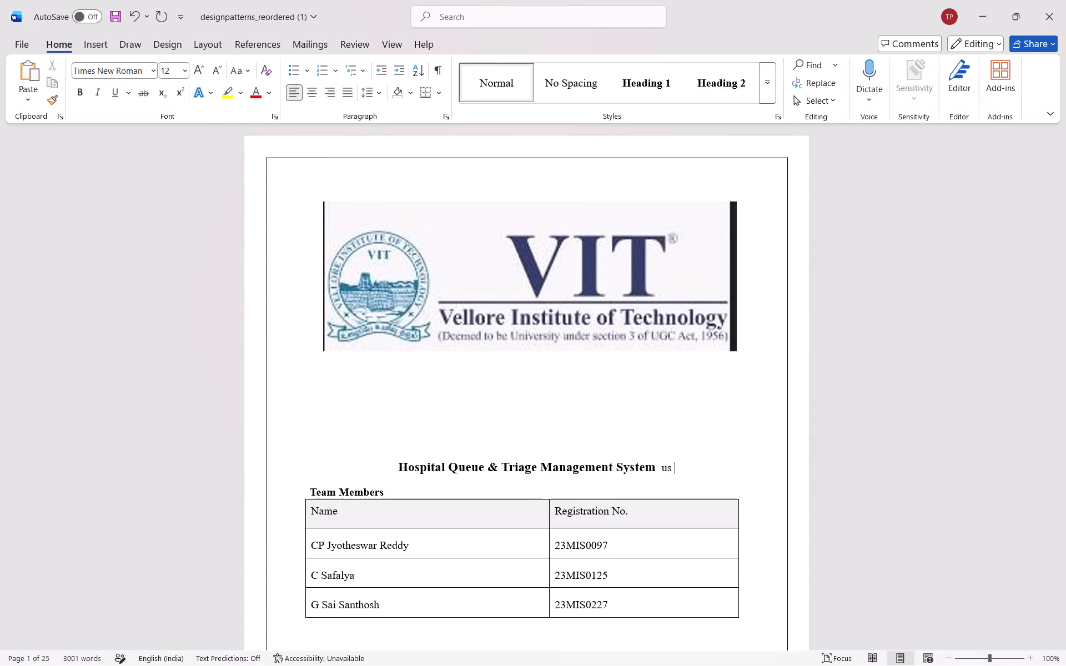
{"action": "key", "text": "BackSpace"}
{"action": "key", "text": "BackSpace"}
{"action": "key", "text": "BackSpace"}
{"action": "type", "text": "using des"}
{"action": "type", "text": "ign patterns"}
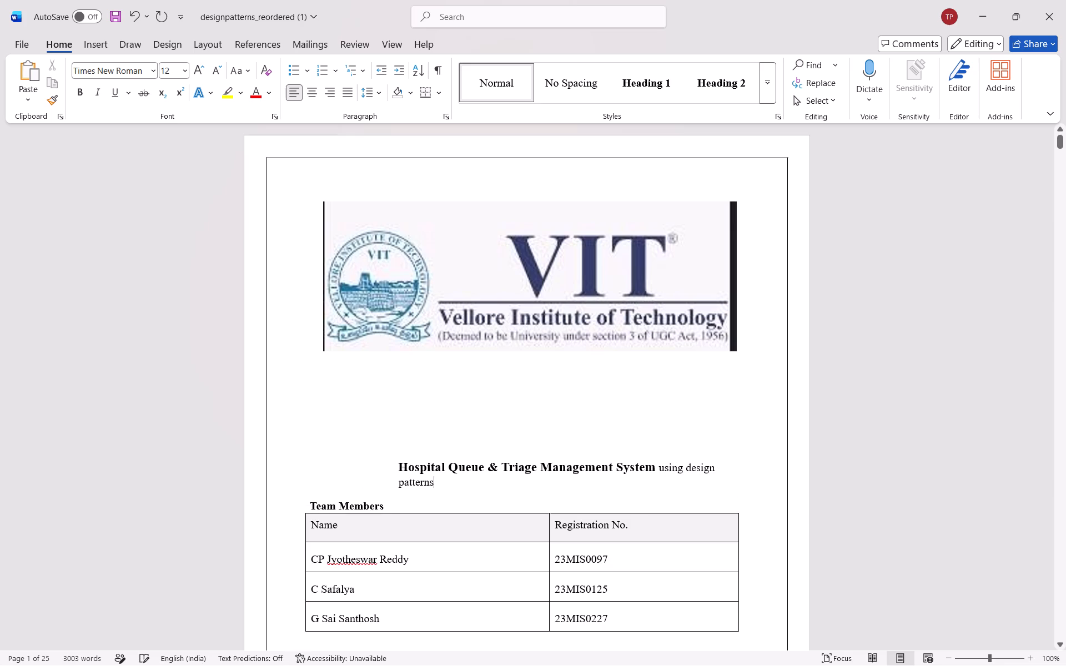
Remove the indent in front of the cover title, aligning it with the left margin.
{"action": "left_click", "coordinate": [396, 467]}
{"action": "key", "text": "BackSpace"}
{"action": "key", "text": "BackSpace"}
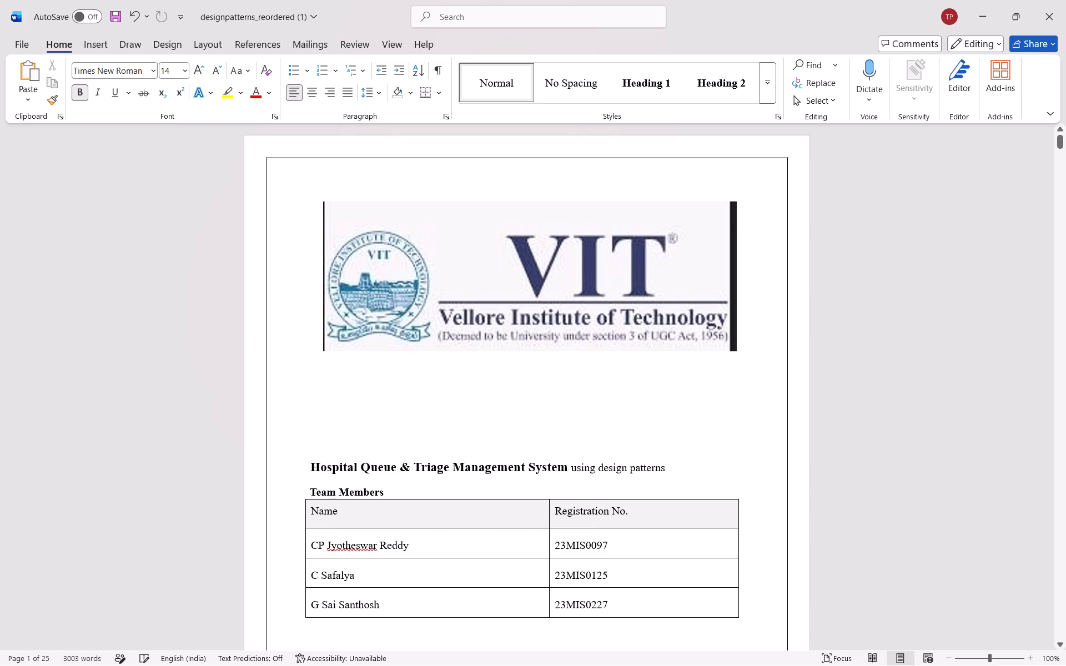
Make the whole cover title bold and enlarge "using design patterns" to 14 pt to match the rest of it.
{"action": "left_click_drag", "start_coordinate": [675, 463], "coordinate": [258, 478]}
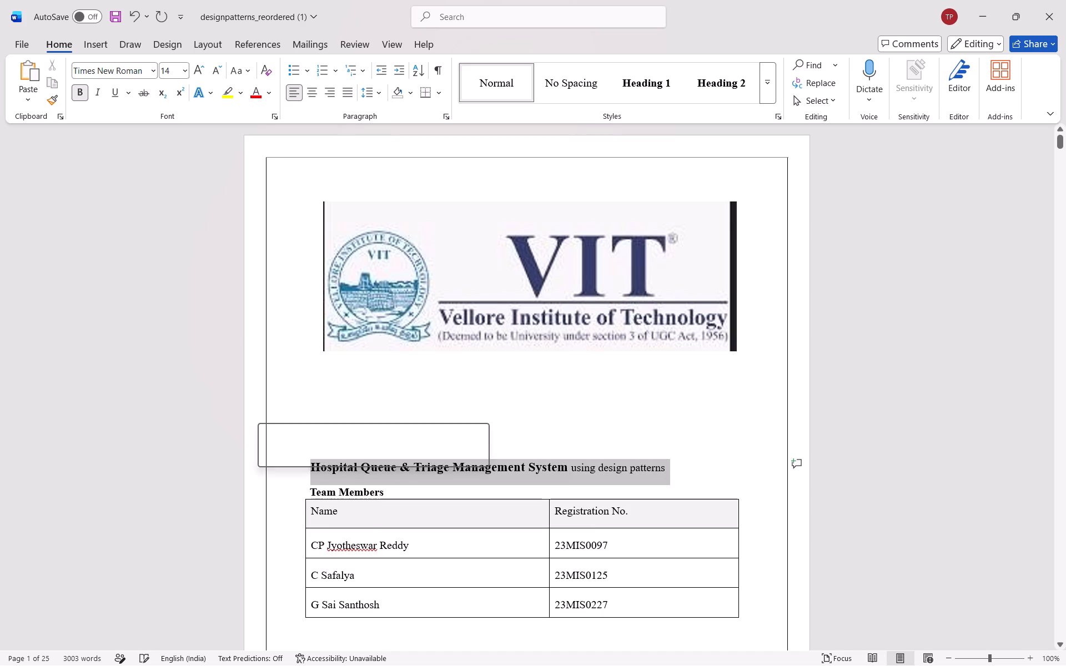
{"action": "left_click", "coordinate": [73, 93]}
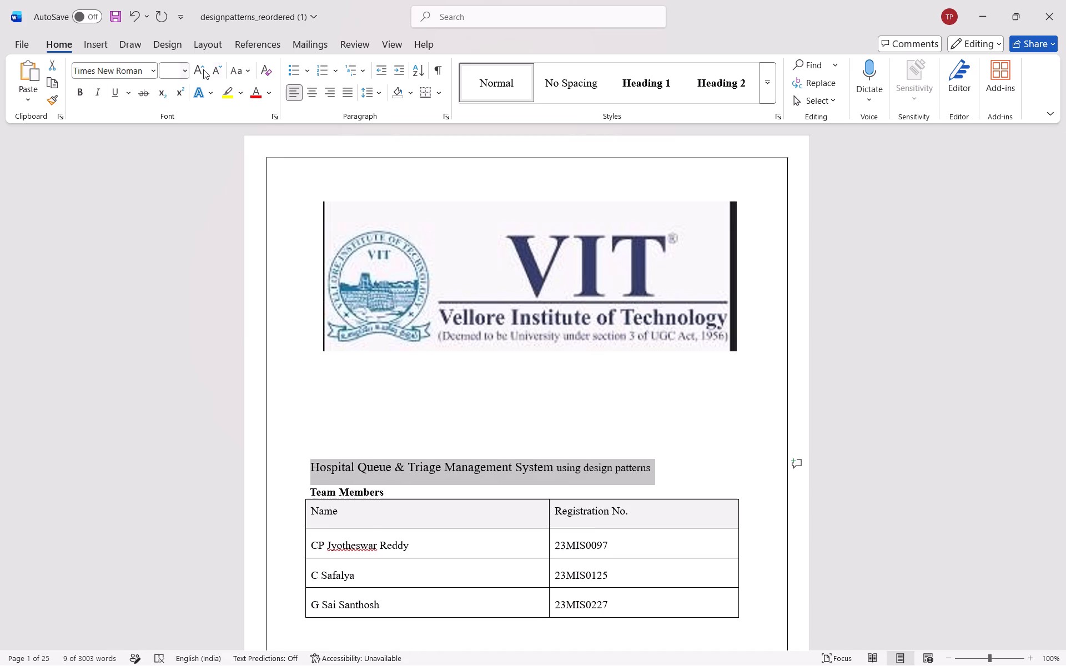
{"action": "left_click", "coordinate": [76, 95]}
{"action": "left_click", "coordinate": [556, 350]}
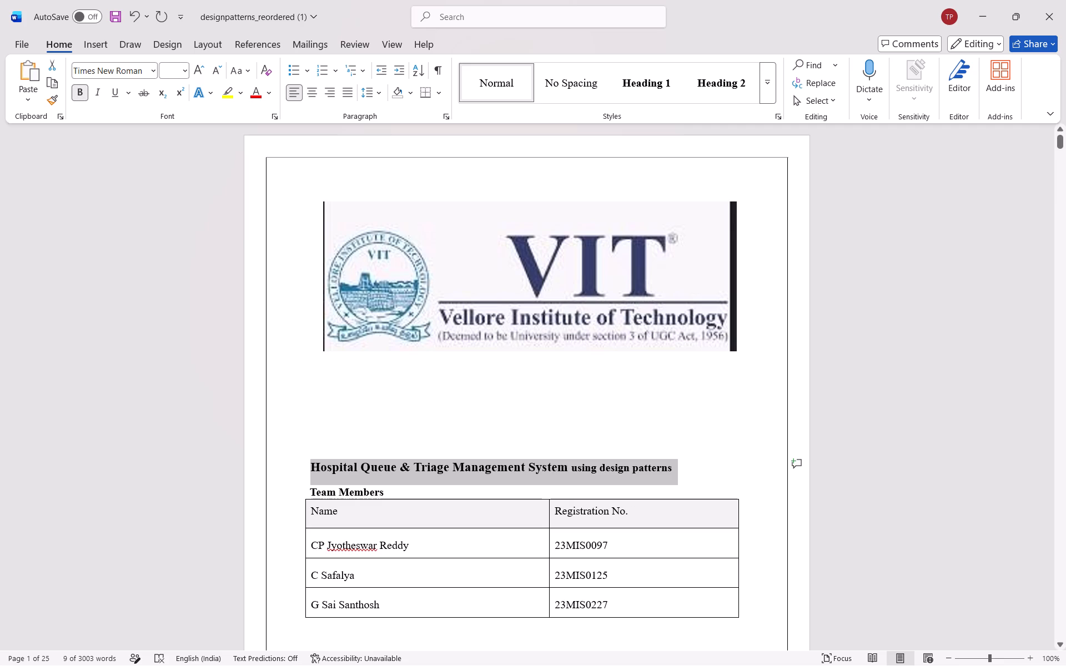
{"action": "left_click", "coordinate": [555, 470]}
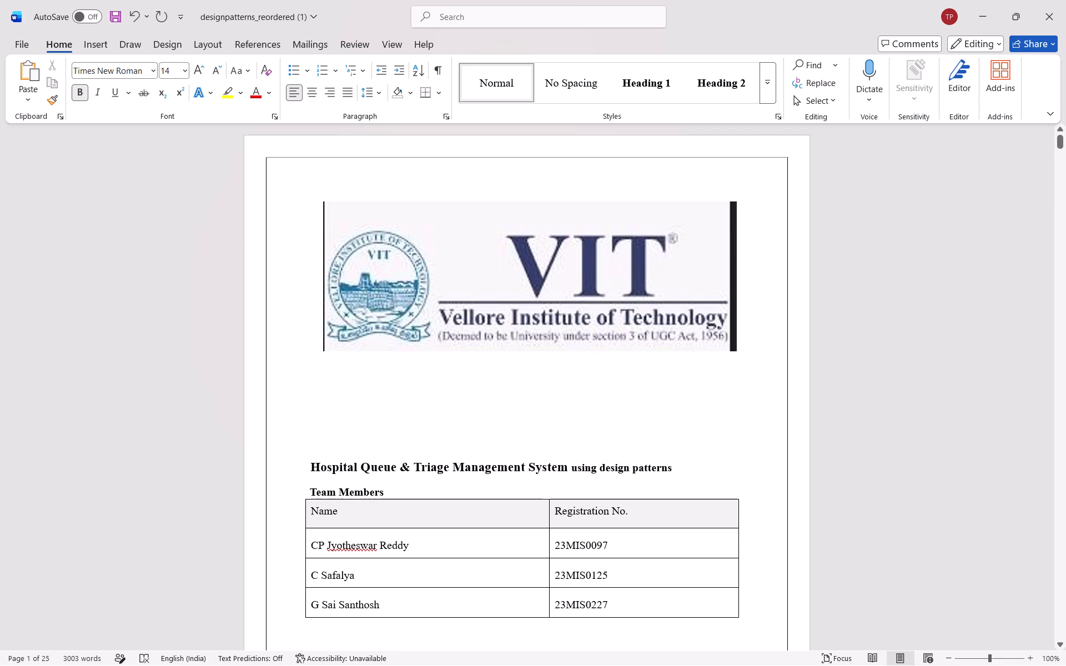
{"action": "left_click_drag", "start_coordinate": [571, 467], "coordinate": [655, 462]}
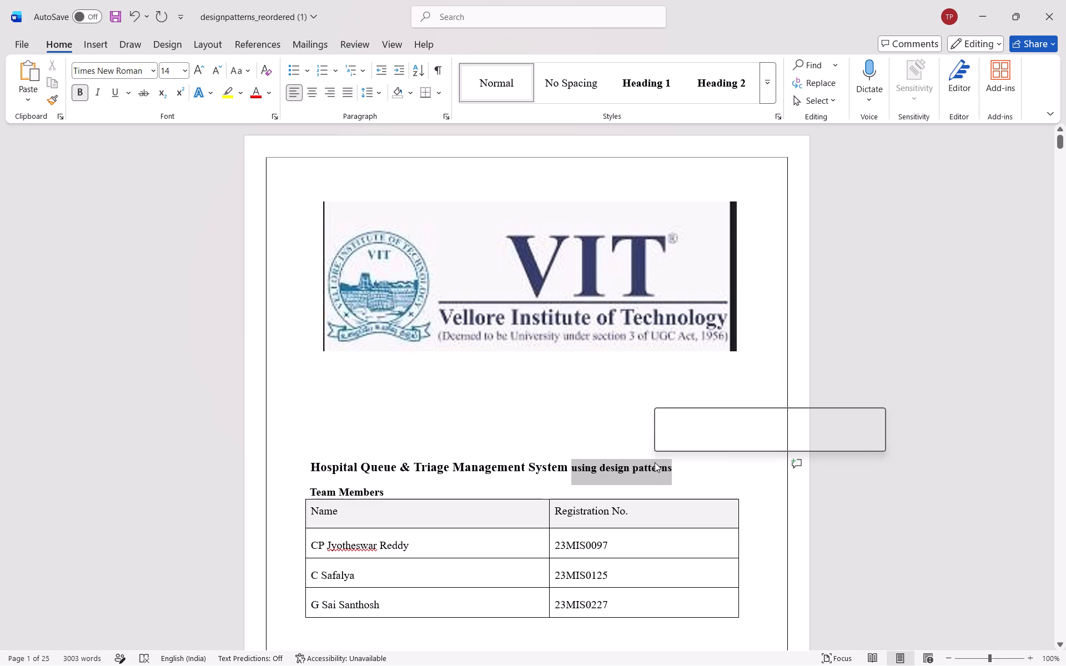
{"action": "left_click", "coordinate": [197, 66]}
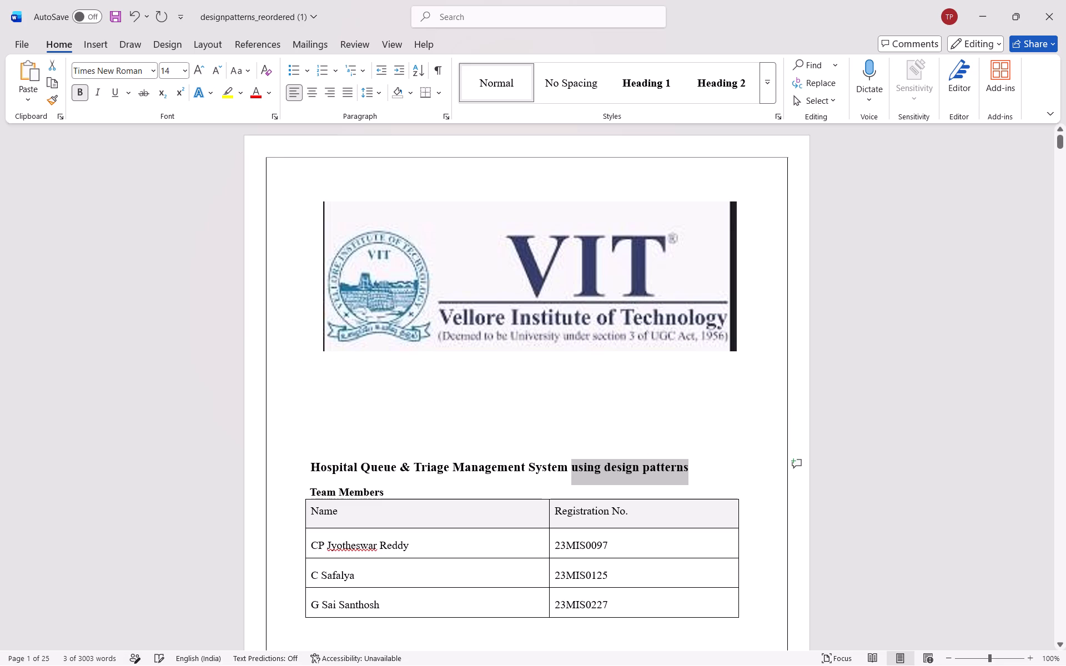
{"action": "left_click", "coordinate": [595, 428]}
Push the "1. Factory Method Pattern" heading from the cover page onto the next page with blank lines.
{"action": "scroll", "coordinate": [595, 428], "scroll_direction": "down", "scroll_amount": 4}
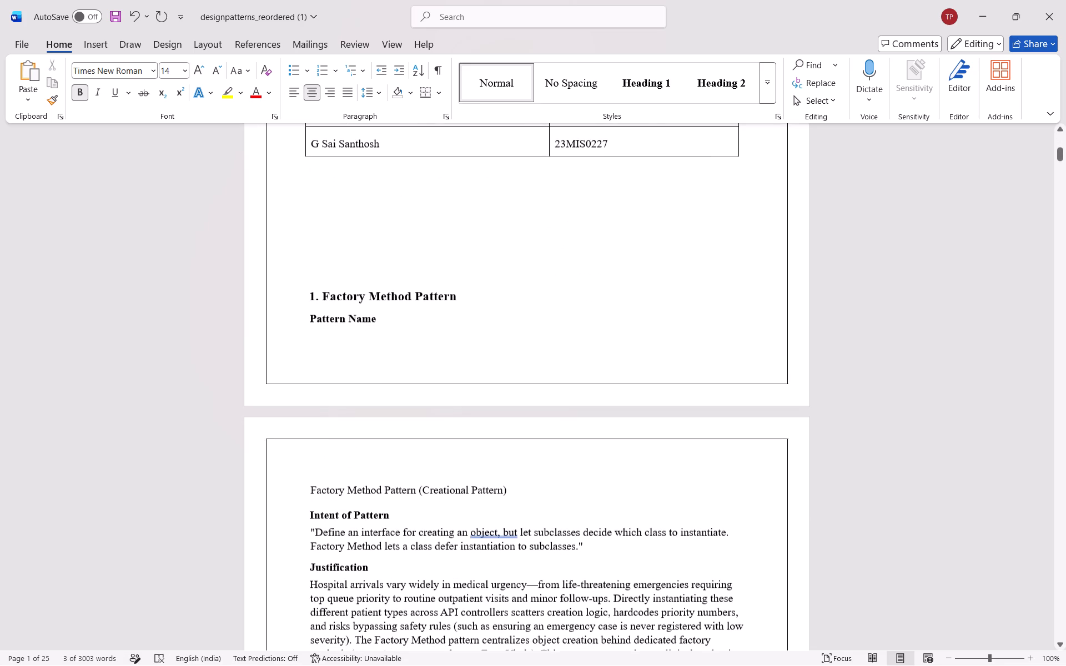
{"action": "left_click", "coordinate": [306, 297]}
{"action": "key", "text": "Return"}
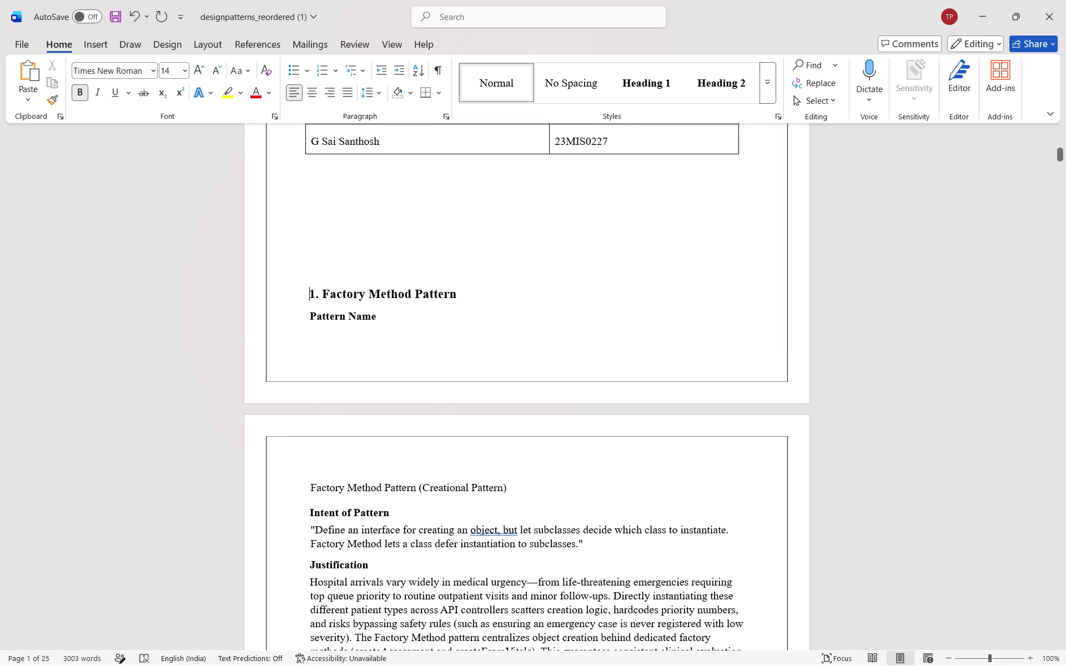
{"action": "key", "text": "Return"}
Cut the entire Factory Method Pattern section, from its heading through its last code block, leaving the Façade Pattern heading.
{"action": "scroll", "coordinate": [306, 297], "scroll_direction": "down", "scroll_amount": 1}
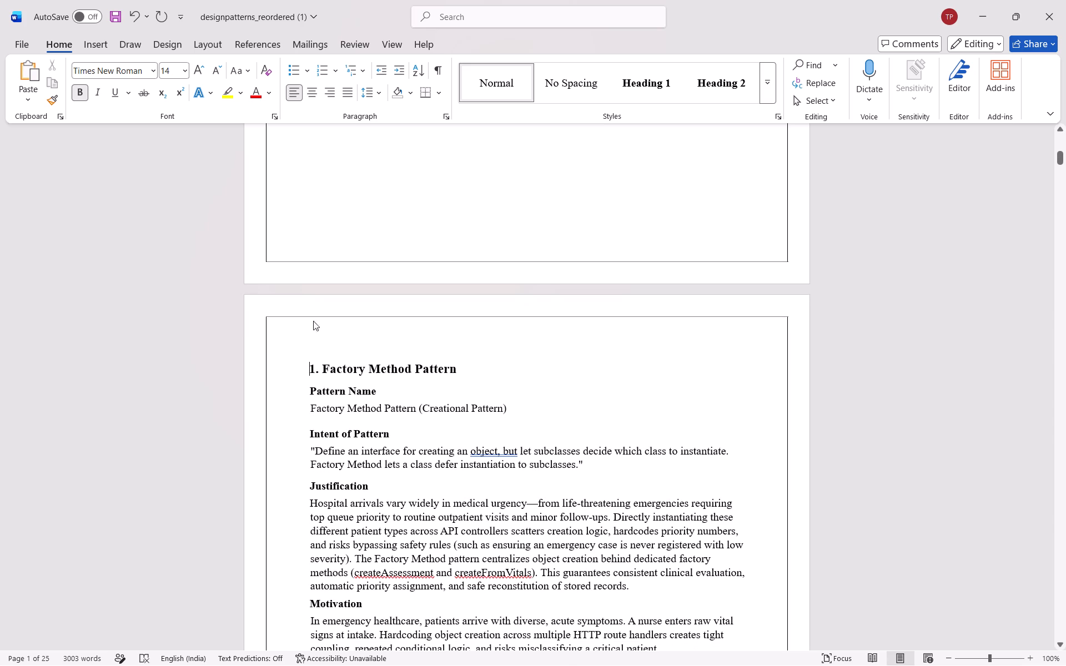
{"action": "left_click_drag", "start_coordinate": [306, 365], "coordinate": [427, 665]}
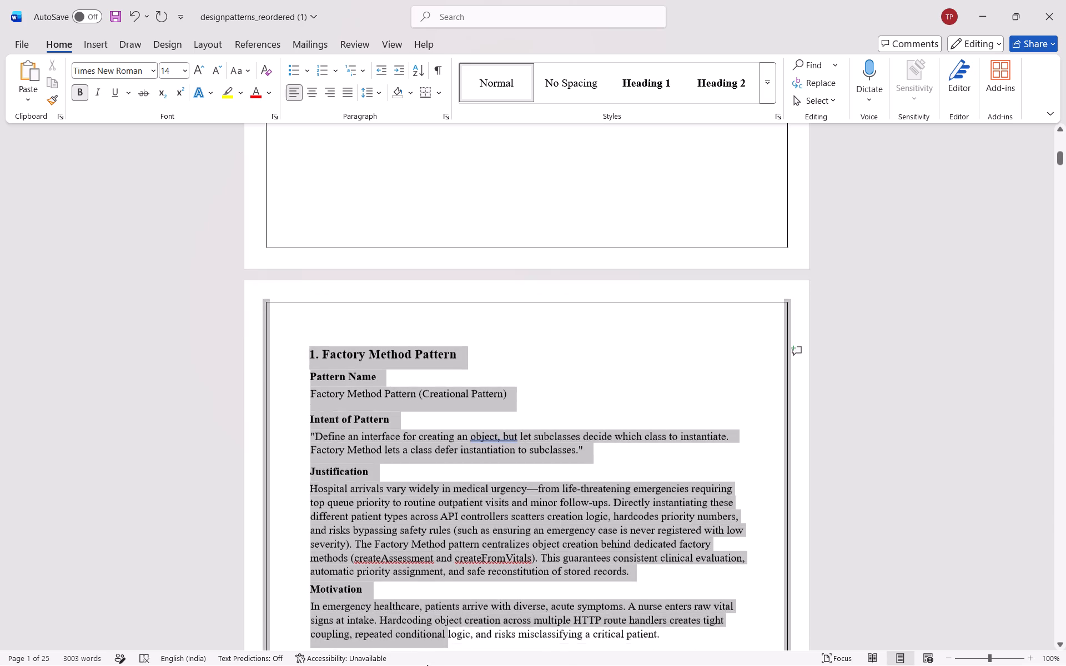
{"action": "left_click_drag", "start_coordinate": [427, 665], "coordinate": [490, 665]}
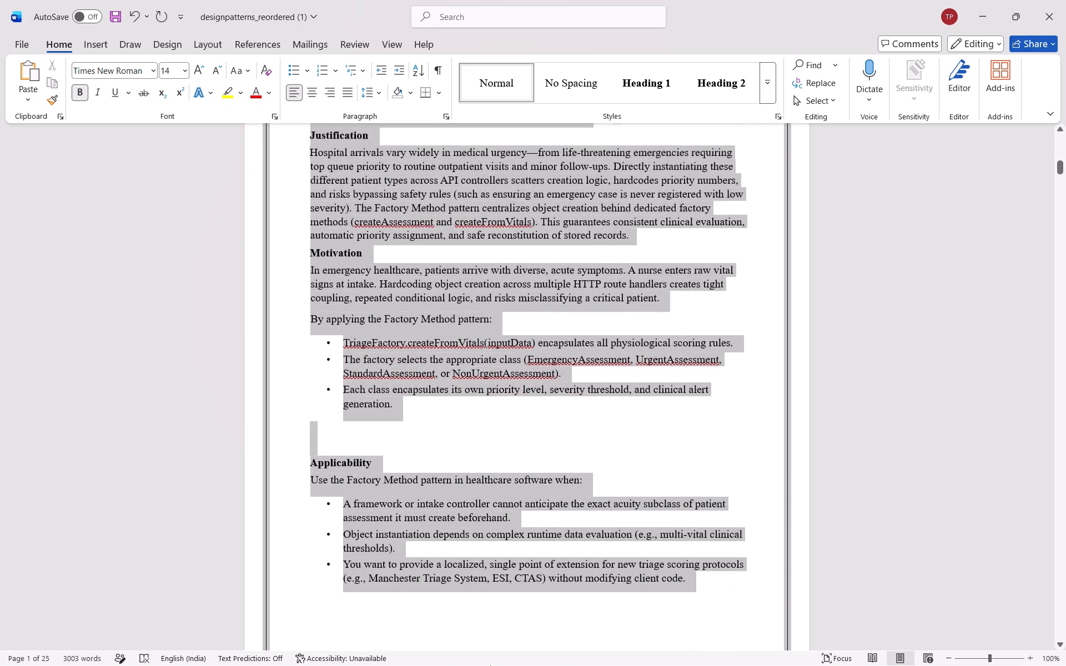
{"action": "left_click_drag", "start_coordinate": [490, 665], "coordinate": [495, 665]}
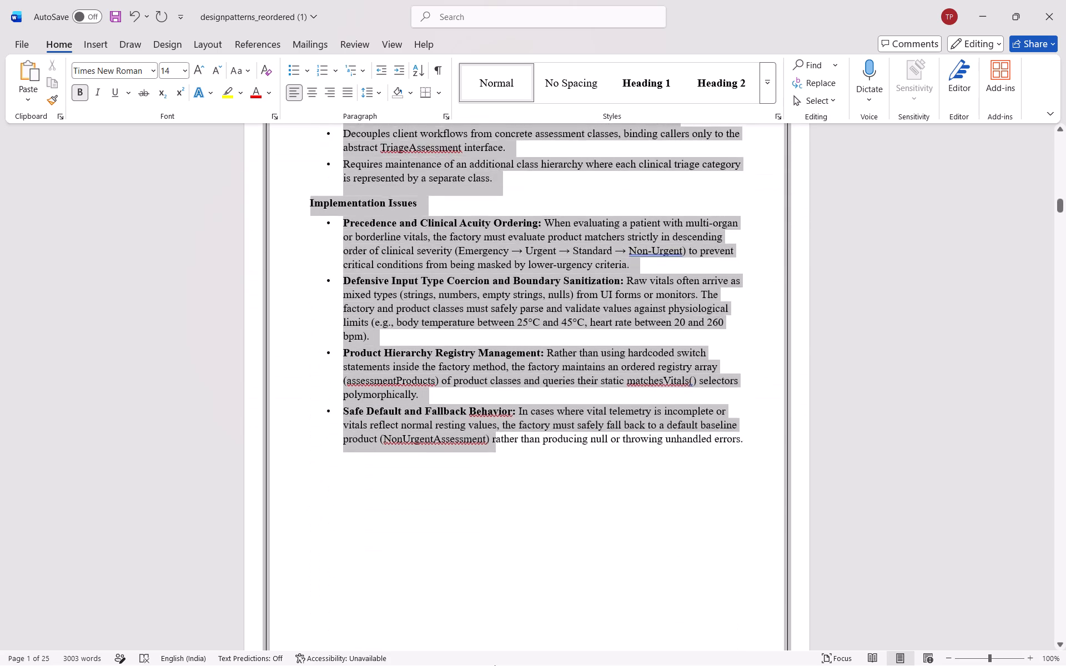
{"action": "left_click_drag", "start_coordinate": [495, 665], "coordinate": [490, 665]}
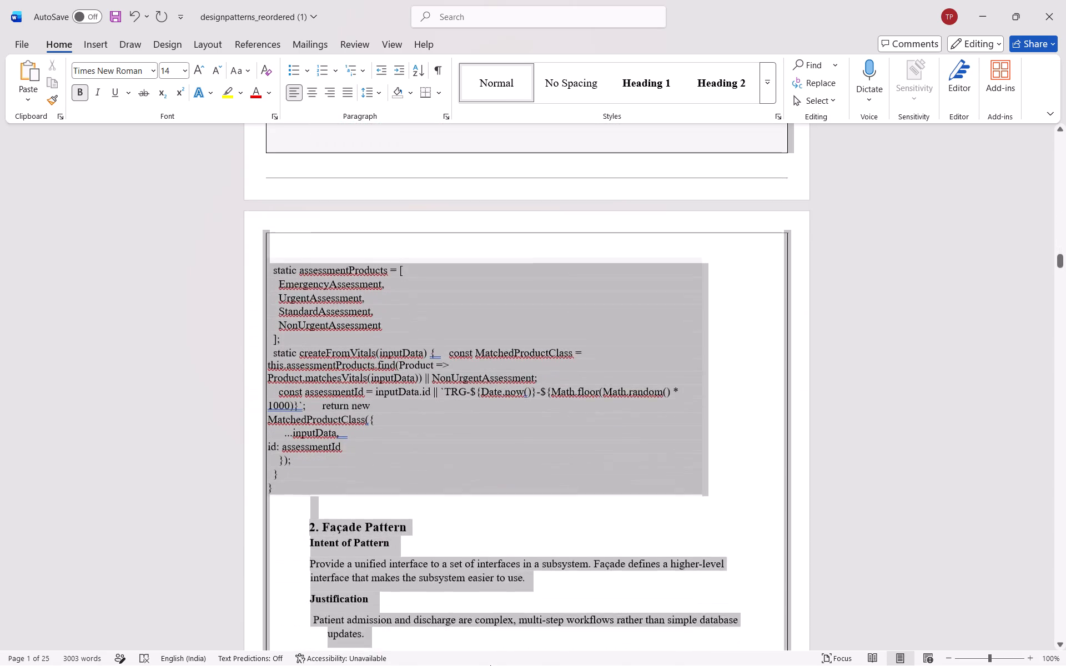
{"action": "left_click_drag", "start_coordinate": [490, 665], "coordinate": [387, 352]}
{"action": "key", "text": "ctrl+x"}
Select the entire report and apply a Box page border to the whole document.
{"action": "scroll", "coordinate": [387, 352], "scroll_direction": "up", "scroll_amount": 5}
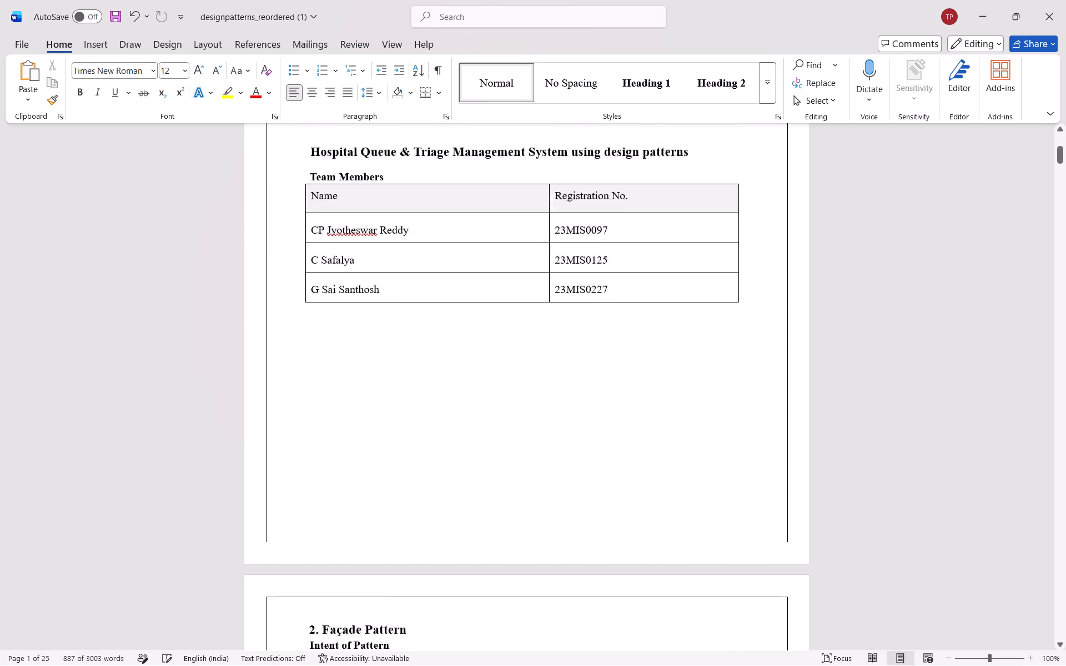
{"action": "scroll", "coordinate": [387, 352], "scroll_direction": "down", "scroll_amount": 9}
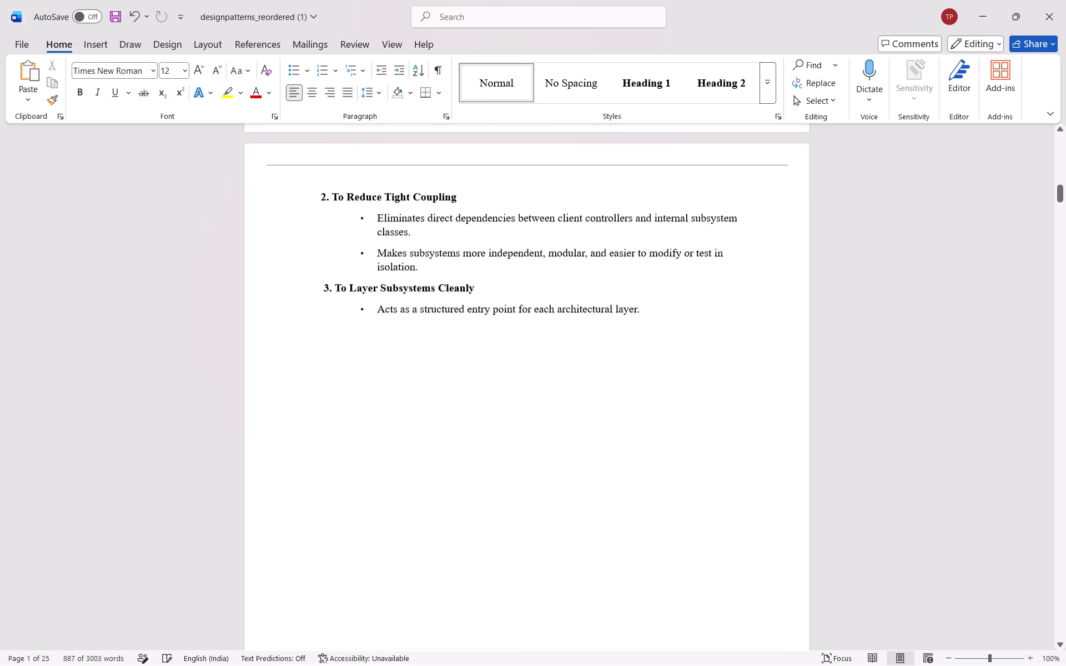
{"action": "scroll", "coordinate": [387, 352], "scroll_direction": "down", "scroll_amount": 3}
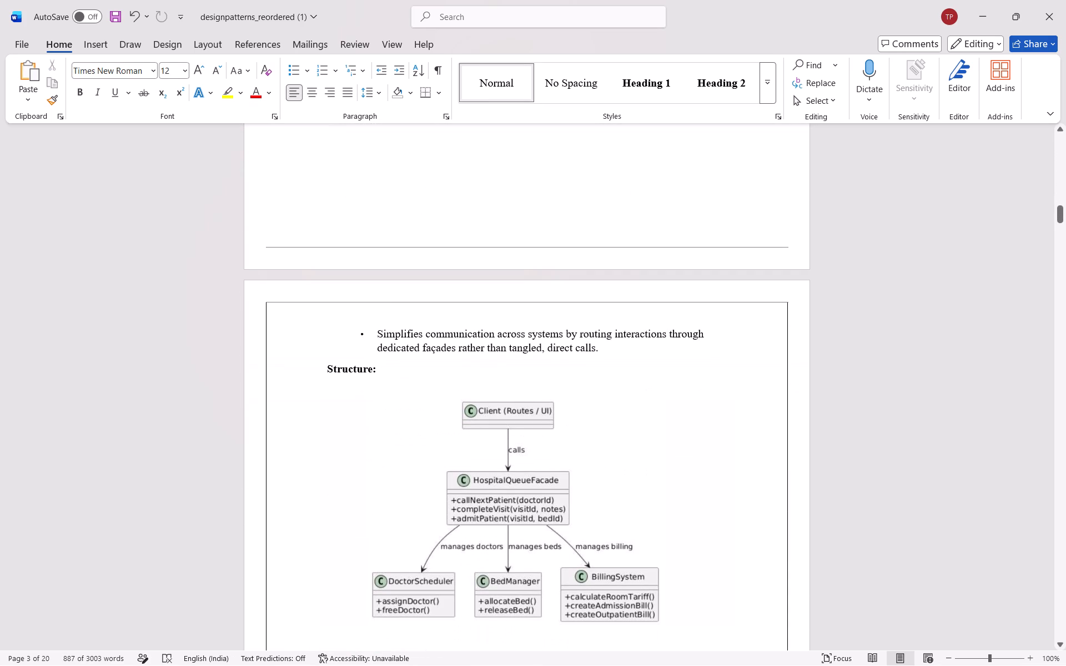
{"action": "key", "text": "ctrl+a"}
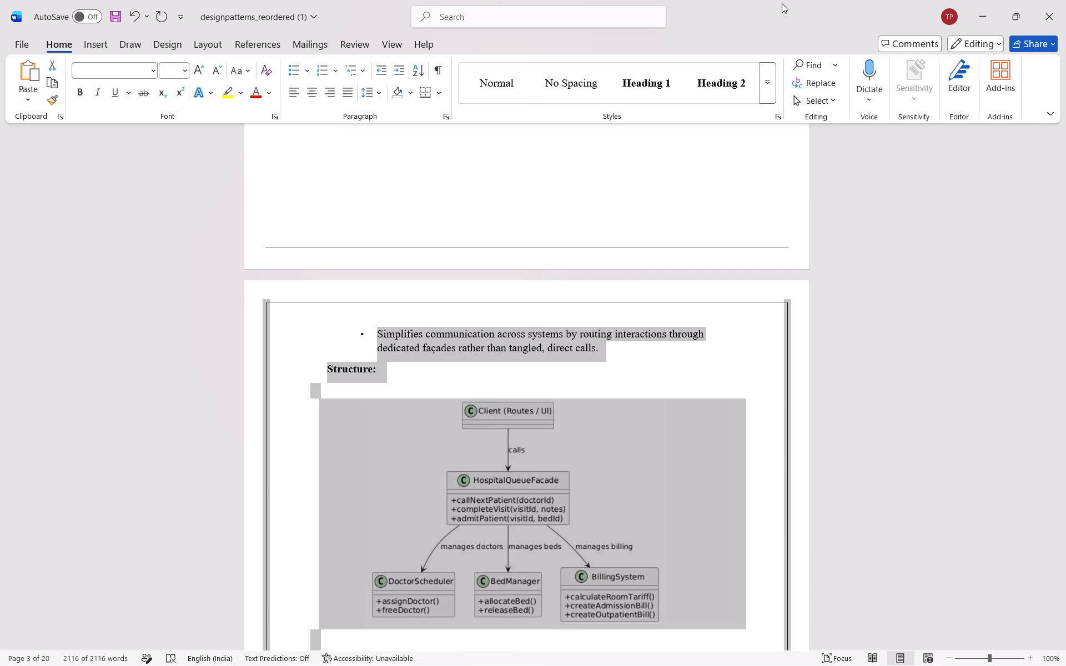
{"action": "left_click", "coordinate": [97, 46]}
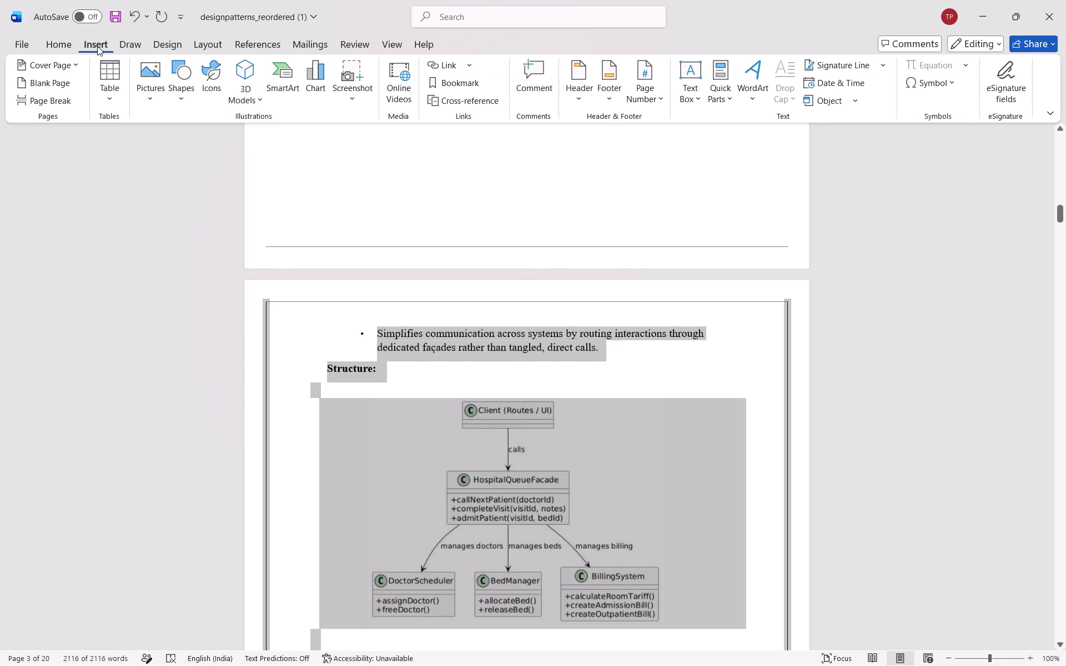
{"action": "left_click", "coordinate": [160, 47]}
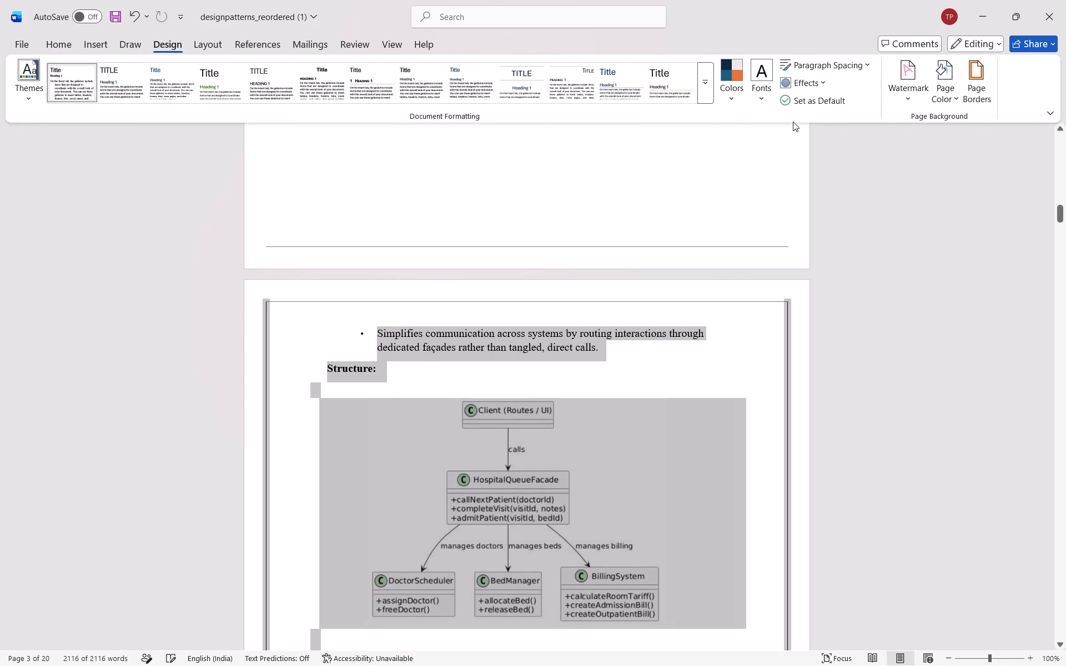
{"action": "left_click", "coordinate": [978, 79]}
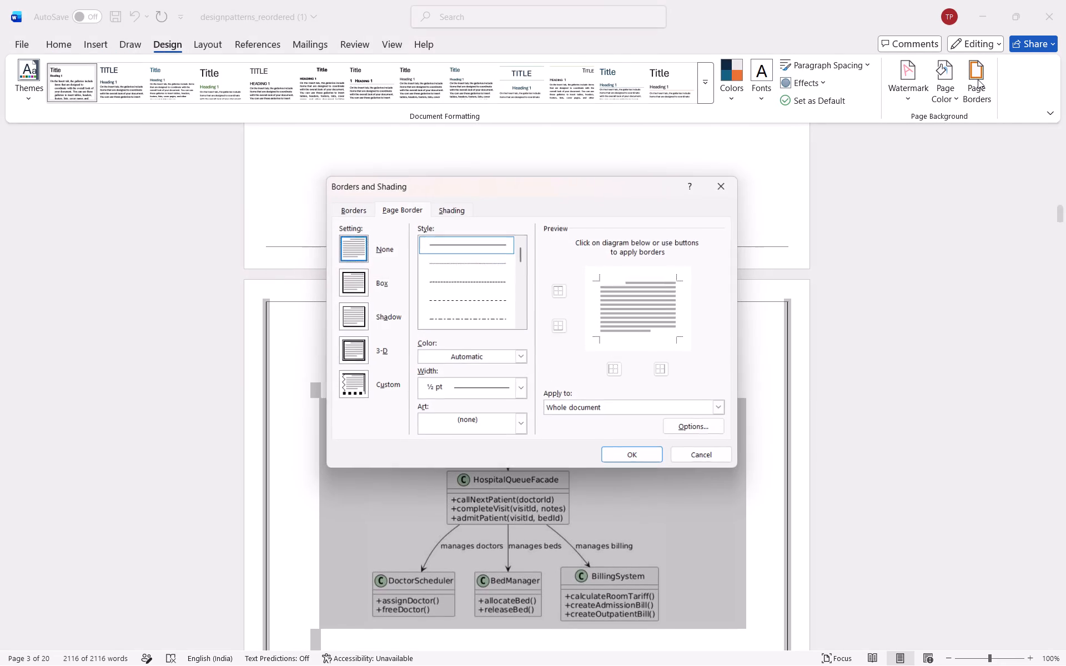
{"action": "left_click", "coordinate": [355, 289]}
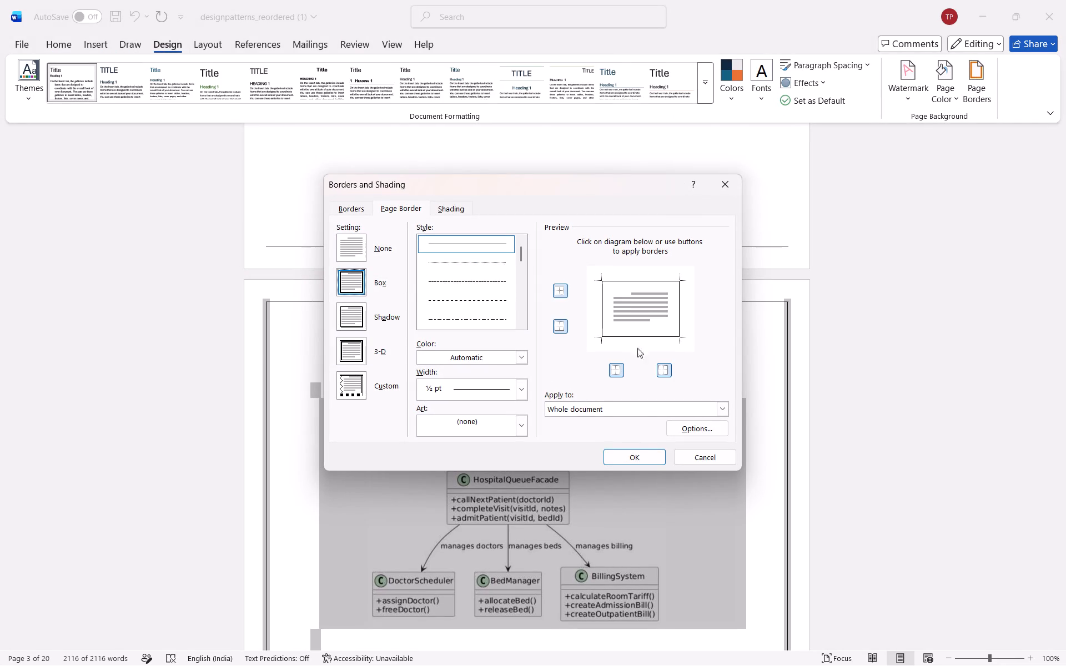
{"action": "left_click", "coordinate": [630, 458]}
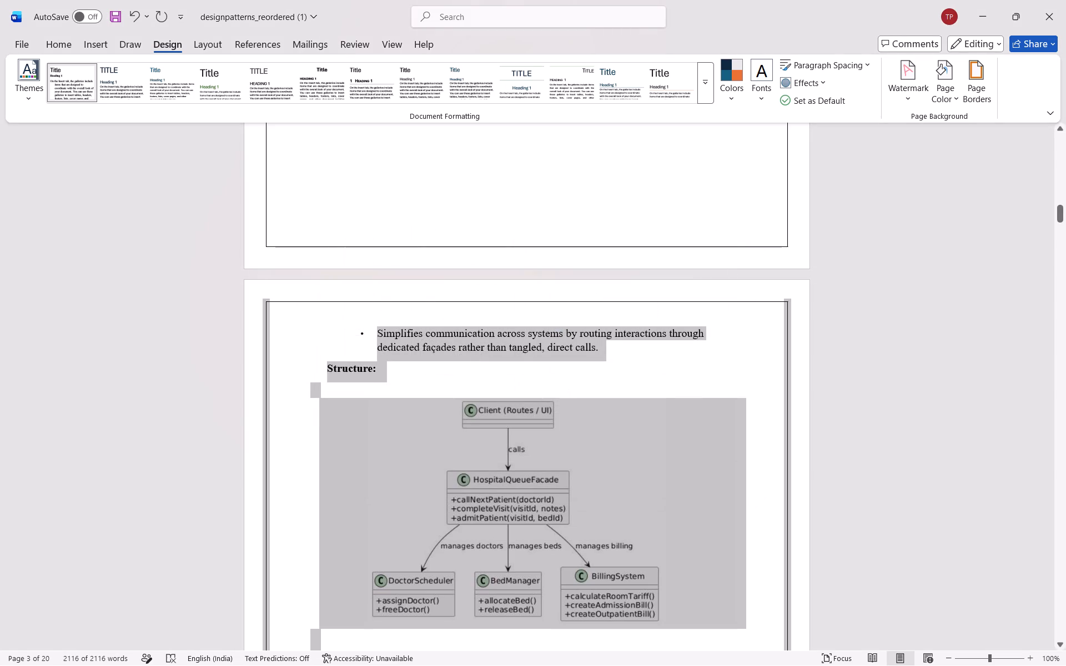
Look through the report's pages, from the Façade Pattern section back to the cover, to examine the page borders and layout.
{"action": "scroll", "coordinate": [718, 384], "scroll_direction": "up", "scroll_amount": 6}
{"action": "scroll", "coordinate": [718, 384], "scroll_direction": "down", "scroll_amount": 5}
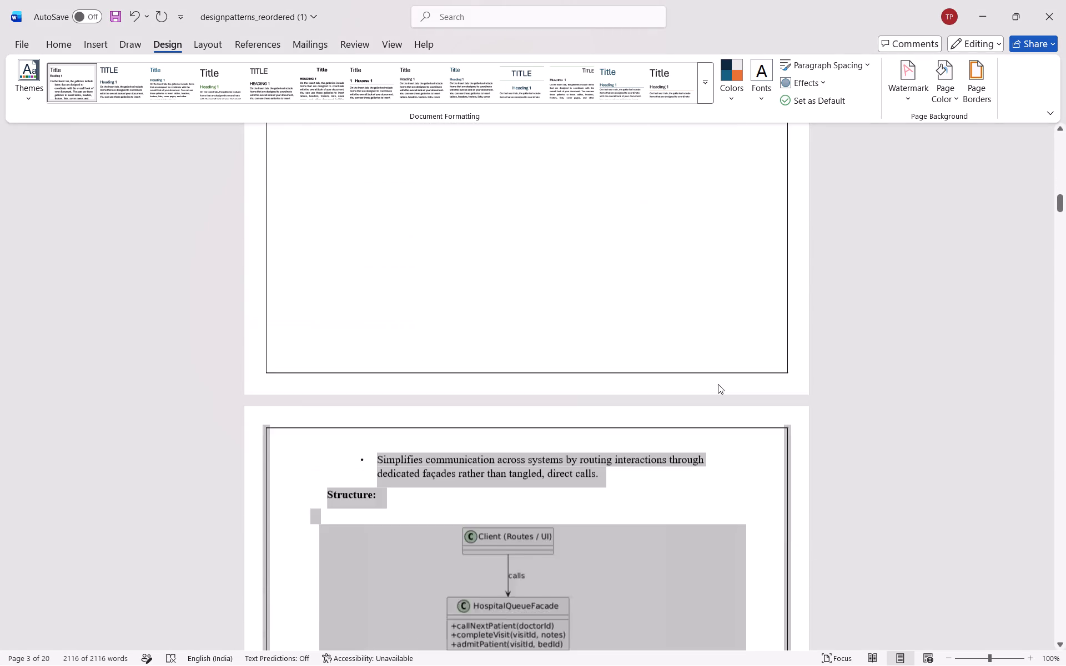
{"action": "scroll", "coordinate": [718, 384], "scroll_direction": "down", "scroll_amount": 7}
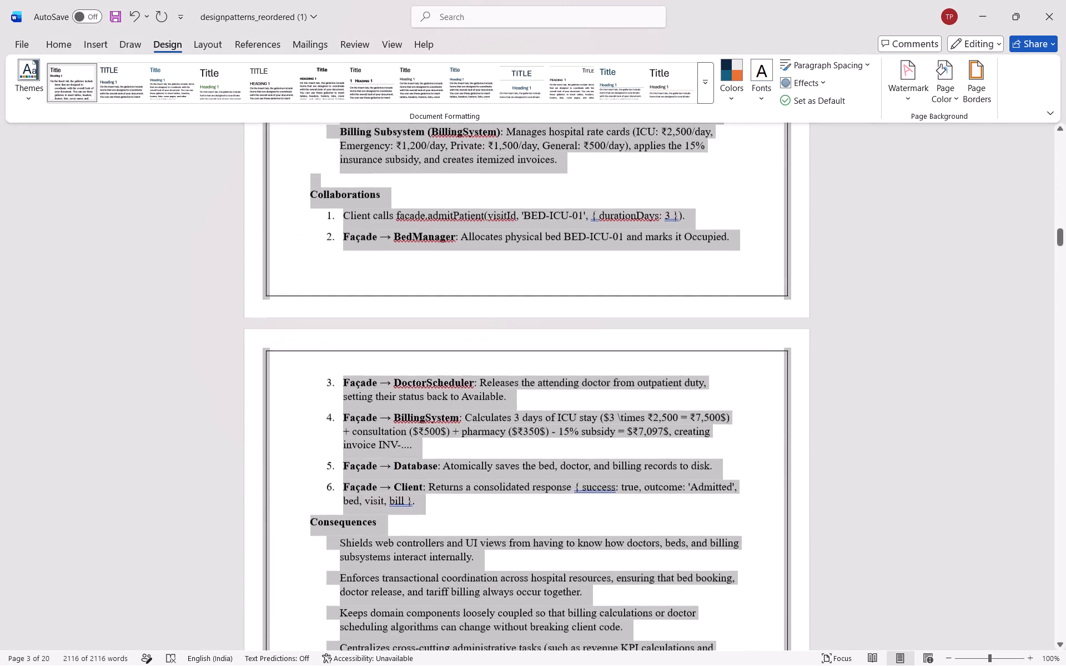
{"action": "scroll", "coordinate": [718, 384], "scroll_direction": "down", "scroll_amount": 11}
{"action": "left_click", "coordinate": [882, 344]}
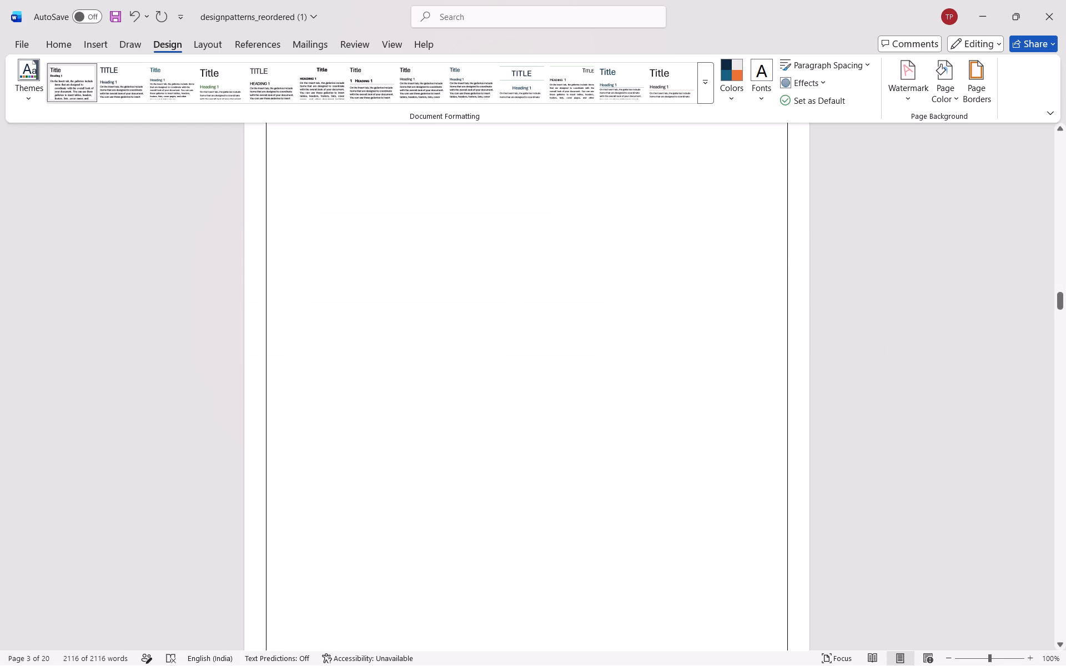
{"action": "scroll", "coordinate": [882, 344], "scroll_direction": "up", "scroll_amount": 20}
{"action": "scroll", "coordinate": [882, 344], "scroll_direction": "up", "scroll_amount": 7}
{"action": "scroll", "coordinate": [882, 344], "scroll_direction": "down", "scroll_amount": 2}
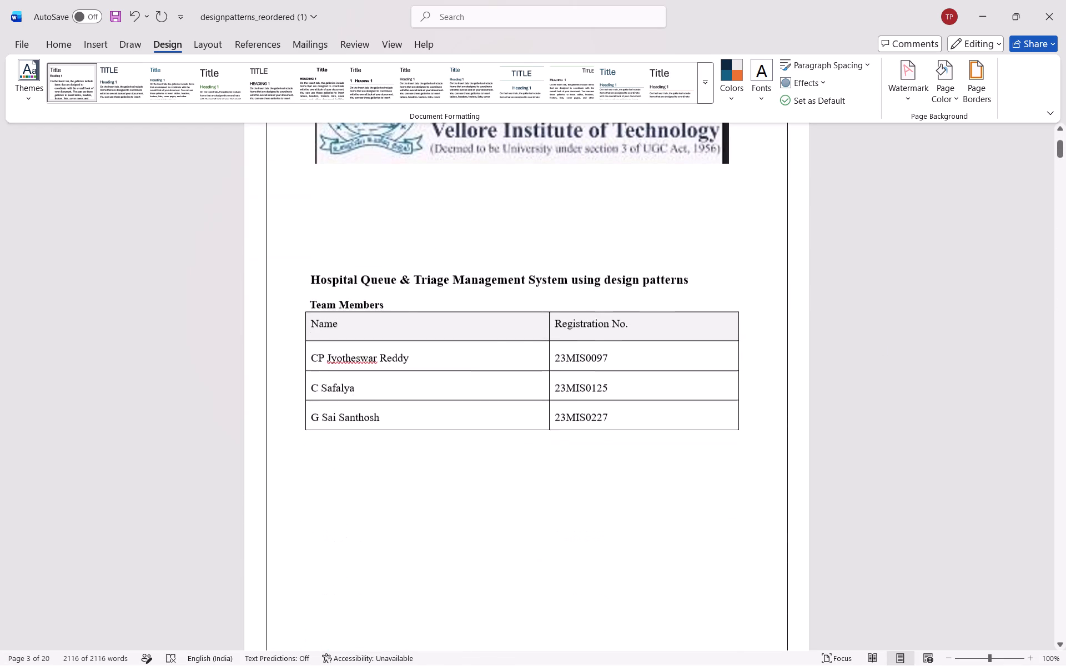
{"action": "scroll", "coordinate": [882, 344], "scroll_direction": "up", "scroll_amount": 2}
{"action": "scroll", "coordinate": [882, 344], "scroll_direction": "down", "scroll_amount": 1}
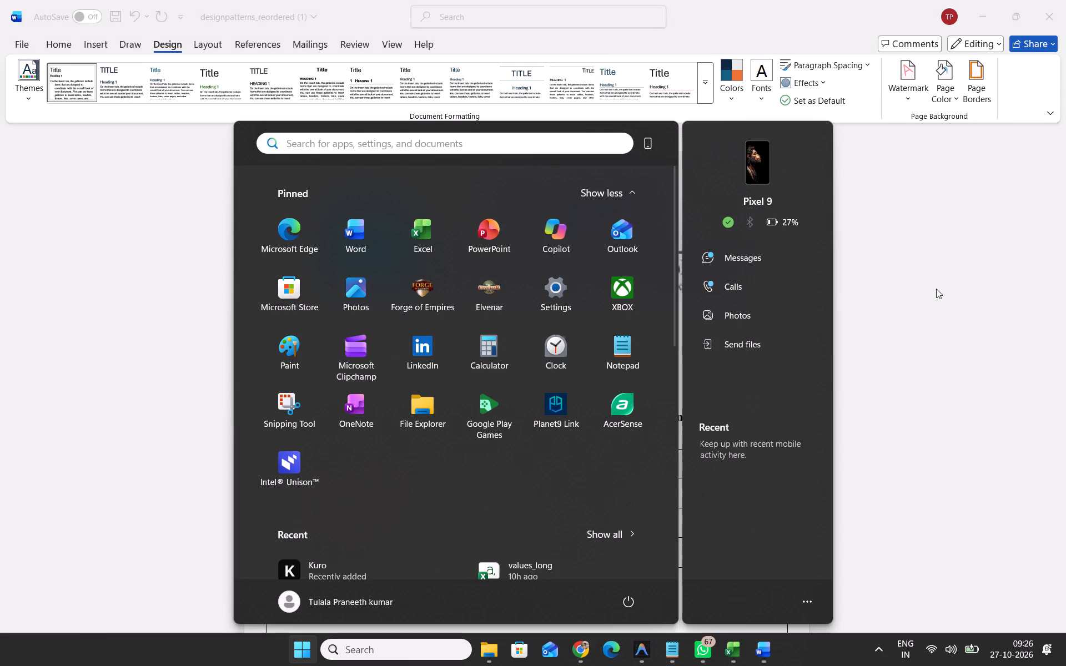
{"action": "left_click", "coordinate": [885, 385]}
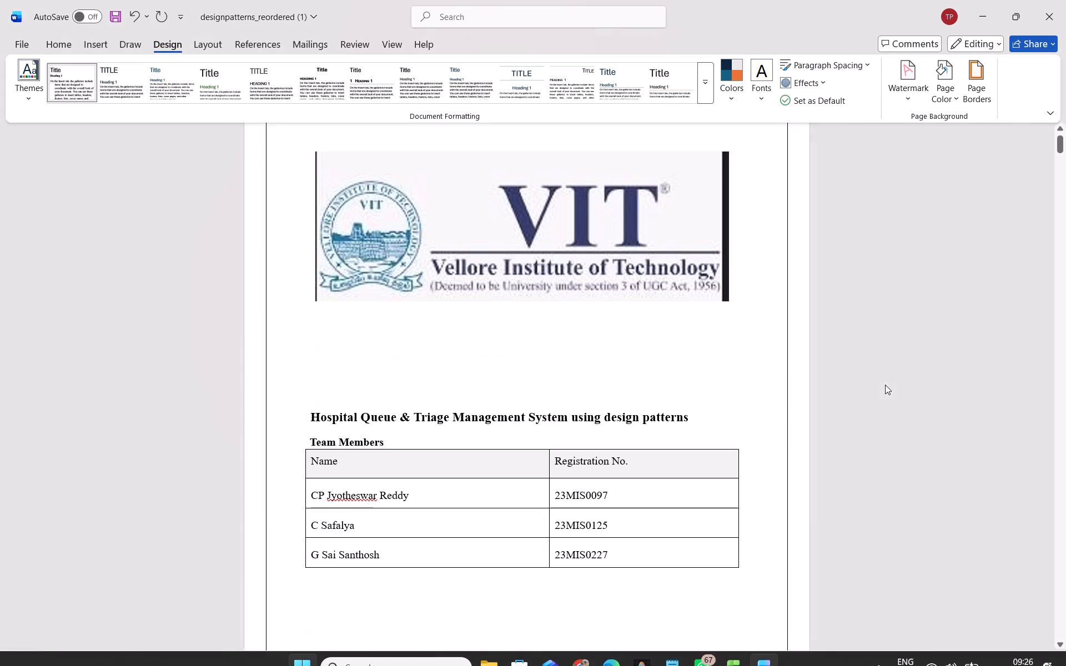
Create a new blank document.
{"action": "left_click", "coordinate": [13, 49]}
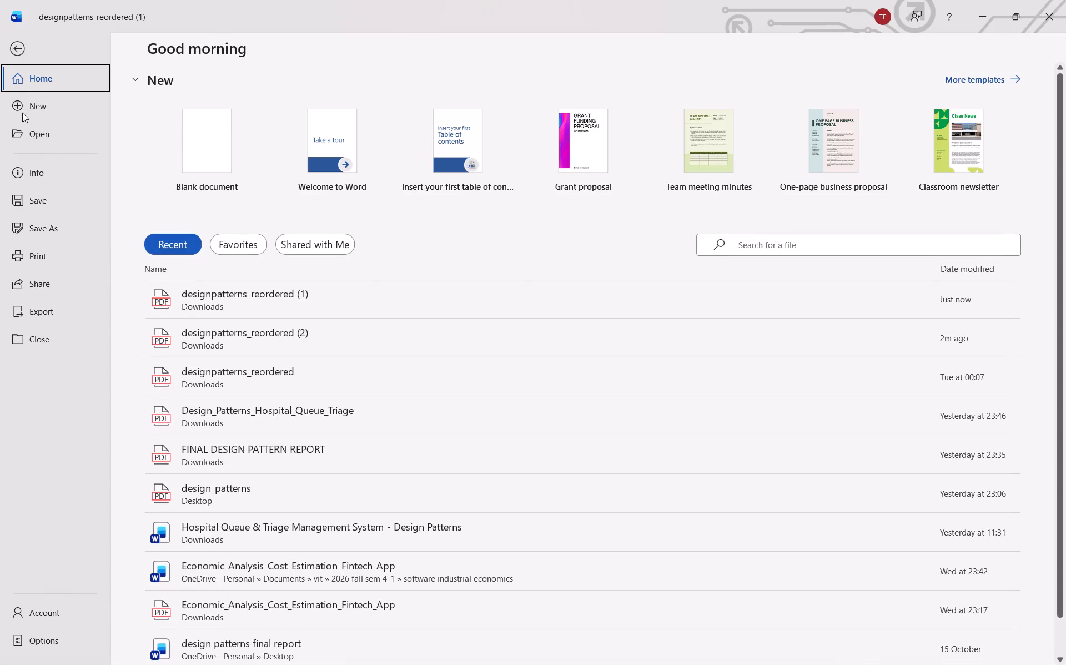
{"action": "left_click", "coordinate": [23, 110]}
{"action": "left_click", "coordinate": [146, 140]}
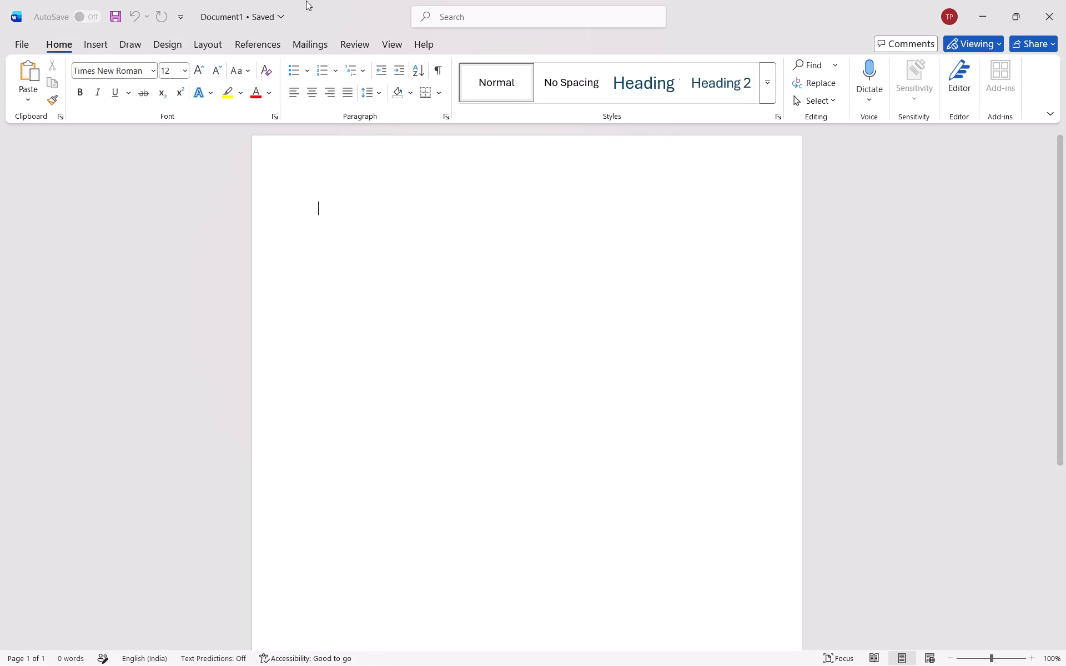
Apply a Box page border to the whole new document.
{"action": "left_click", "coordinate": [97, 47]}
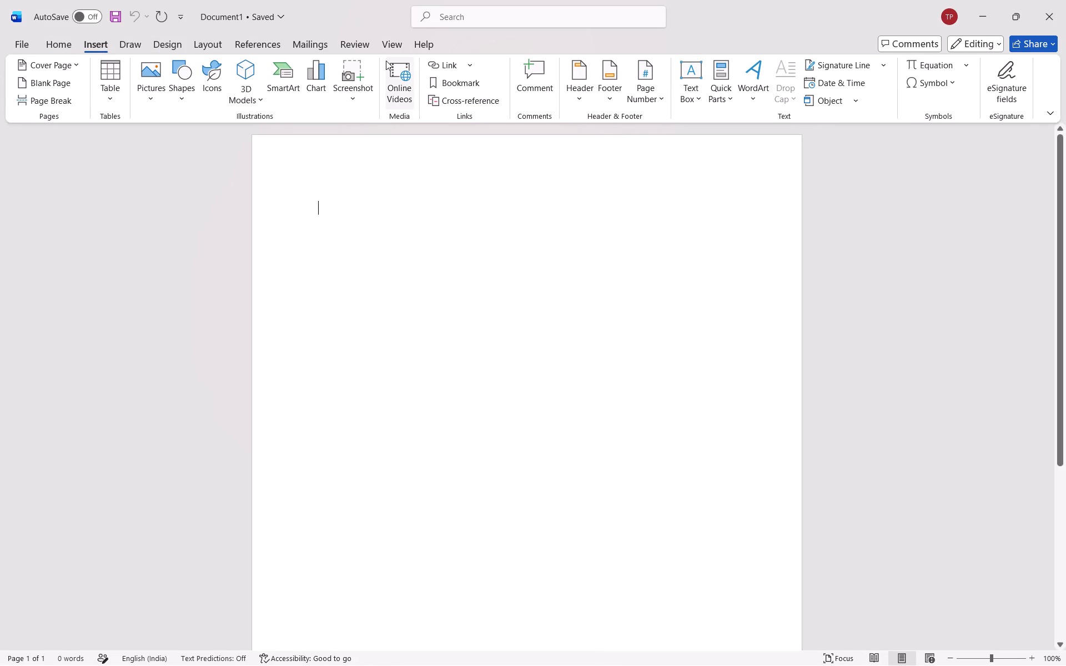
{"action": "left_click", "coordinate": [129, 42]}
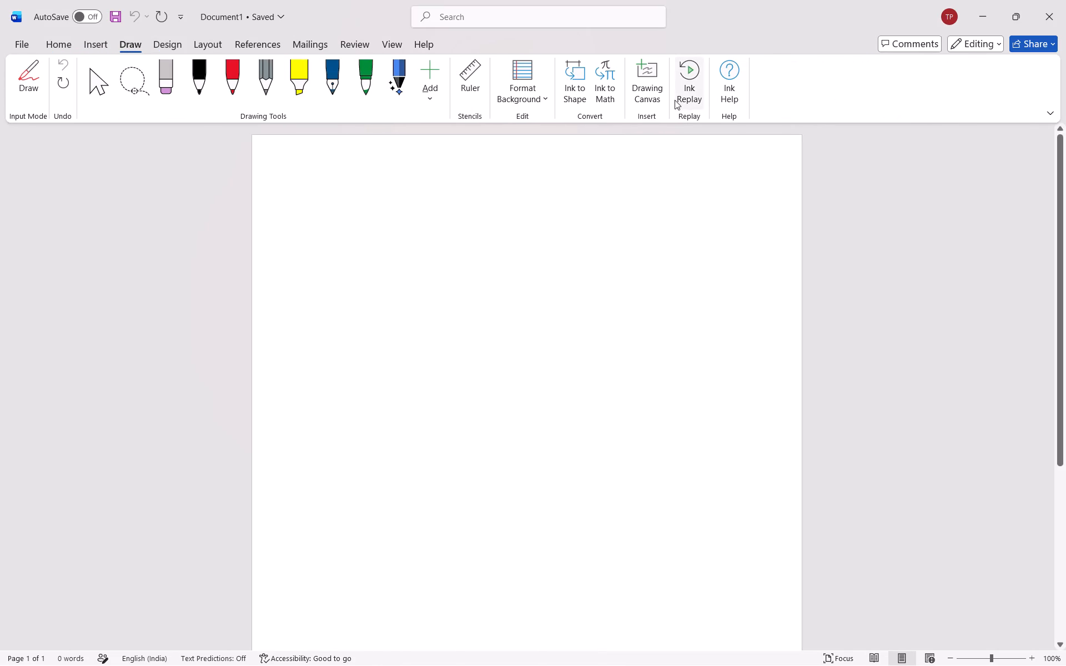
{"action": "left_click", "coordinate": [153, 36]}
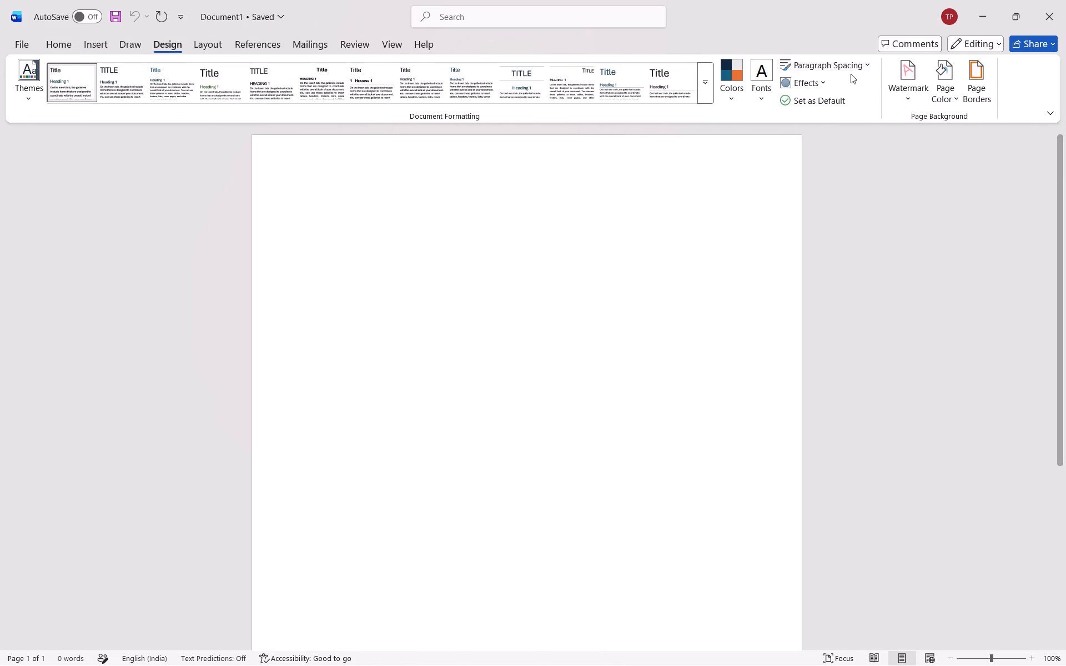
{"action": "left_click", "coordinate": [984, 78]}
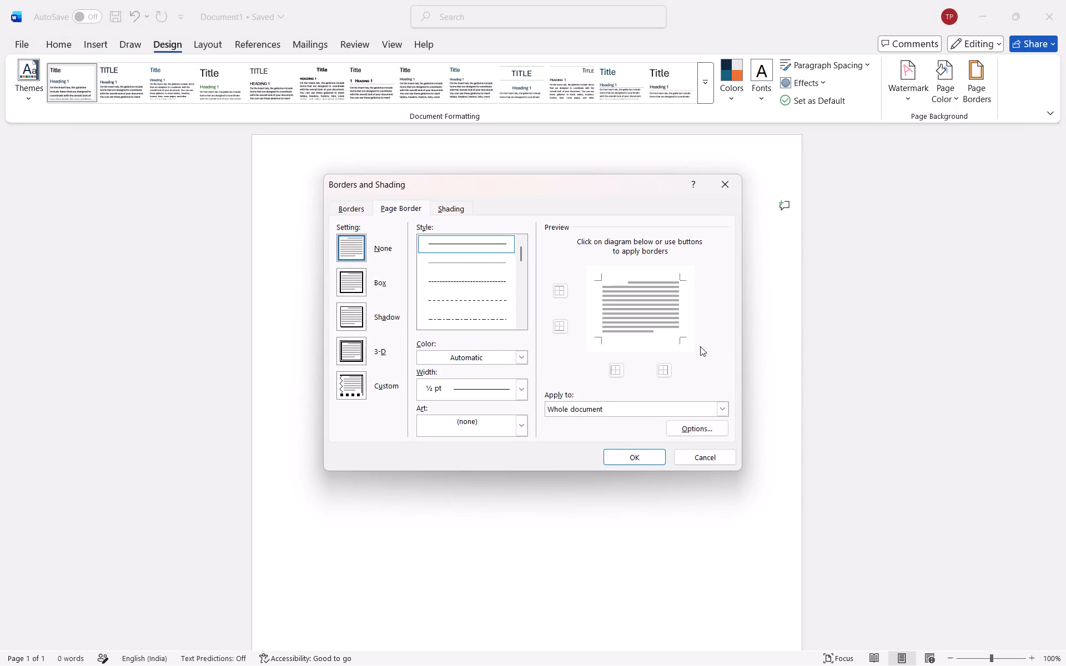
{"action": "left_click", "coordinate": [349, 296]}
{"action": "left_click", "coordinate": [353, 286]}
{"action": "left_click", "coordinate": [629, 455]}
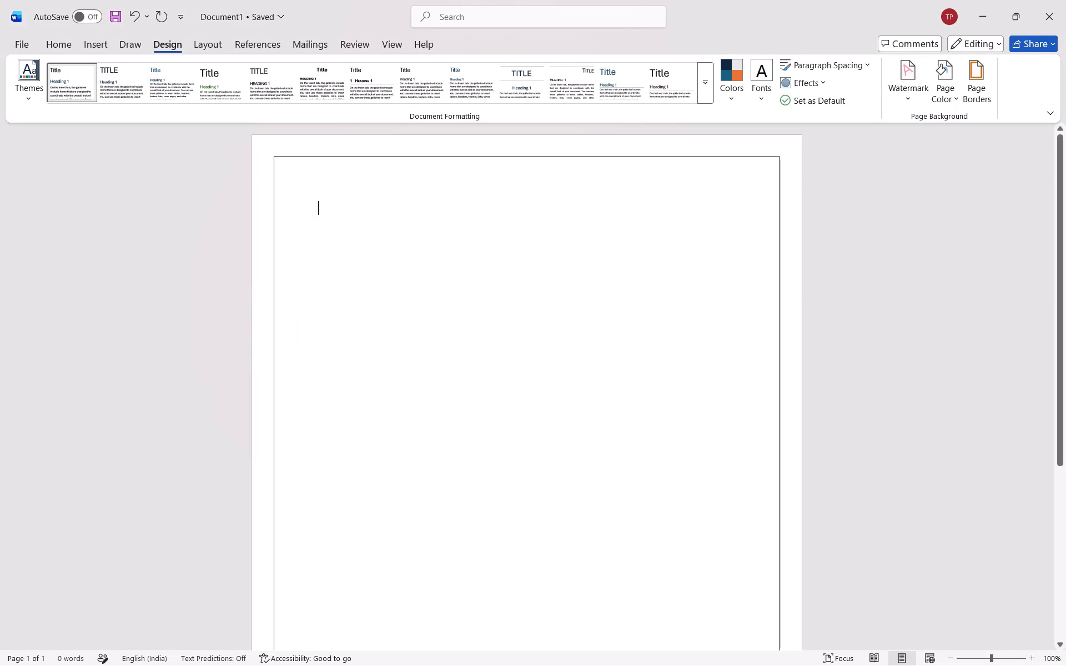
Copy the VIT logo from the report's cover page and paste it at the start of the new document.
{"action": "key", "text": "alt+Tab"}
{"action": "scroll", "coordinate": [458, 359], "scroll_direction": "up", "scroll_amount": 1}
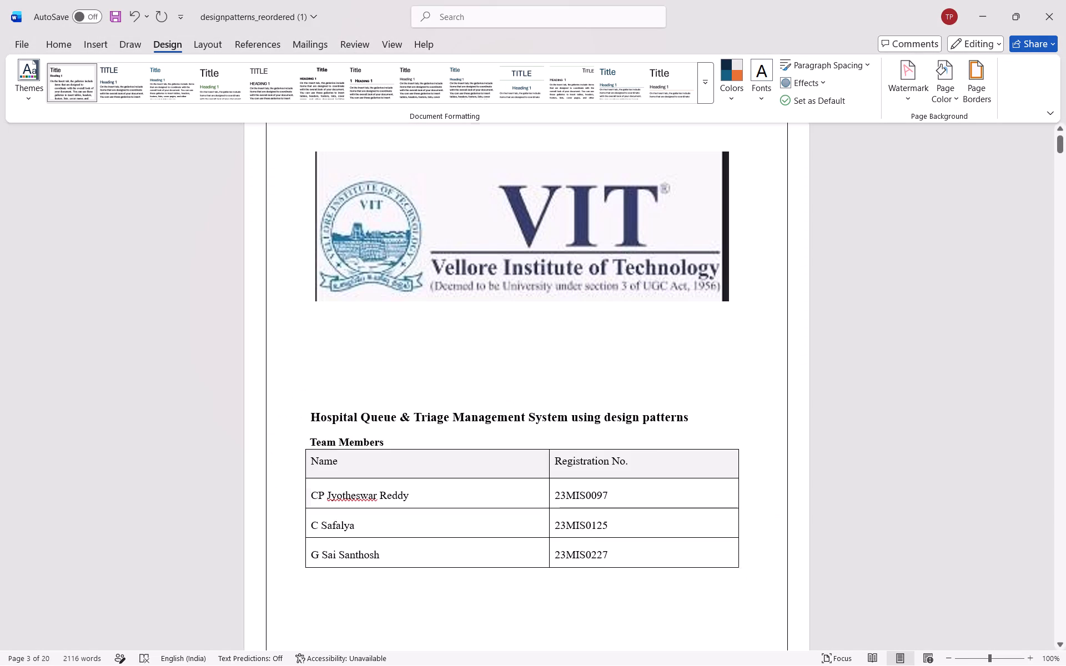
{"action": "scroll", "coordinate": [458, 359], "scroll_direction": "up", "scroll_amount": 1}
{"action": "left_click", "coordinate": [506, 301]}
{"action": "key", "text": "ctrl+c"}
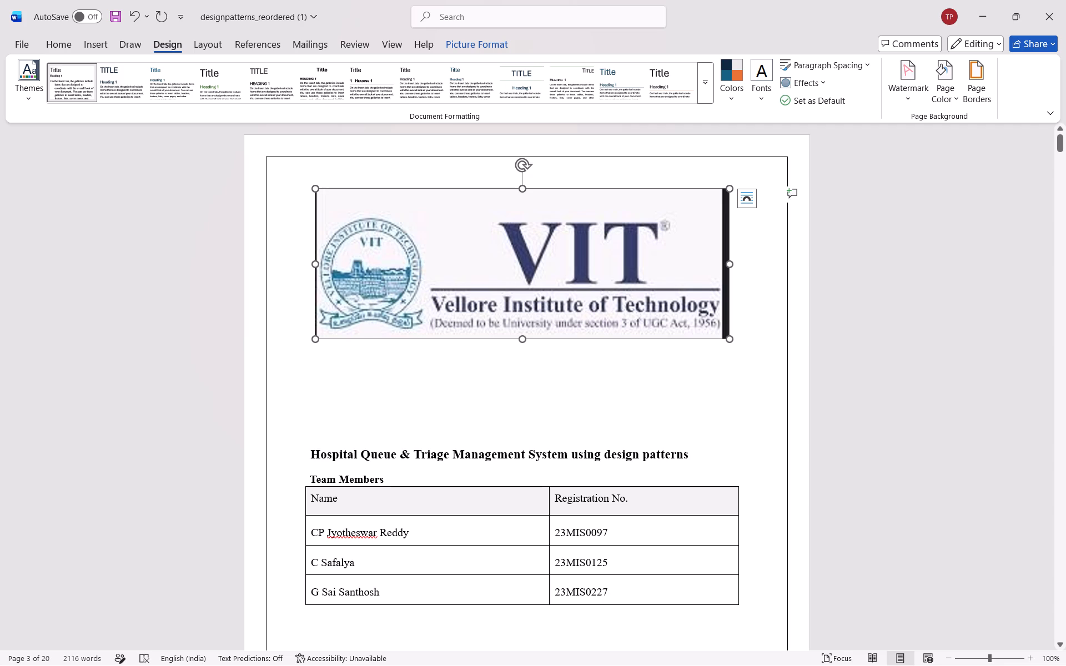
{"action": "key", "text": "alt+Tab"}
{"action": "key", "text": "ctrl+v"}
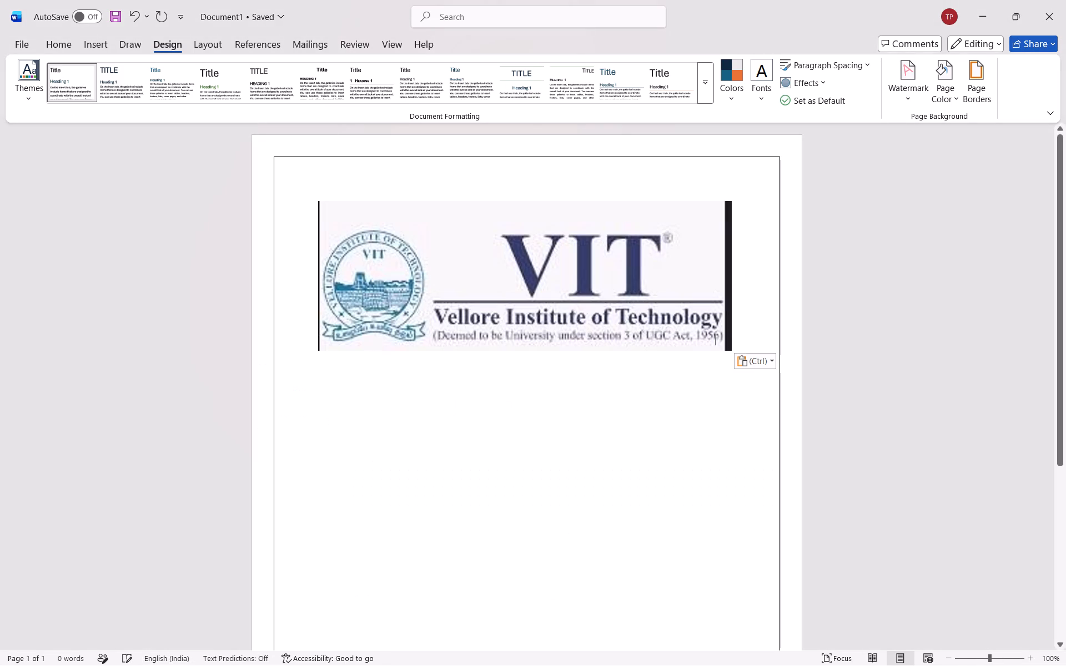
Copy the cover title, the Team Members heading and its table from the report into the new document, two lines below the logo.
{"action": "key", "text": "alt+Tab"}
{"action": "scroll", "coordinate": [506, 301], "scroll_direction": "down", "scroll_amount": 1}
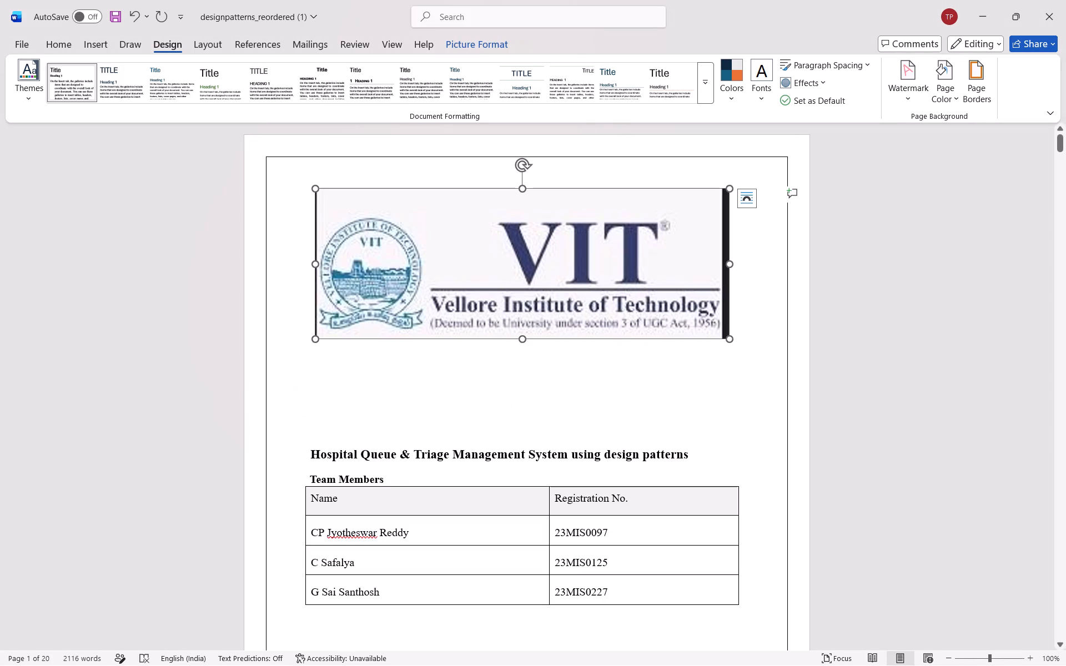
{"action": "left_click", "coordinate": [308, 440]}
{"action": "left_click", "coordinate": [306, 447]}
{"action": "left_click_drag", "start_coordinate": [306, 447], "coordinate": [744, 539]}
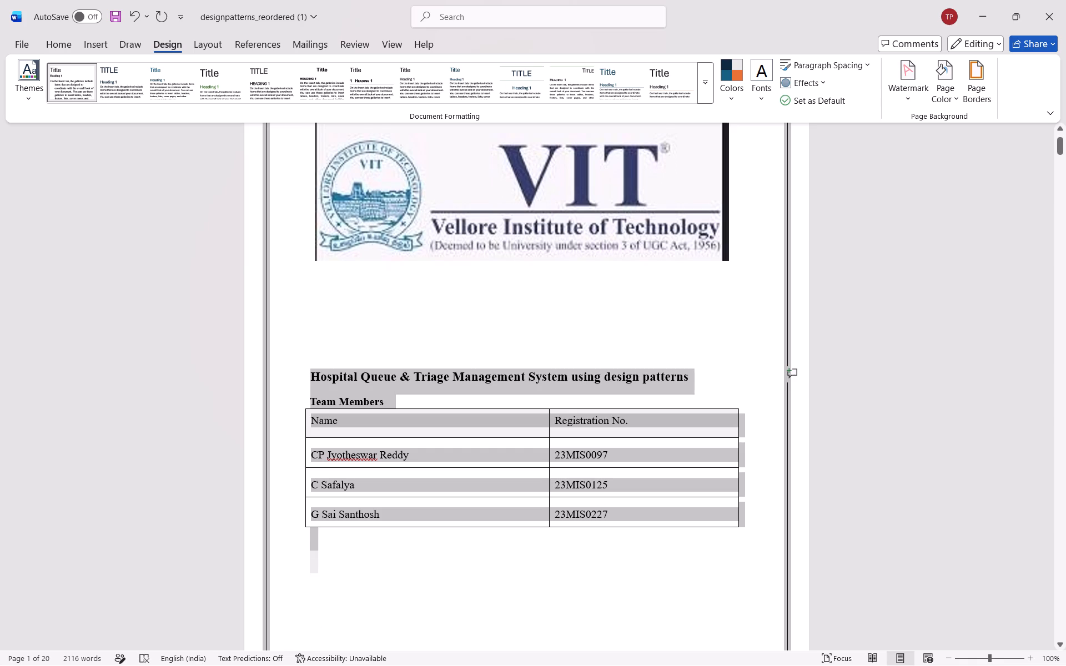
{"action": "left_click_drag", "start_coordinate": [744, 539], "coordinate": [732, 508]}
{"action": "key", "text": "ctrl+c"}
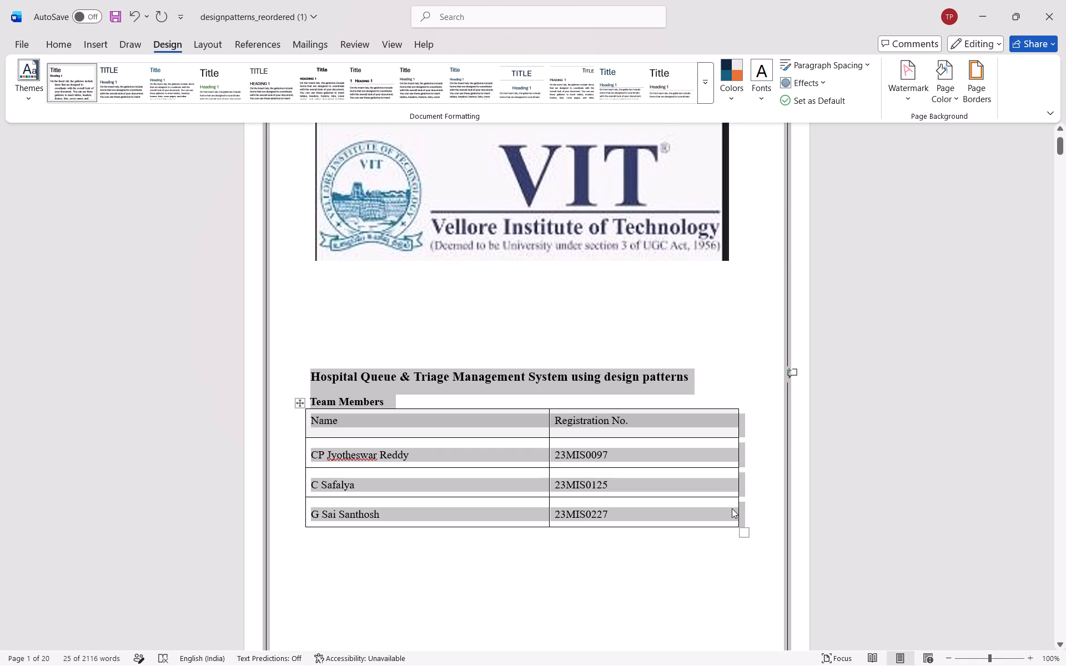
{"action": "key", "text": "alt+Tab"}
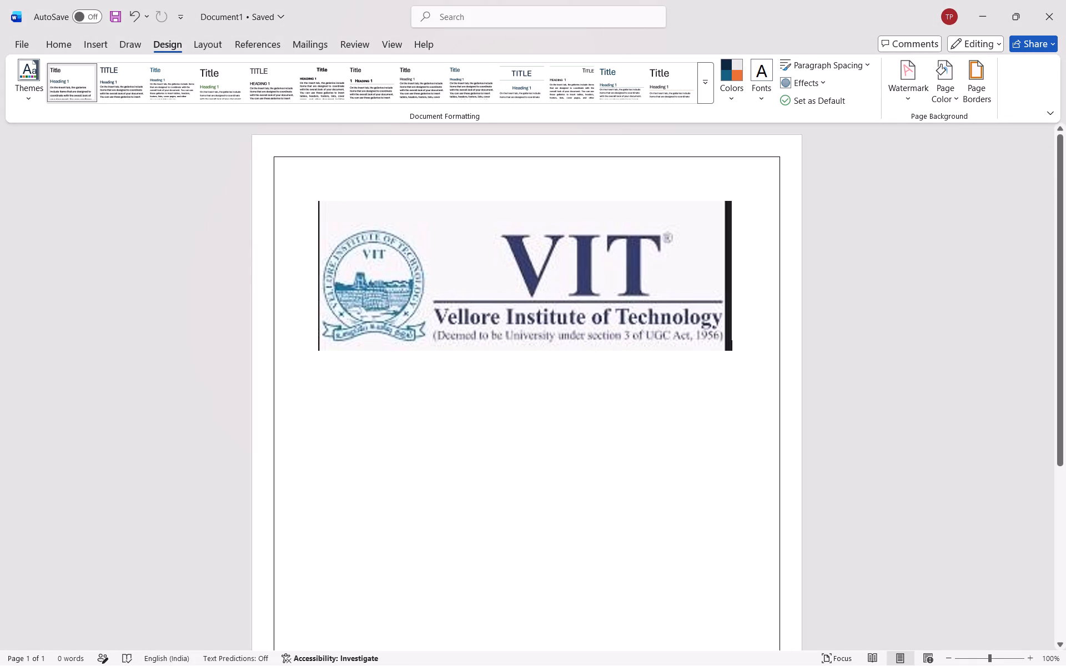
{"action": "left_click", "coordinate": [764, 347]}
{"action": "key", "text": "Return"}
{"action": "key", "text": "Return"}
{"action": "key", "text": "ctrl+v"}
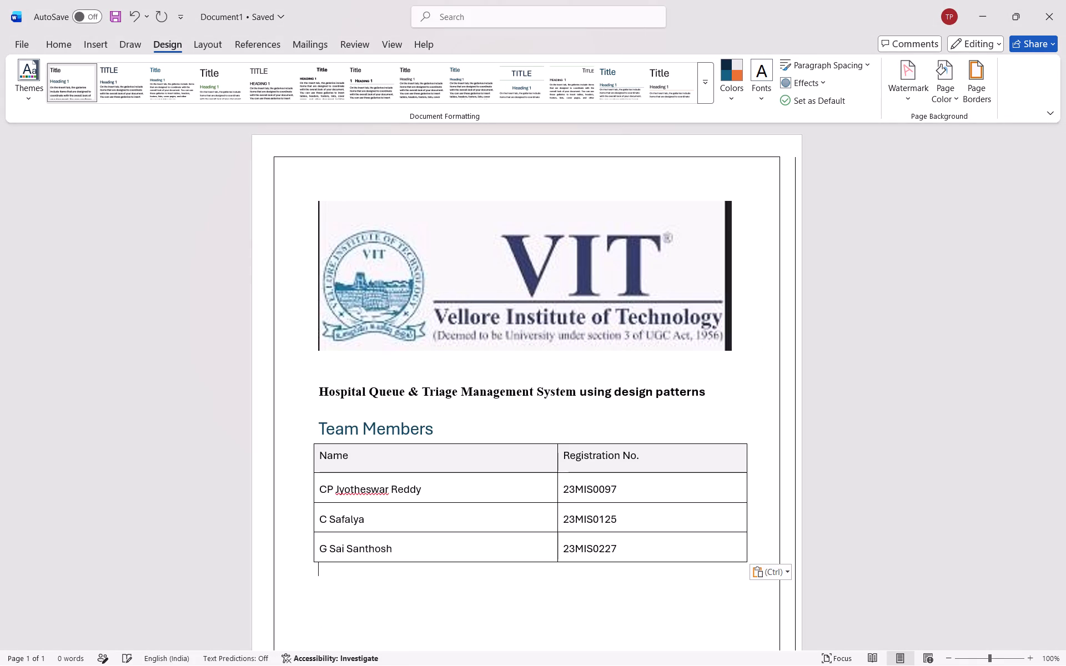
Add blank lines below the team table until the cursor starts a second page, and switch back to the reordered report.
{"action": "key", "text": "alt+Tab"}
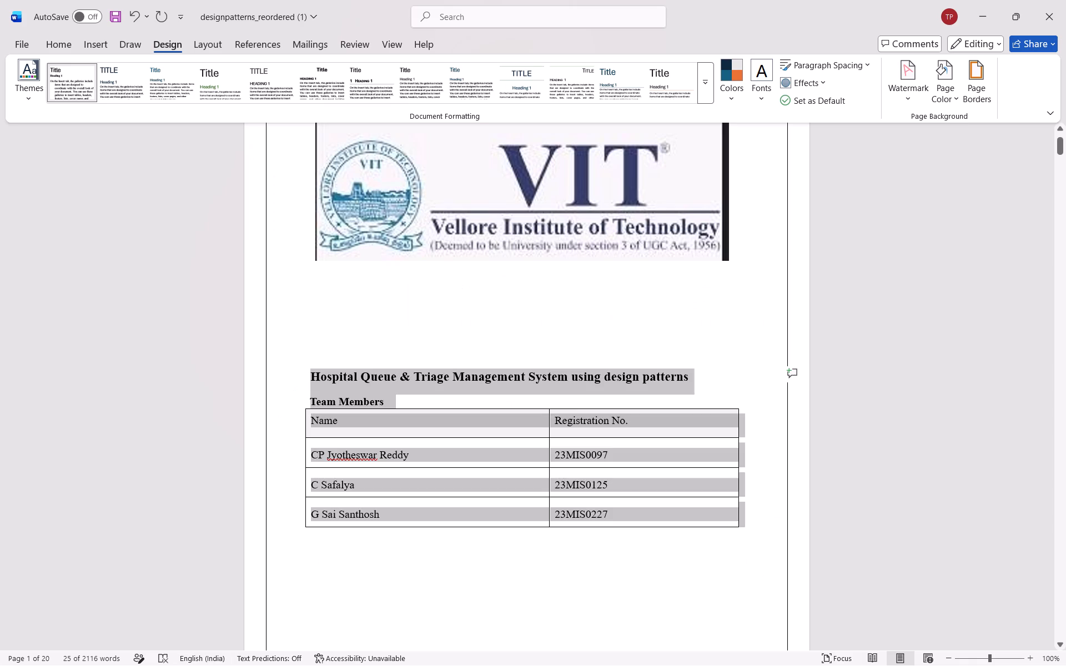
{"action": "key", "text": "alt+Tab"}
{"action": "key", "text": "Return"}
{"action": "key", "text": "Return"}
{"action": "key", "text": "Return"}
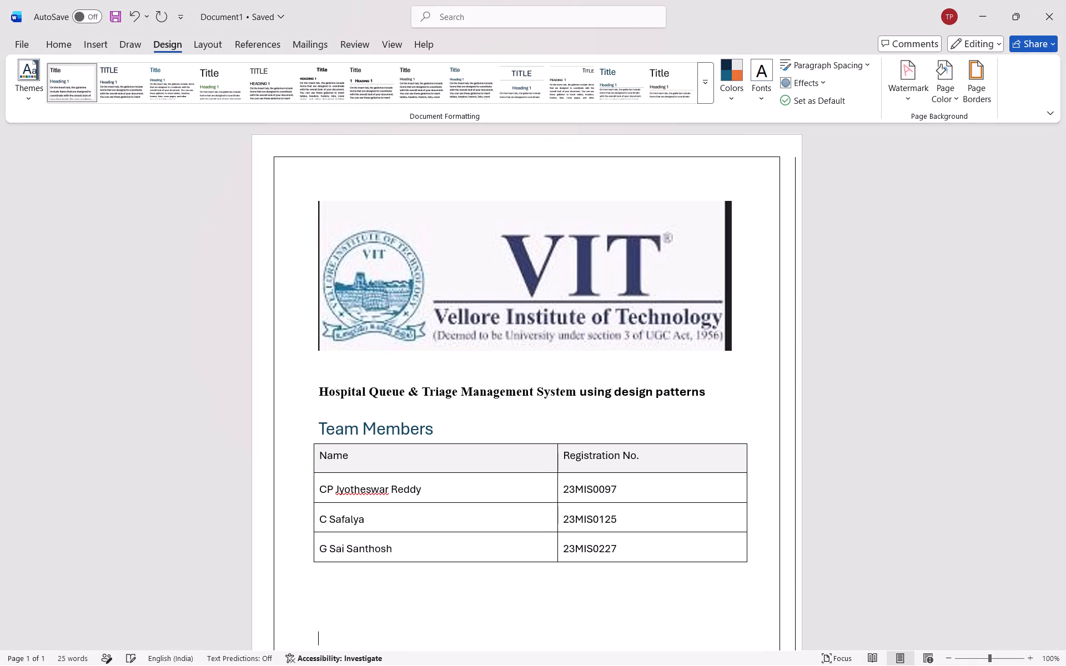
{"action": "key", "text": "Return"}
{"action": "key", "text": "Return"}
{"action": "key", "text": "Return"}
{"action": "key", "text": "Return"}
{"action": "key", "text": "Return"}
{"action": "key", "text": "Return"}
{"action": "key", "text": "Return"}
{"action": "key", "text": "Return"}
{"action": "key", "text": "Return"}
{"action": "key", "text": "Return"}
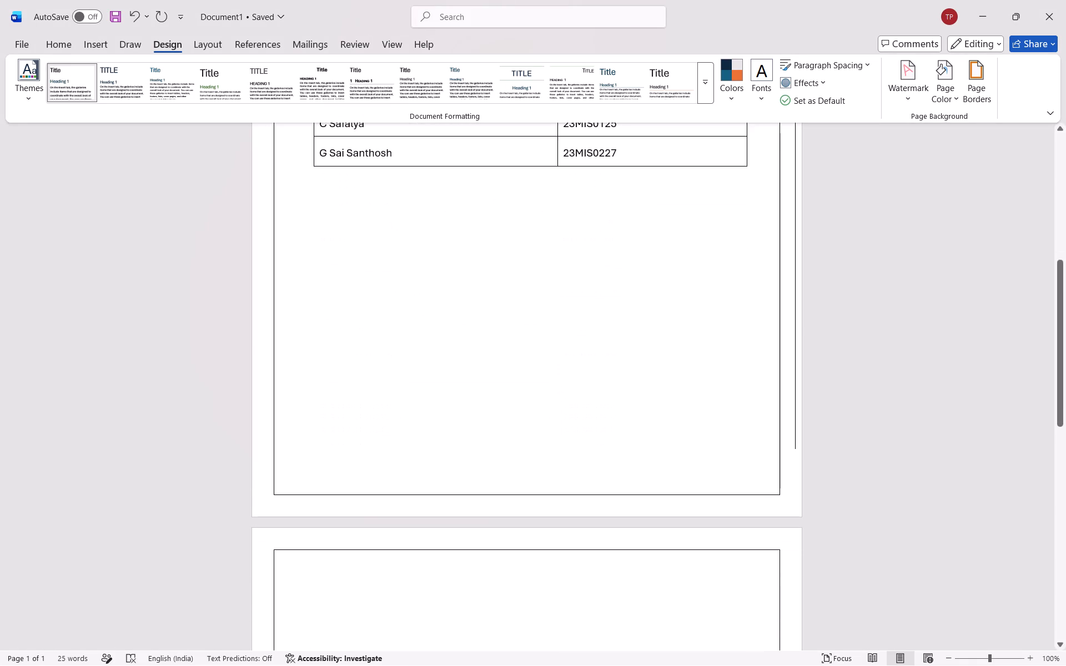
{"action": "key", "text": "BackSpace"}
{"action": "key", "text": "BackSpace"}
{"action": "key", "text": "Return"}
{"action": "key", "text": "alt+Tab"}
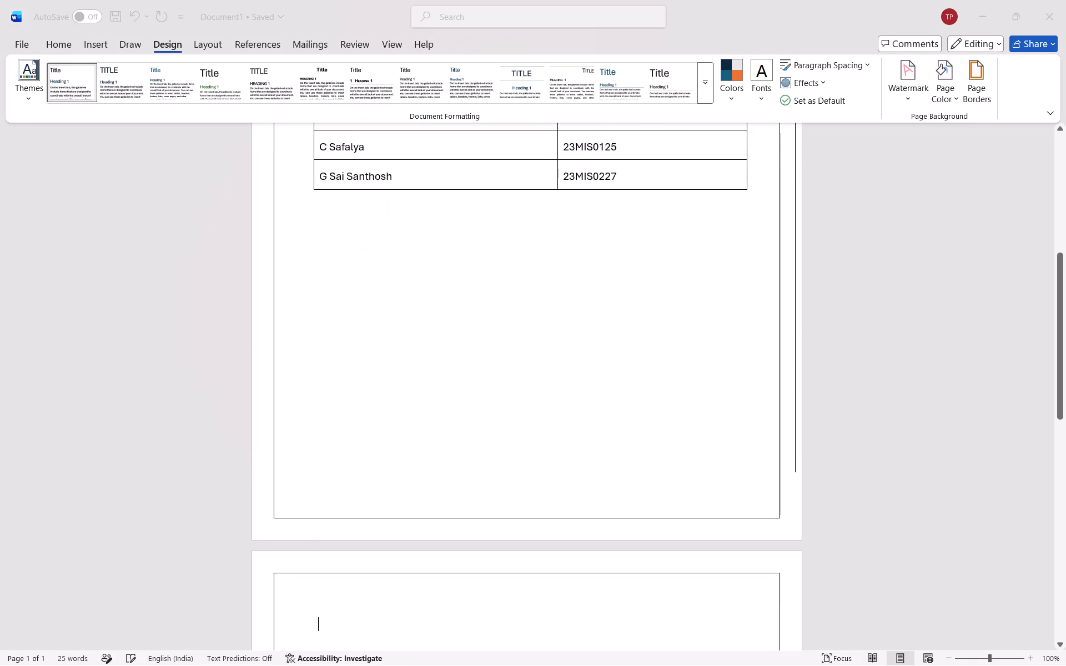
Undo the last two edits in the reordered report to restore the deleted Factory Method Pattern section before the Façade Pattern.
{"action": "scroll", "coordinate": [614, 477], "scroll_direction": "down", "scroll_amount": 7}
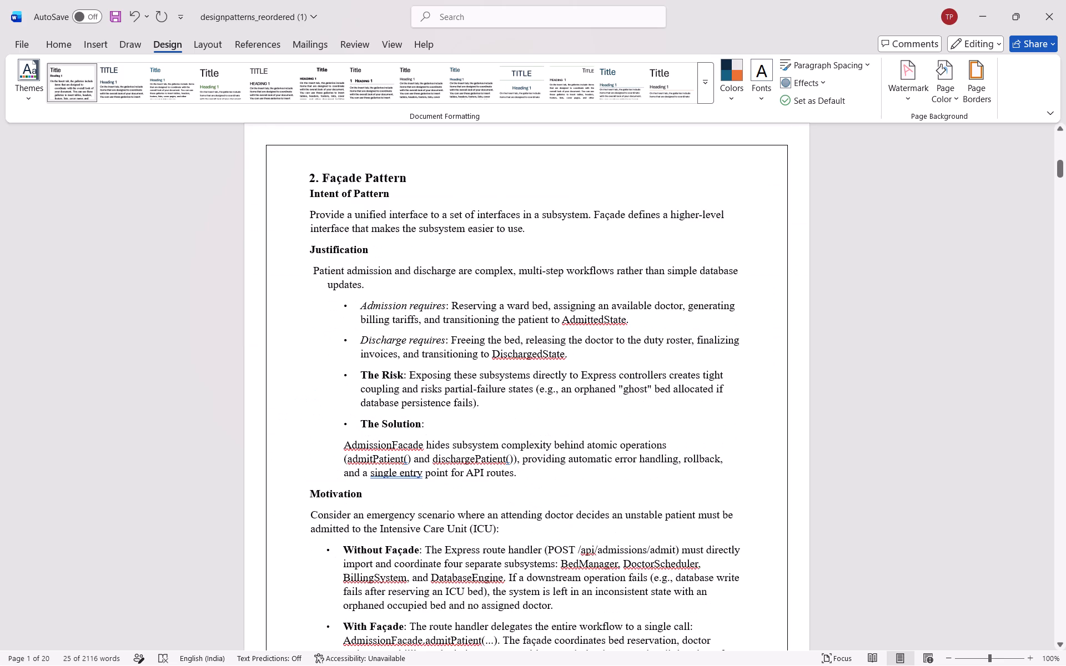
{"action": "scroll", "coordinate": [614, 401], "scroll_direction": "up", "scroll_amount": 1}
{"action": "scroll", "coordinate": [614, 401], "scroll_direction": "down", "scroll_amount": 4}
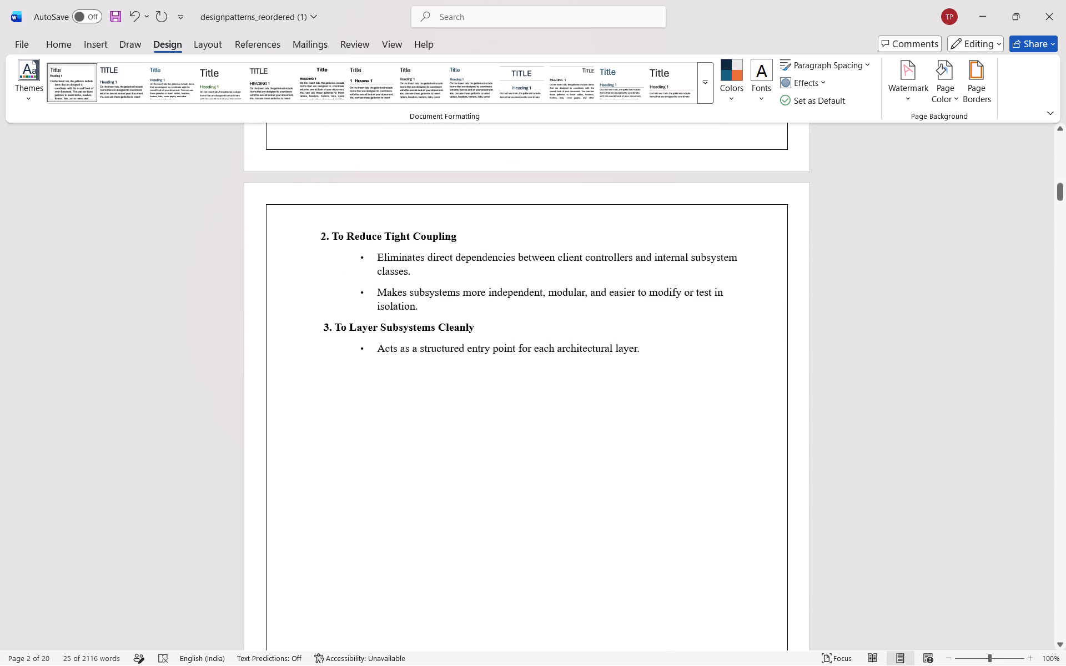
{"action": "scroll", "coordinate": [614, 401], "scroll_direction": "down", "scroll_amount": 1}
{"action": "scroll", "coordinate": [614, 401], "scroll_direction": "up", "scroll_amount": 4}
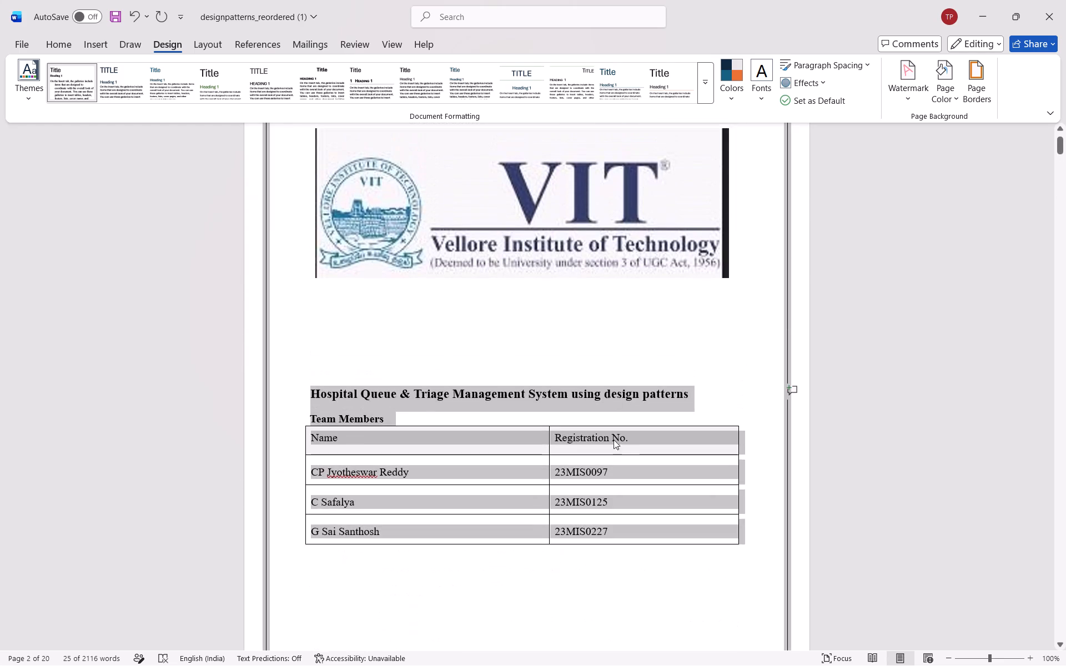
{"action": "scroll", "coordinate": [604, 486], "scroll_direction": "down", "scroll_amount": 4}
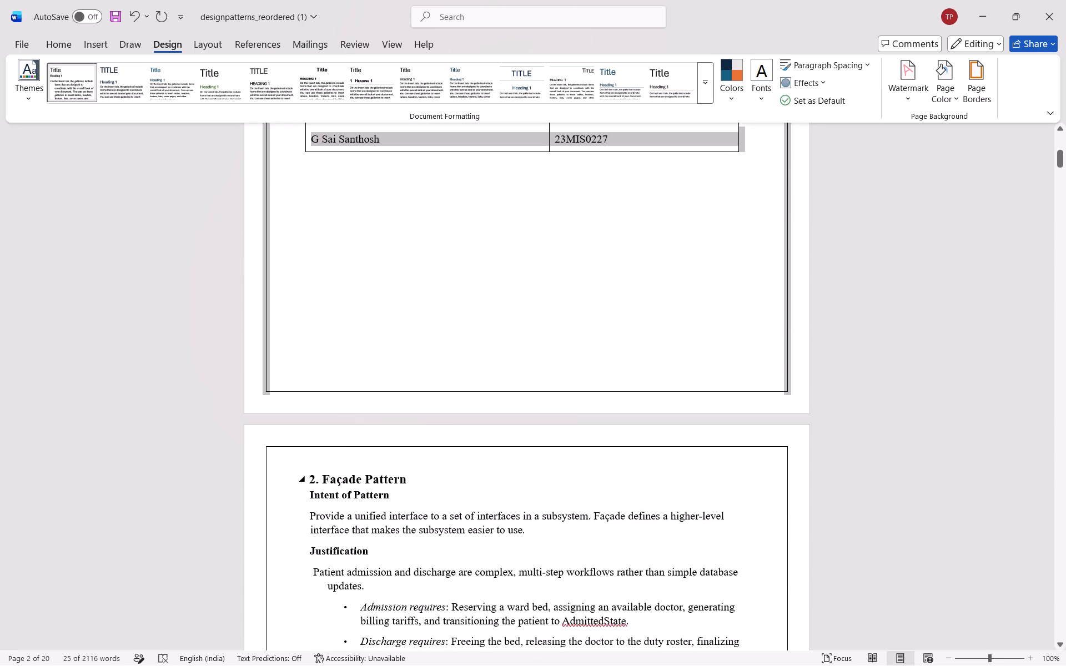
{"action": "left_click", "coordinate": [604, 486]}
{"action": "key", "text": "ctrl+z"}
{"action": "key", "text": "ctrl+z"}
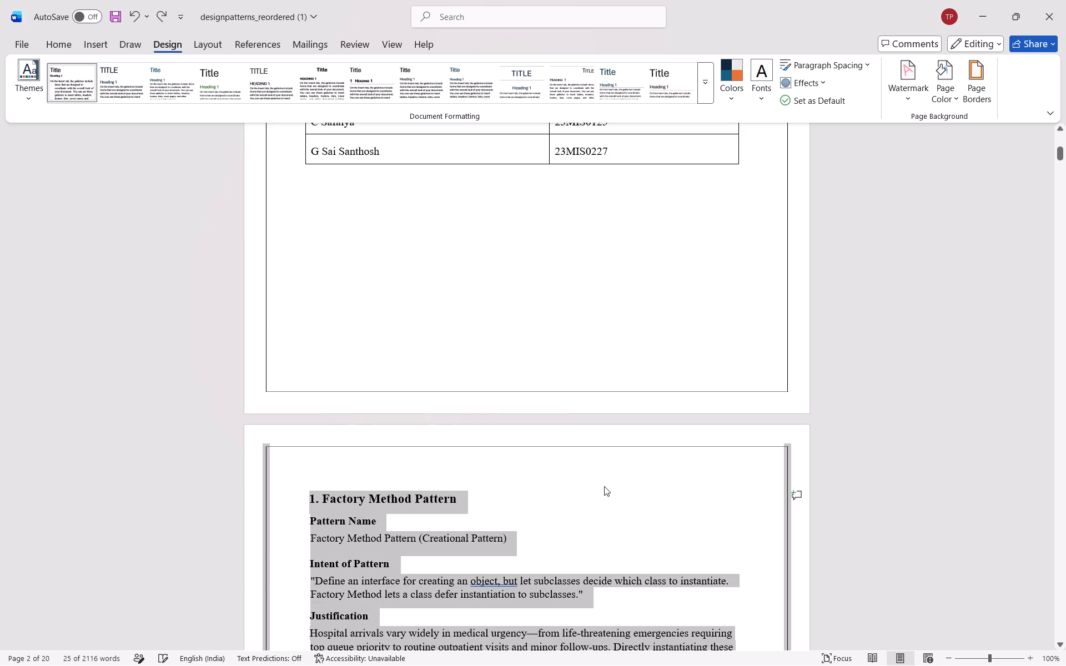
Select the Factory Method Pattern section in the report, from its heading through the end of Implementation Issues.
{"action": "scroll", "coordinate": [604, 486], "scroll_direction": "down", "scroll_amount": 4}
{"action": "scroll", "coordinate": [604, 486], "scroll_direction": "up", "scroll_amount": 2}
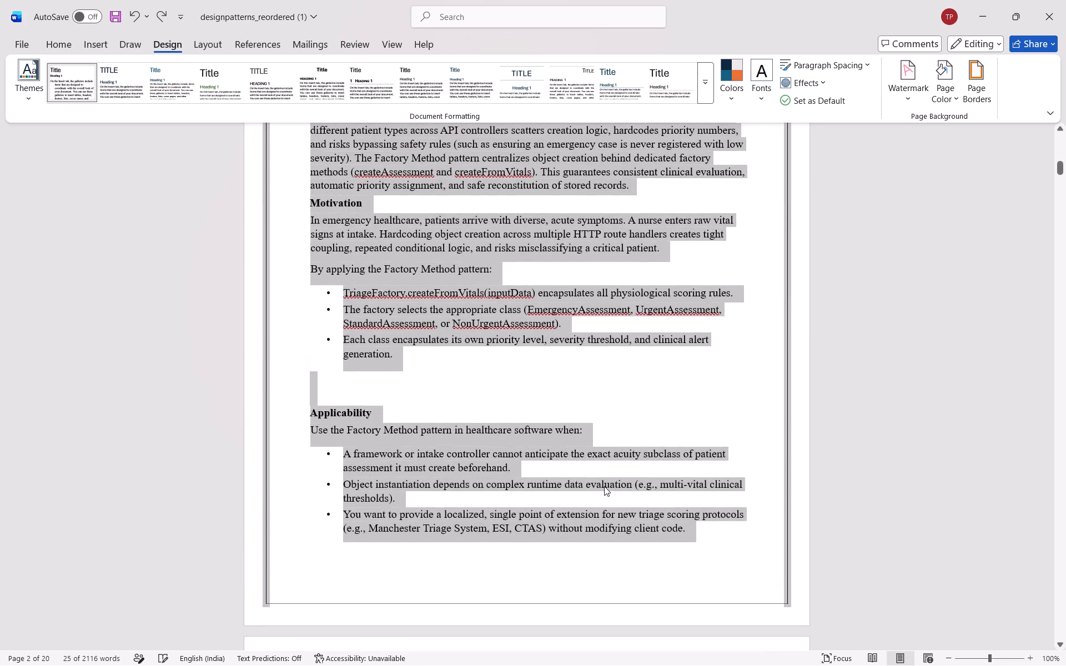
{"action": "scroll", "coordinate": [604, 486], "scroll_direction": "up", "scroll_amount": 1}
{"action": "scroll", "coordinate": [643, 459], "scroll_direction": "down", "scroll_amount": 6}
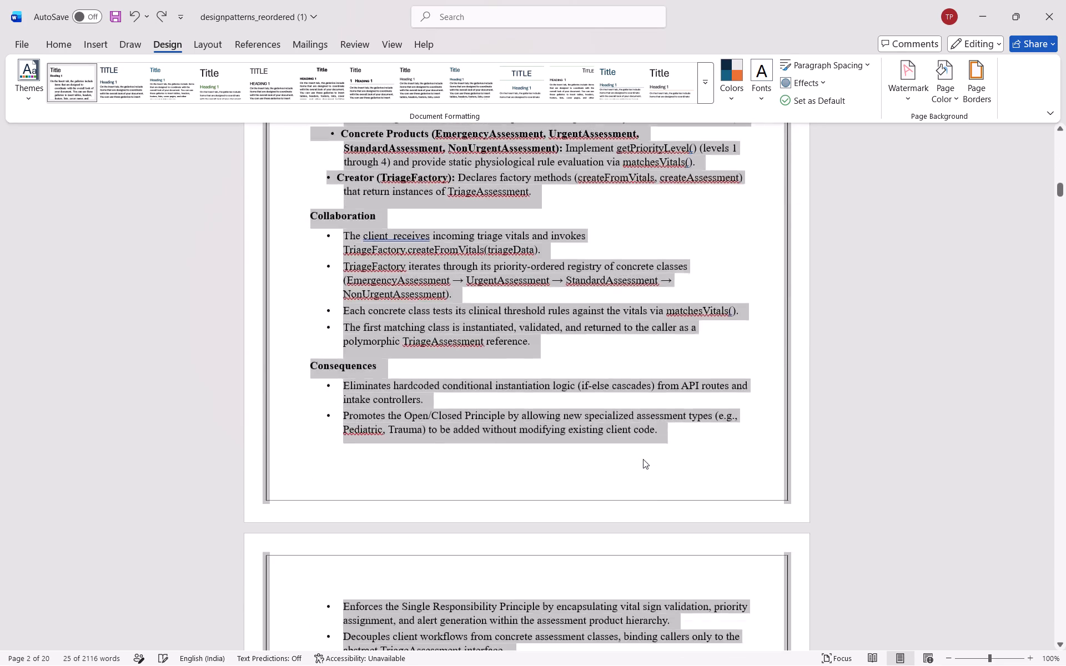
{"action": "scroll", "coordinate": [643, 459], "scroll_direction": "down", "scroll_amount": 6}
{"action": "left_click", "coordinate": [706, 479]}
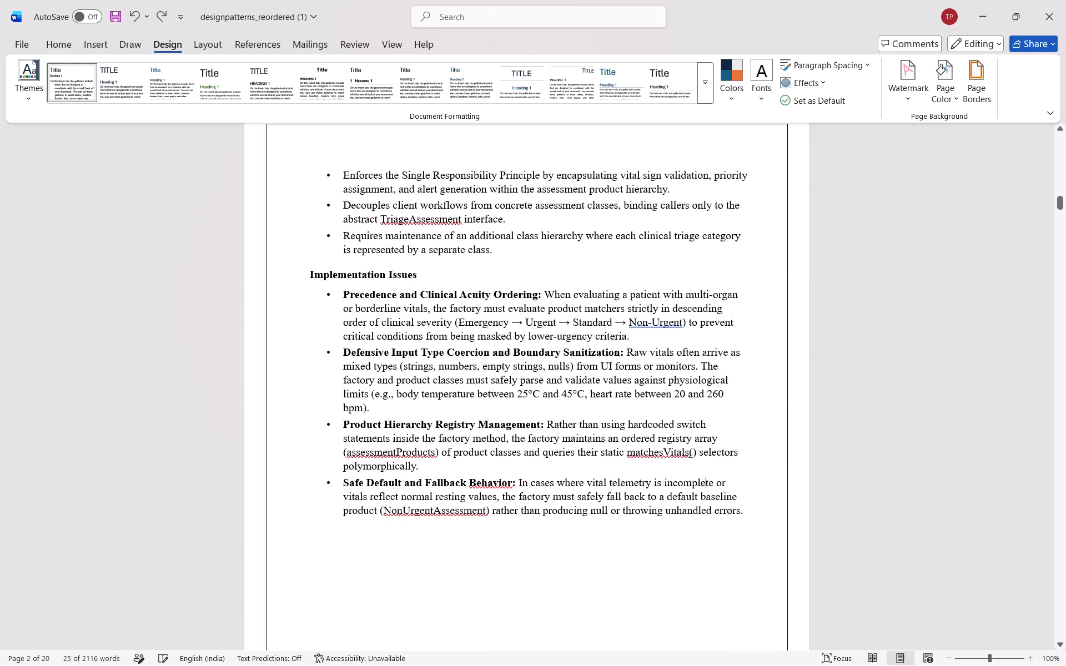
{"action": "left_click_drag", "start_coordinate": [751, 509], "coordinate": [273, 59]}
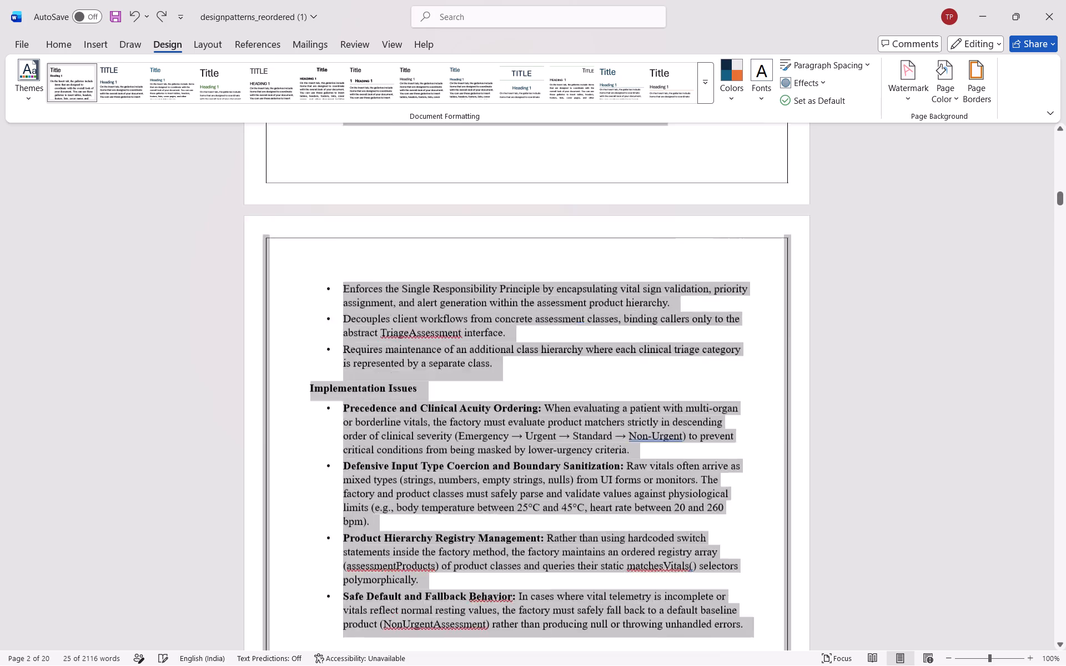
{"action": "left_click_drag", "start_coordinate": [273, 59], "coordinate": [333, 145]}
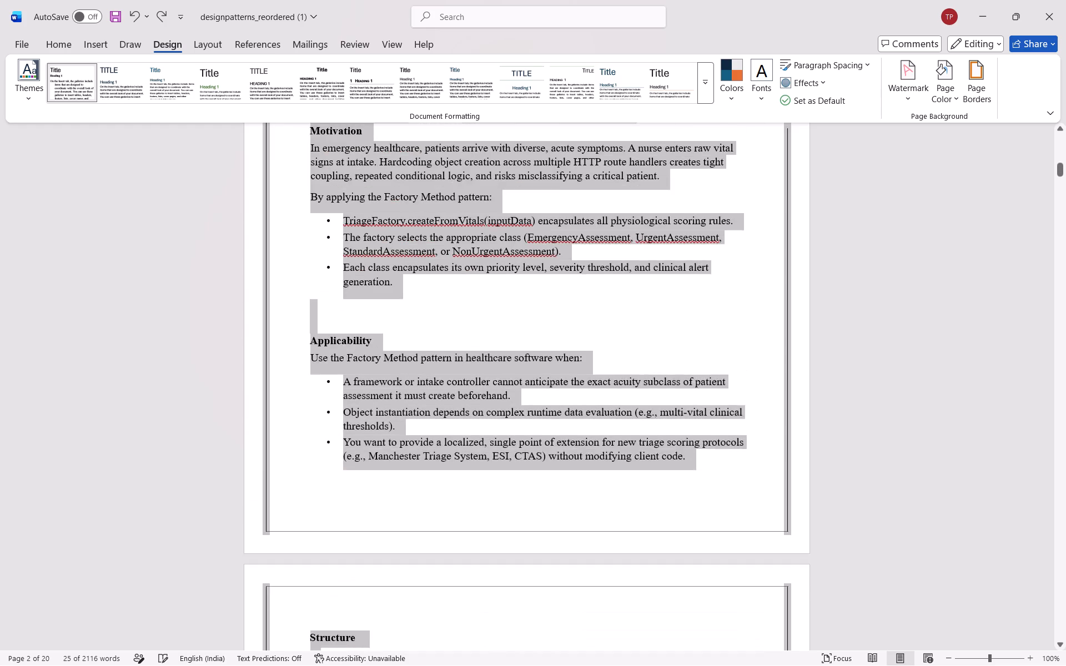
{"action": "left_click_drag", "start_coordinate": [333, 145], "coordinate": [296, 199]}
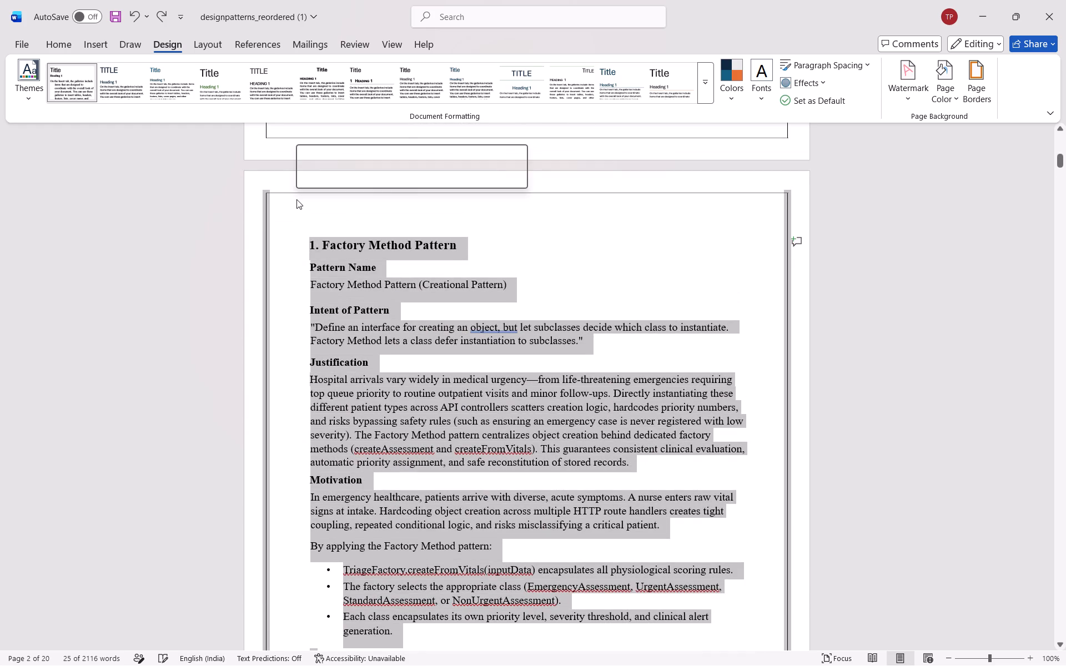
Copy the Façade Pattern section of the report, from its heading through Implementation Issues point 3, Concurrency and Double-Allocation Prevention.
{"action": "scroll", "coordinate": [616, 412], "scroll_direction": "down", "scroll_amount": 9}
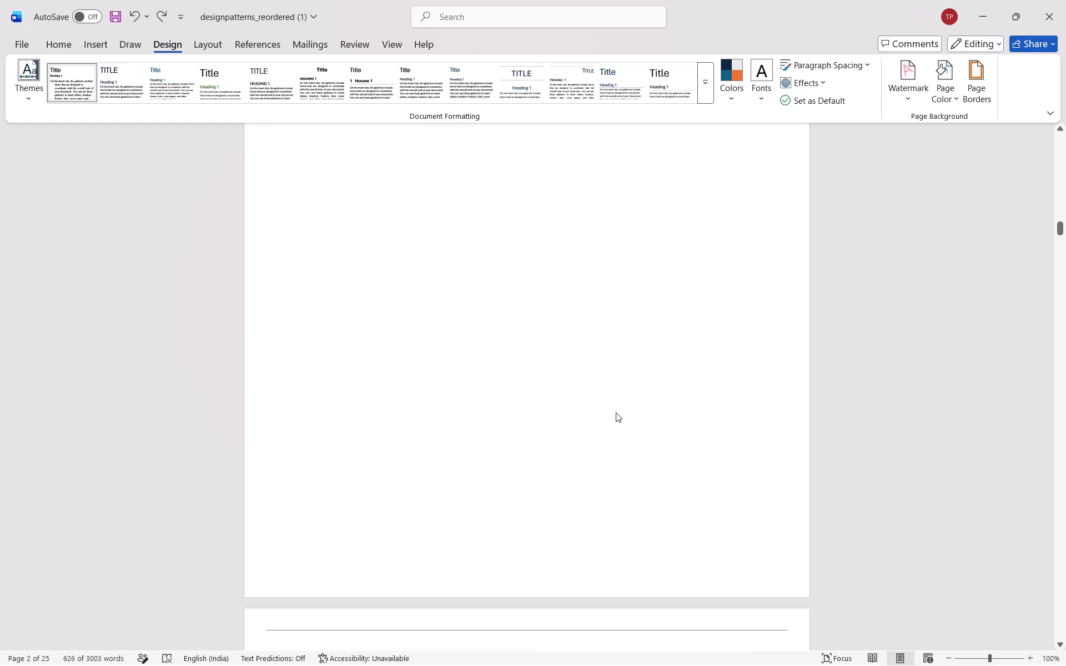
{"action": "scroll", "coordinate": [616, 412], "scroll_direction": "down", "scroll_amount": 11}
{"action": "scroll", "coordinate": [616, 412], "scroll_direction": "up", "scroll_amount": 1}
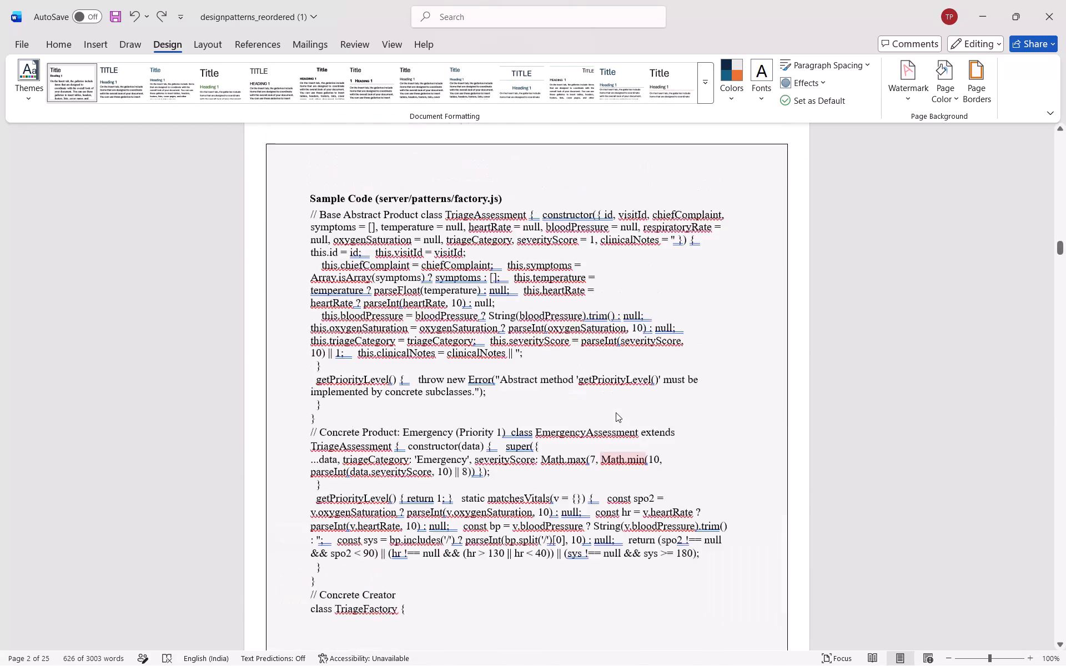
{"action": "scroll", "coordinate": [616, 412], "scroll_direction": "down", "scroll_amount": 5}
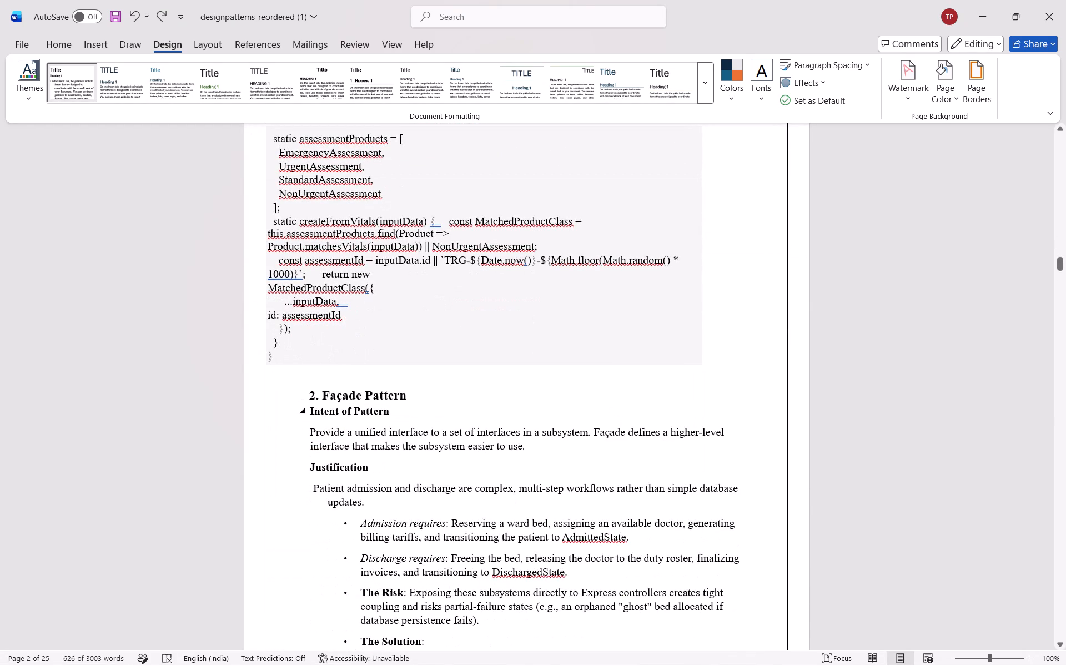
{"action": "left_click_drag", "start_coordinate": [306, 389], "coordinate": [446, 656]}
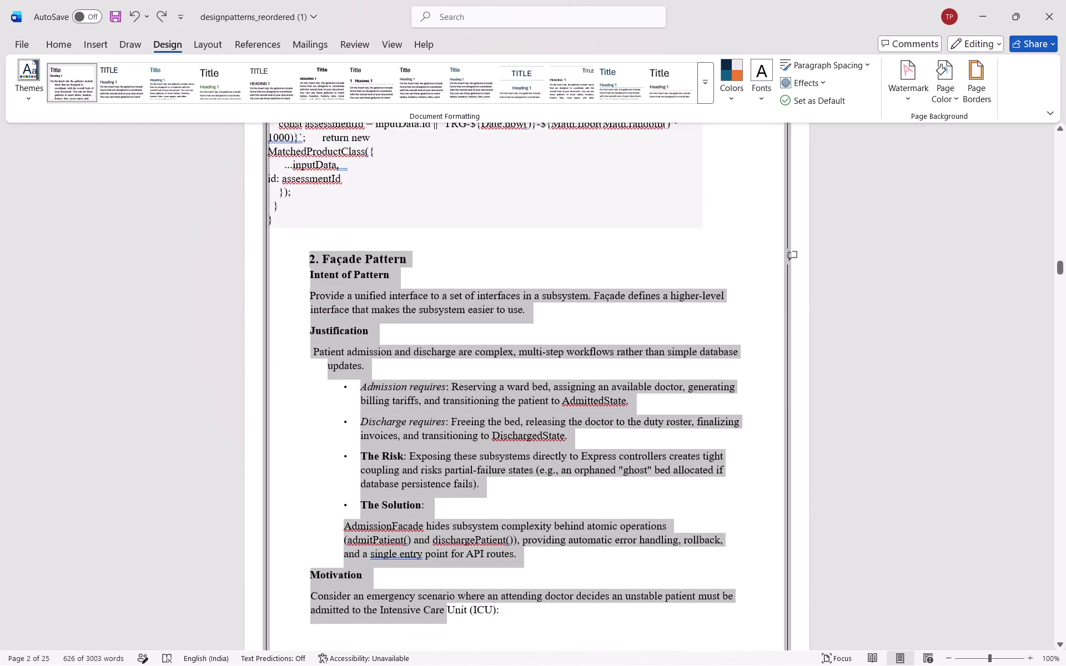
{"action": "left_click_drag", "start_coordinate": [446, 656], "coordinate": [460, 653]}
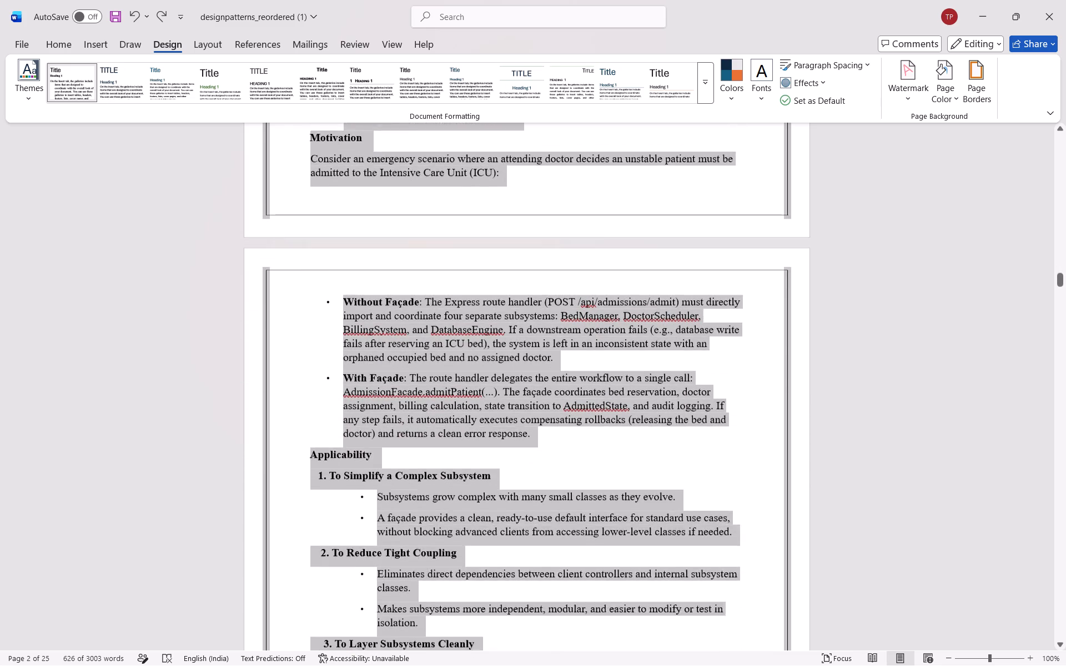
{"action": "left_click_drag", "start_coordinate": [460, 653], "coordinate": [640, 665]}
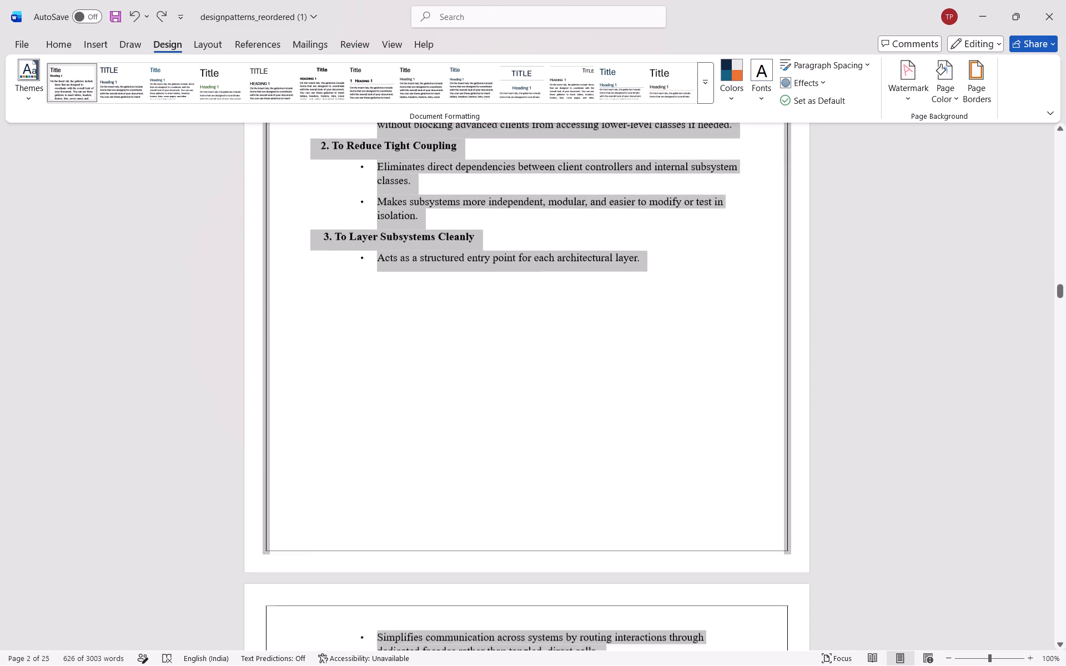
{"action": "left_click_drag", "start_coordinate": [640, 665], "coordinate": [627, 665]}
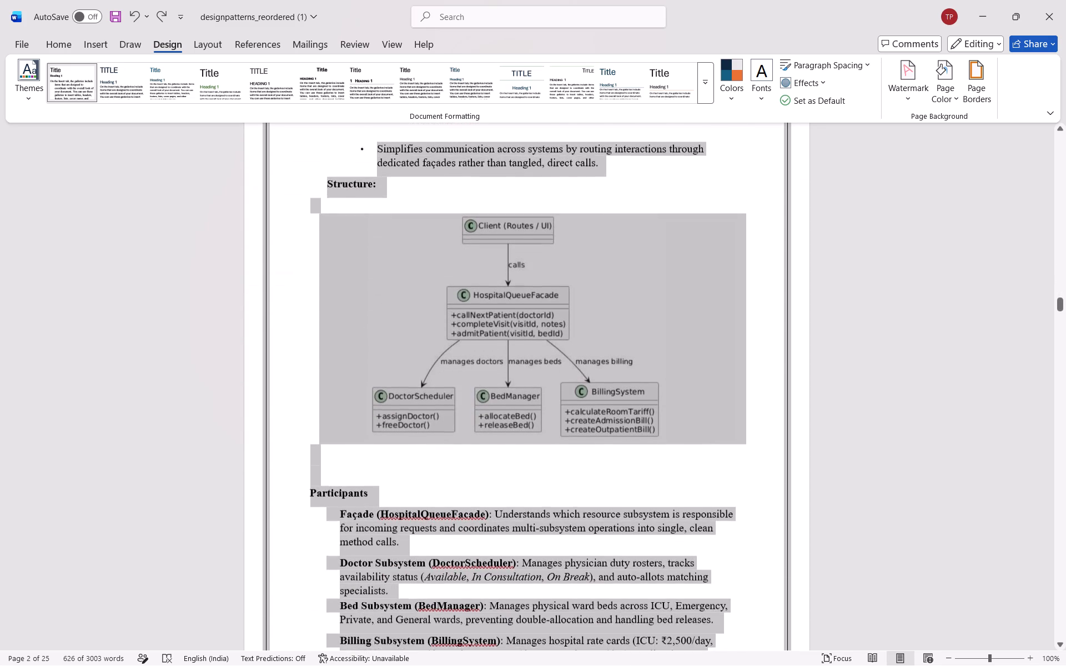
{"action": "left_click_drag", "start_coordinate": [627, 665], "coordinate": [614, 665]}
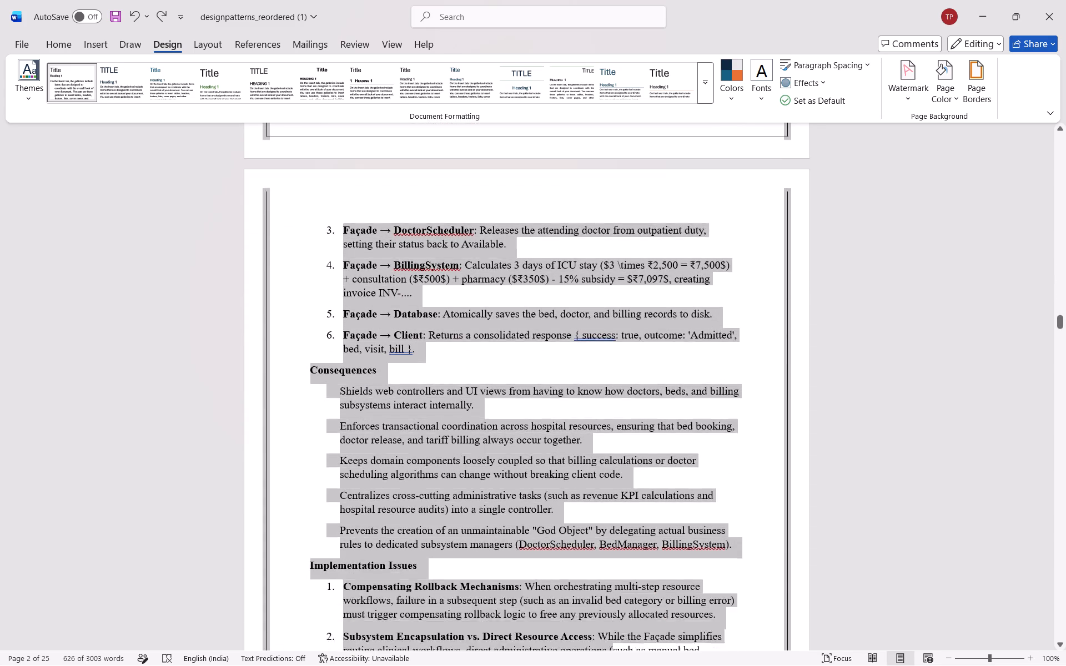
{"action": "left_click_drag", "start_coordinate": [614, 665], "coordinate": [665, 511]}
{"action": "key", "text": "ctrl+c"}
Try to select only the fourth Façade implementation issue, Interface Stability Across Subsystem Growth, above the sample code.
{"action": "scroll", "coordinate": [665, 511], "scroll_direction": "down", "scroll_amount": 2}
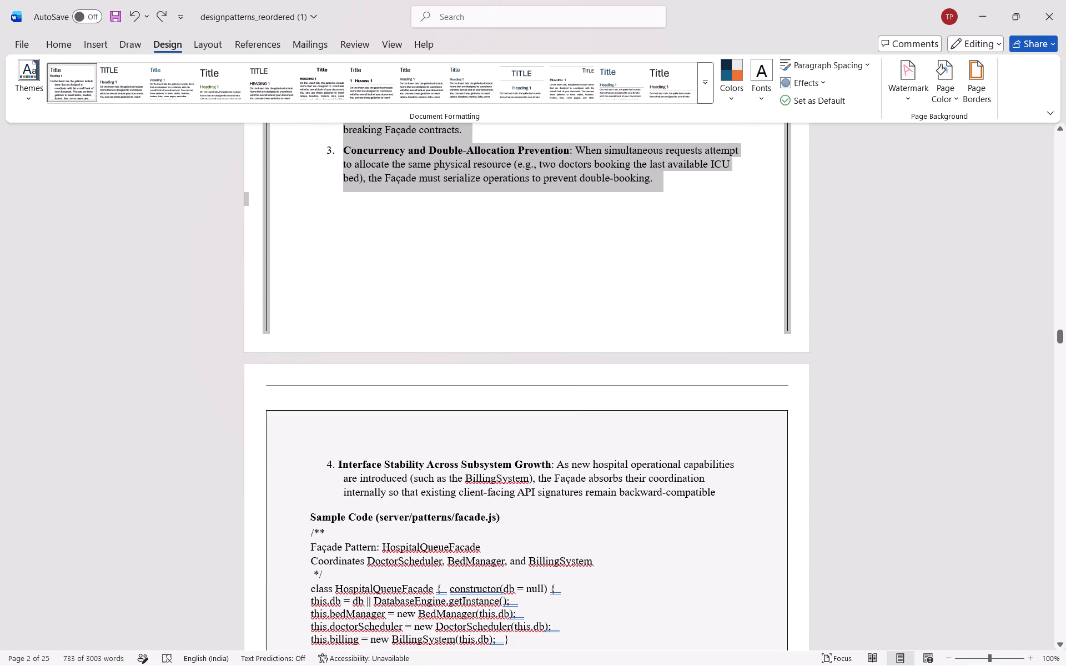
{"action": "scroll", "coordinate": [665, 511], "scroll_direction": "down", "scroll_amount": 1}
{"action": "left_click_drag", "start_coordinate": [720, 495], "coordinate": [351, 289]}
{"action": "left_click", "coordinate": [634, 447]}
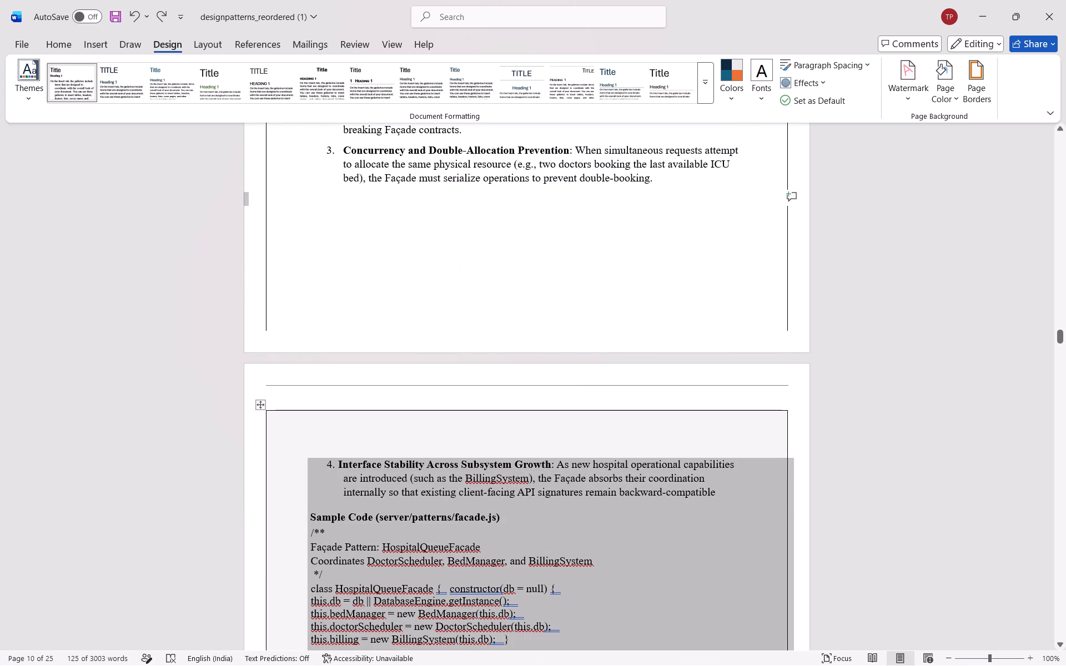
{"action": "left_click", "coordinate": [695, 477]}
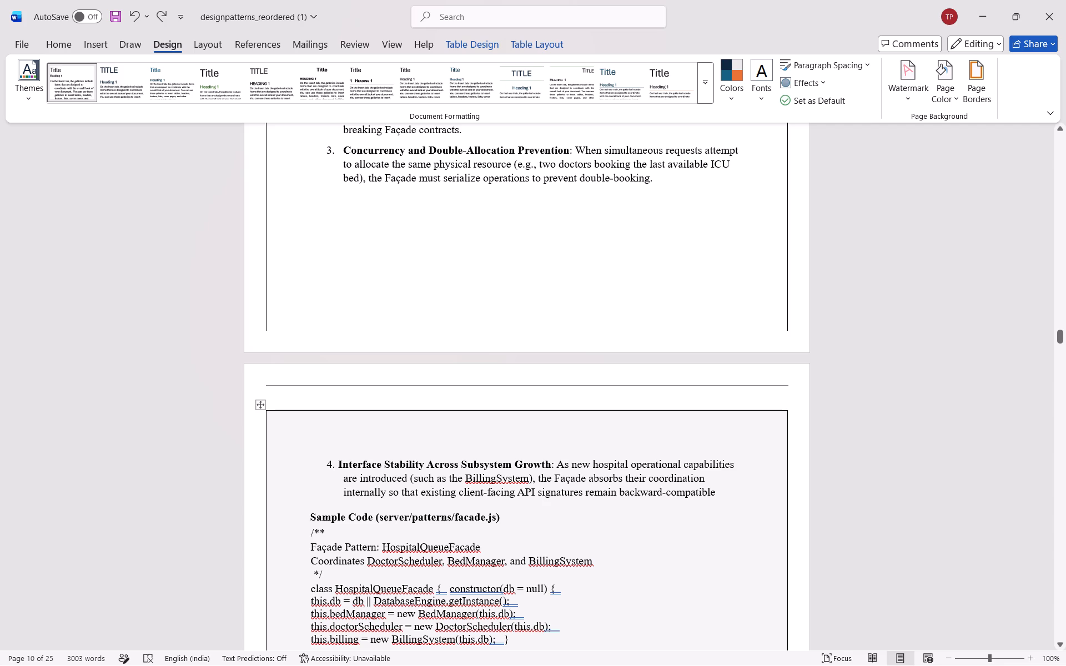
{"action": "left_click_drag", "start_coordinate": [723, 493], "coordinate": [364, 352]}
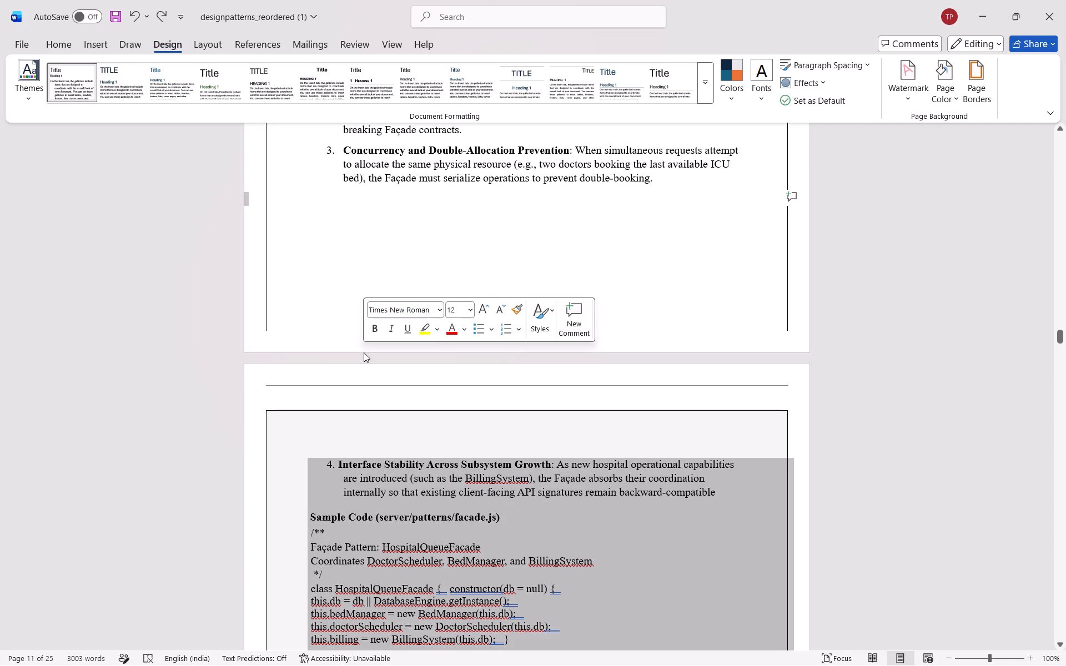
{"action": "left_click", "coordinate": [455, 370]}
Copy the Façade Pattern section again, from its heading through Implementation Issues point 3, leaving out the sample code block.
{"action": "scroll", "coordinate": [455, 370], "scroll_direction": "up", "scroll_amount": 10}
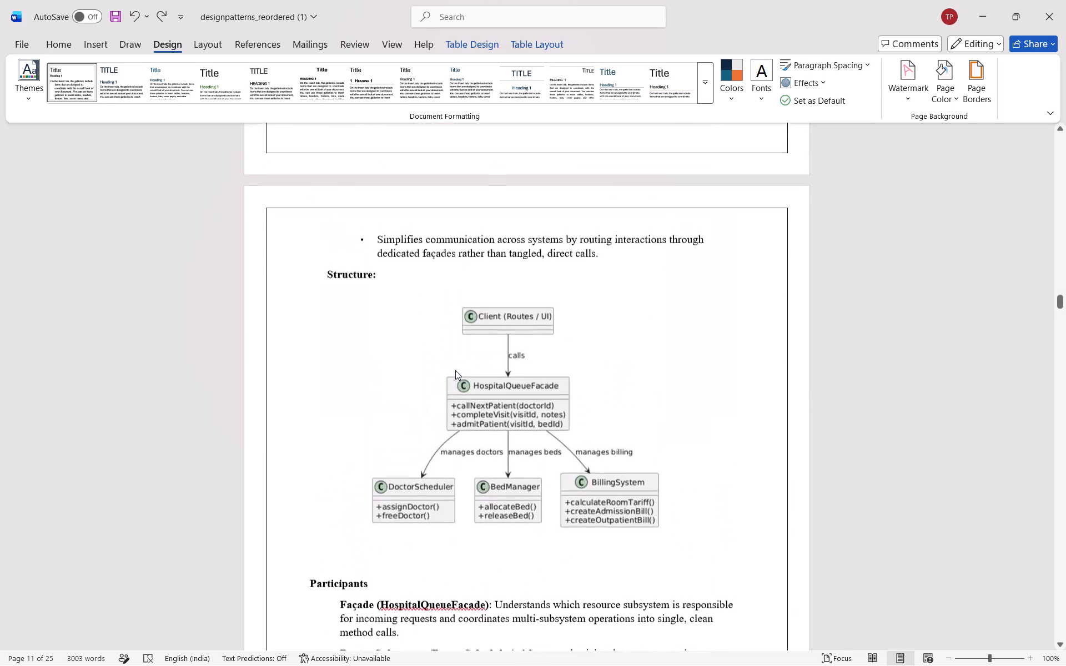
{"action": "scroll", "coordinate": [455, 370], "scroll_direction": "up", "scroll_amount": 5}
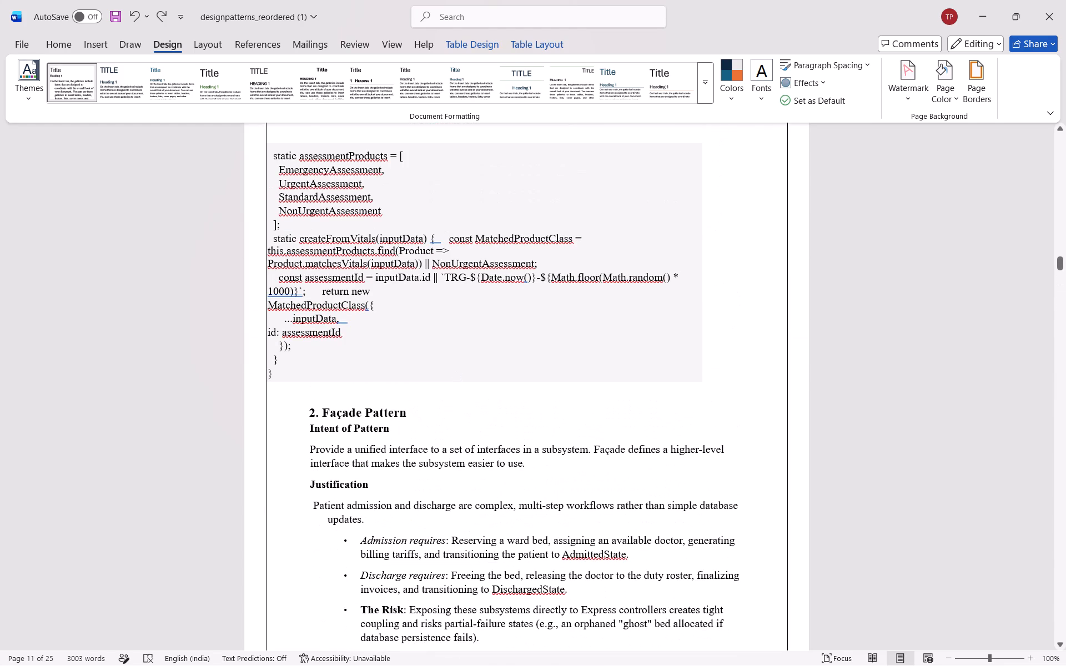
{"action": "left_click_drag", "start_coordinate": [304, 406], "coordinate": [418, 658]}
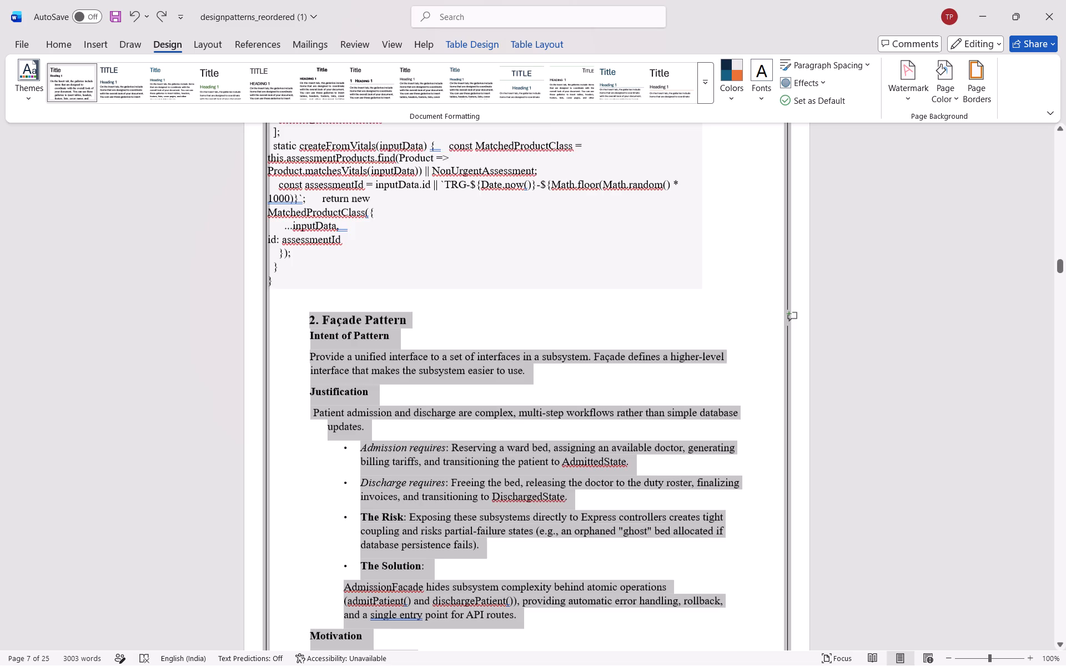
{"action": "left_click_drag", "start_coordinate": [418, 658], "coordinate": [423, 665]}
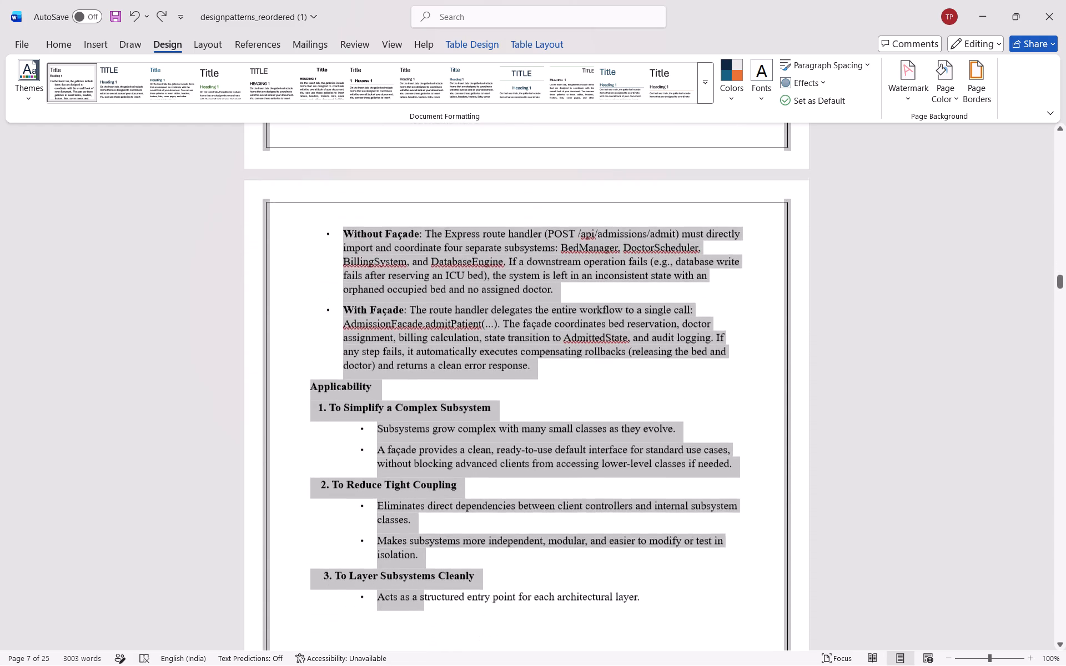
{"action": "left_click_drag", "start_coordinate": [423, 665], "coordinate": [499, 665]}
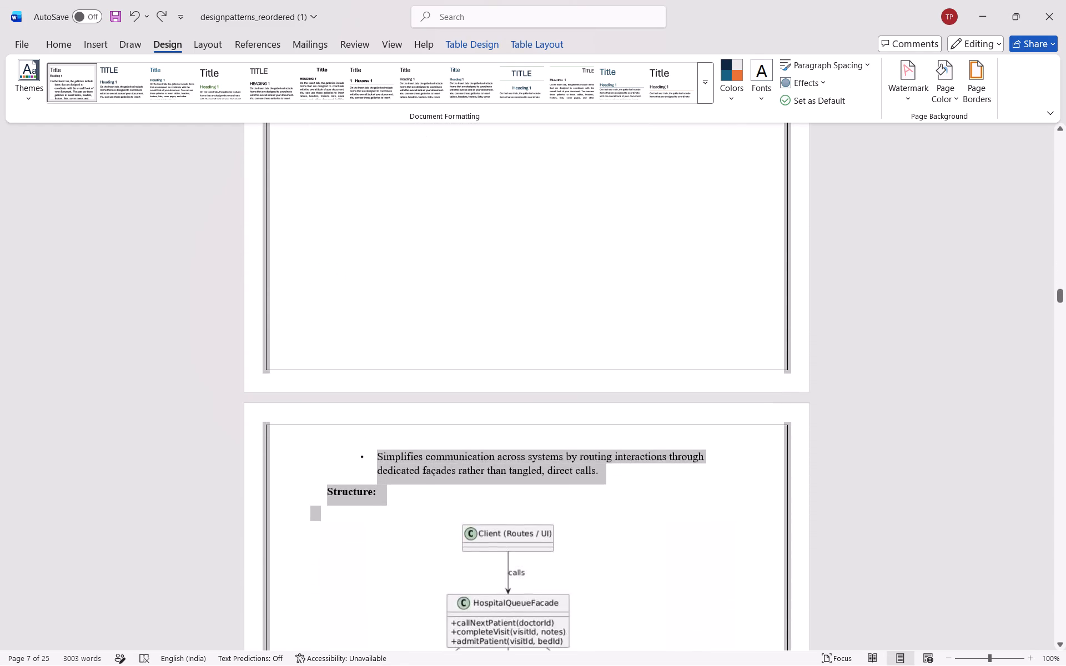
{"action": "left_click_drag", "start_coordinate": [499, 665], "coordinate": [499, 665]}
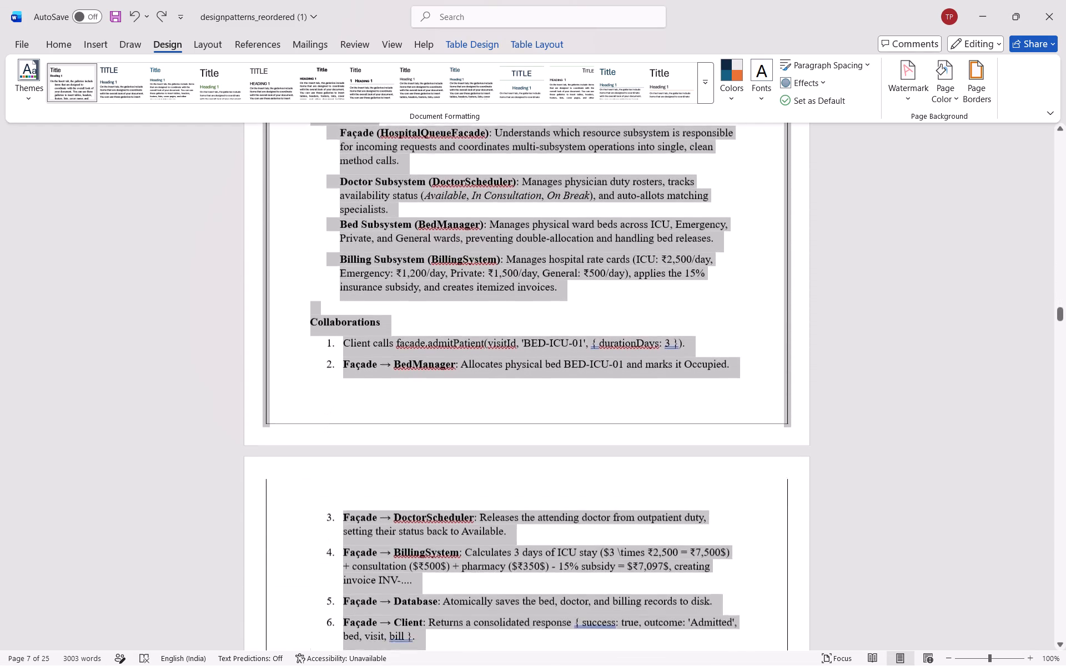
{"action": "left_click_drag", "start_coordinate": [499, 665], "coordinate": [511, 642]}
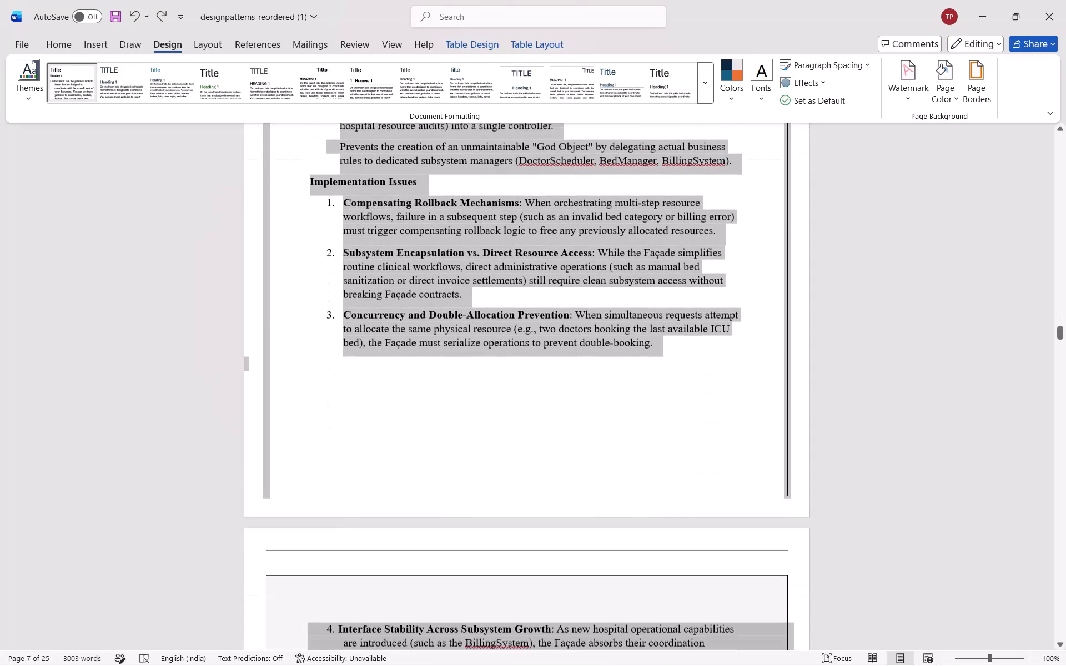
{"action": "left_click_drag", "start_coordinate": [511, 642], "coordinate": [648, 522]}
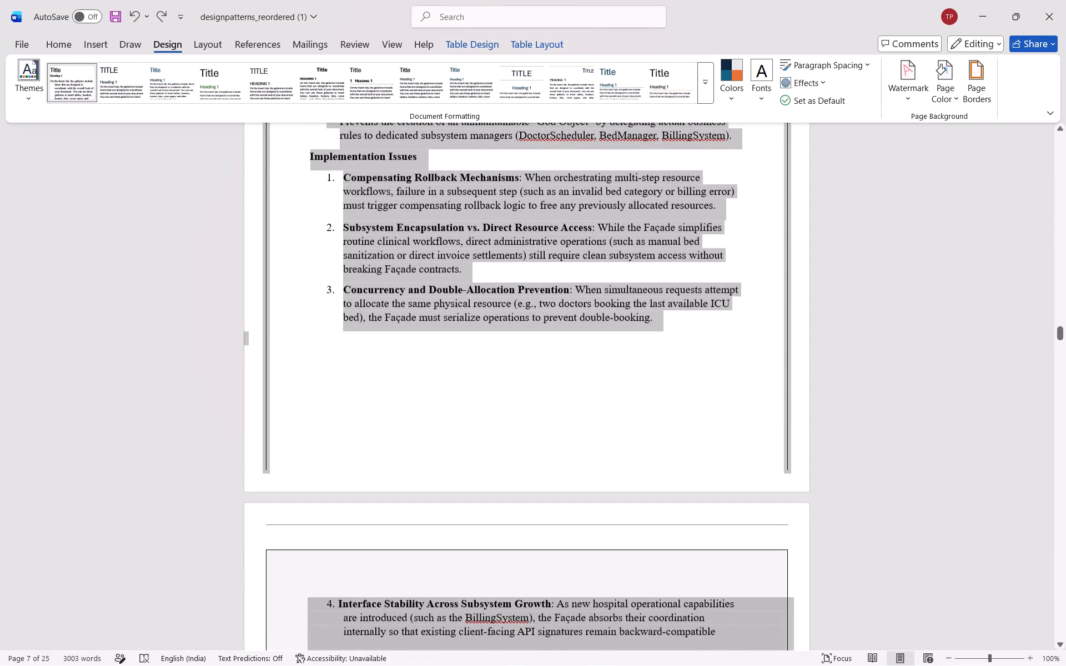
{"action": "left_click_drag", "start_coordinate": [648, 522], "coordinate": [646, 341]}
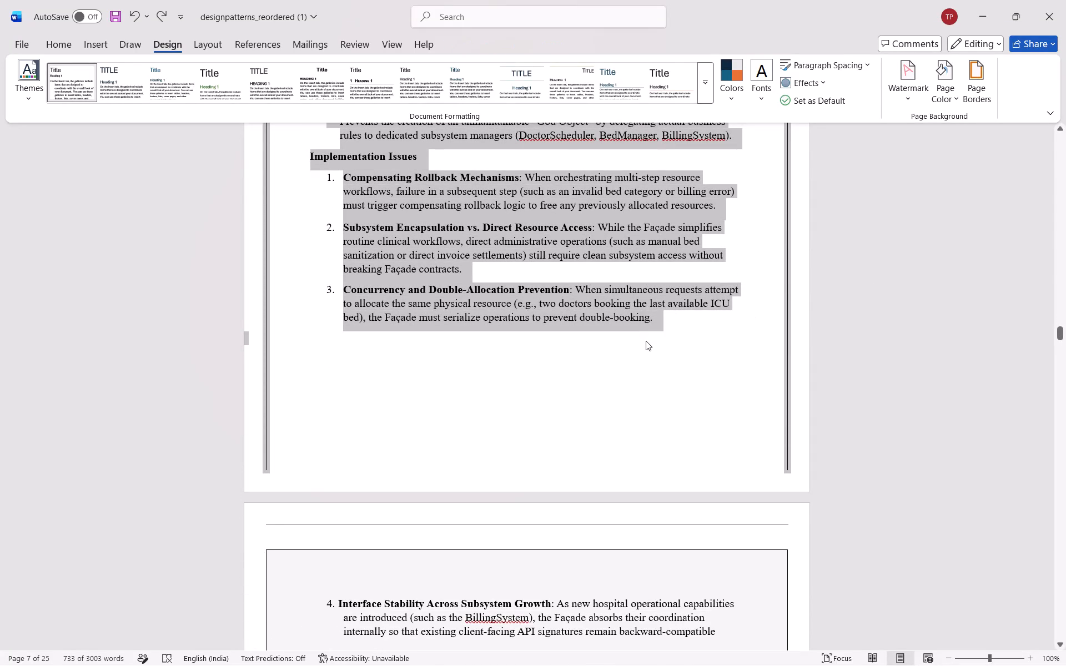
{"action": "key", "text": "ctrl+c"}
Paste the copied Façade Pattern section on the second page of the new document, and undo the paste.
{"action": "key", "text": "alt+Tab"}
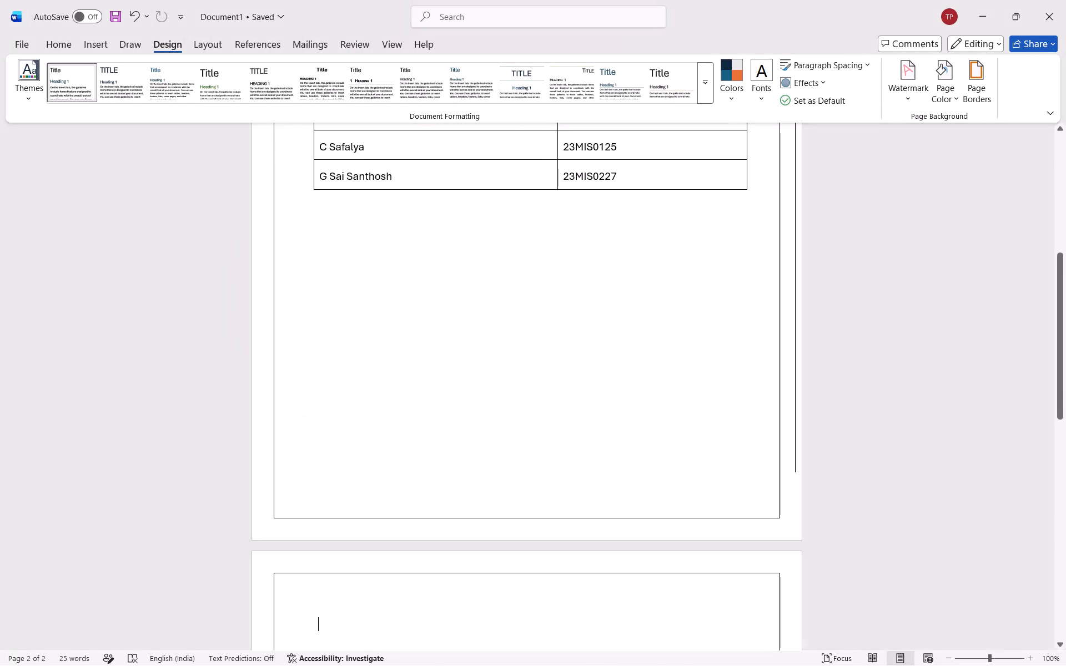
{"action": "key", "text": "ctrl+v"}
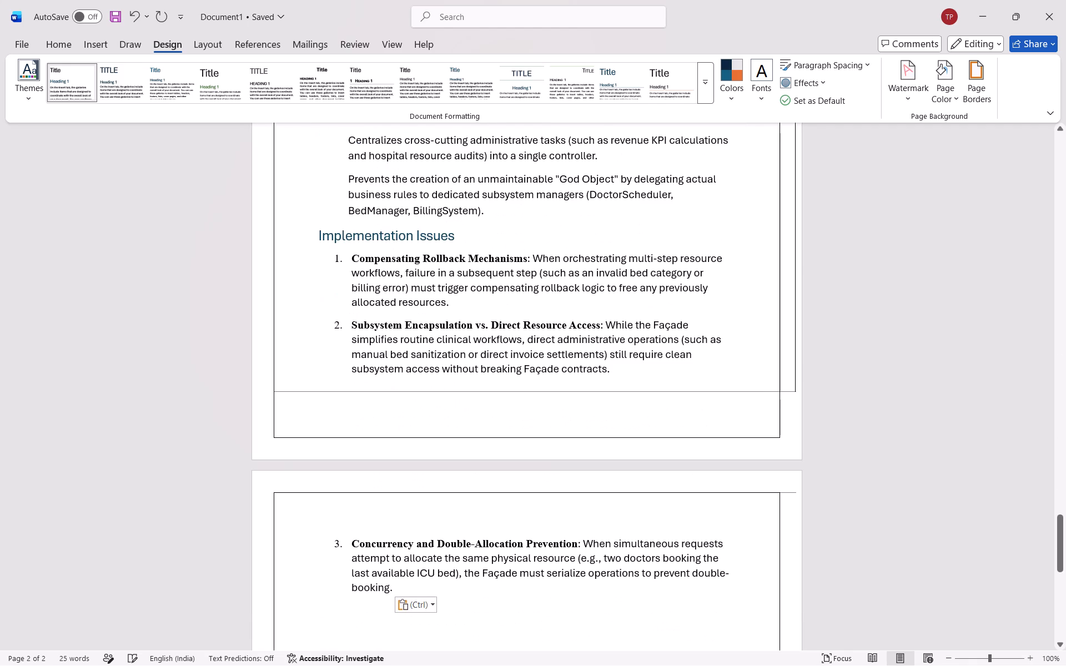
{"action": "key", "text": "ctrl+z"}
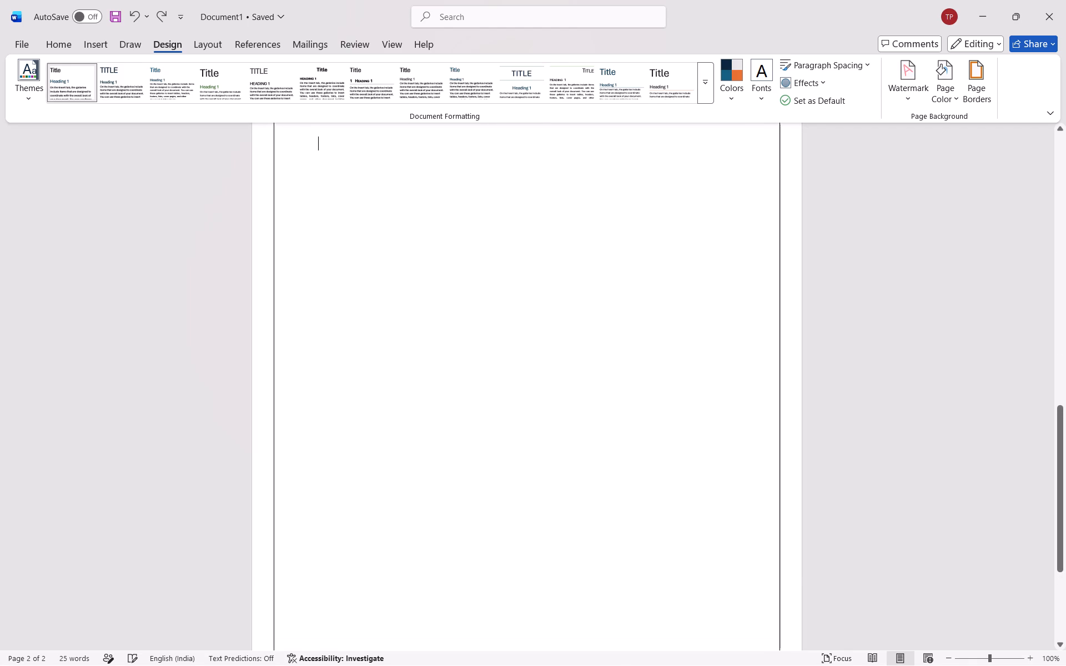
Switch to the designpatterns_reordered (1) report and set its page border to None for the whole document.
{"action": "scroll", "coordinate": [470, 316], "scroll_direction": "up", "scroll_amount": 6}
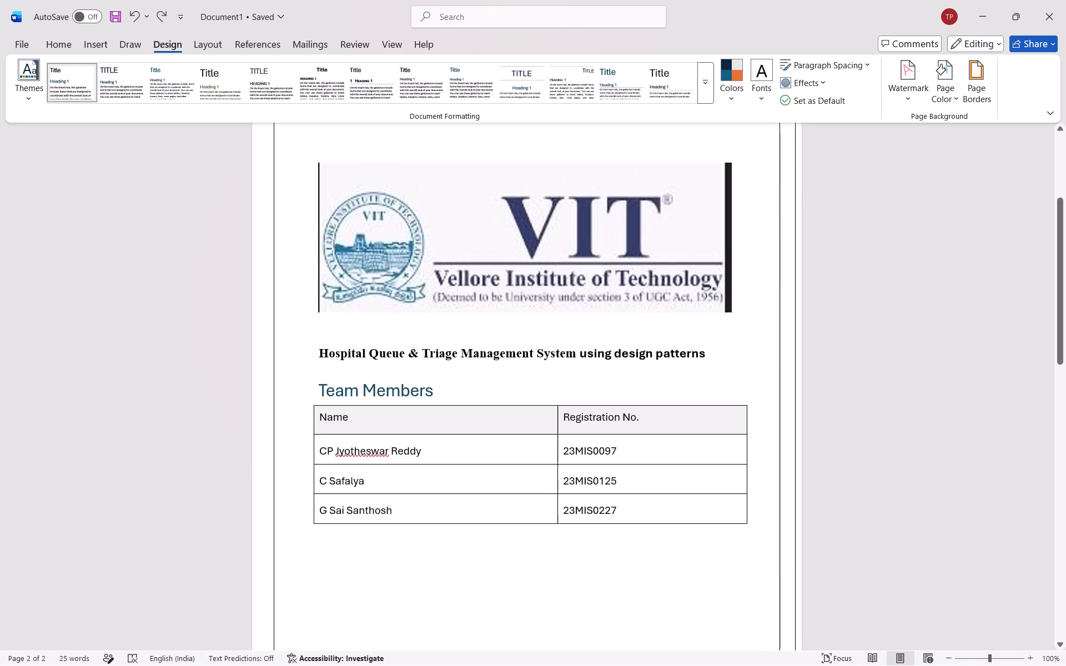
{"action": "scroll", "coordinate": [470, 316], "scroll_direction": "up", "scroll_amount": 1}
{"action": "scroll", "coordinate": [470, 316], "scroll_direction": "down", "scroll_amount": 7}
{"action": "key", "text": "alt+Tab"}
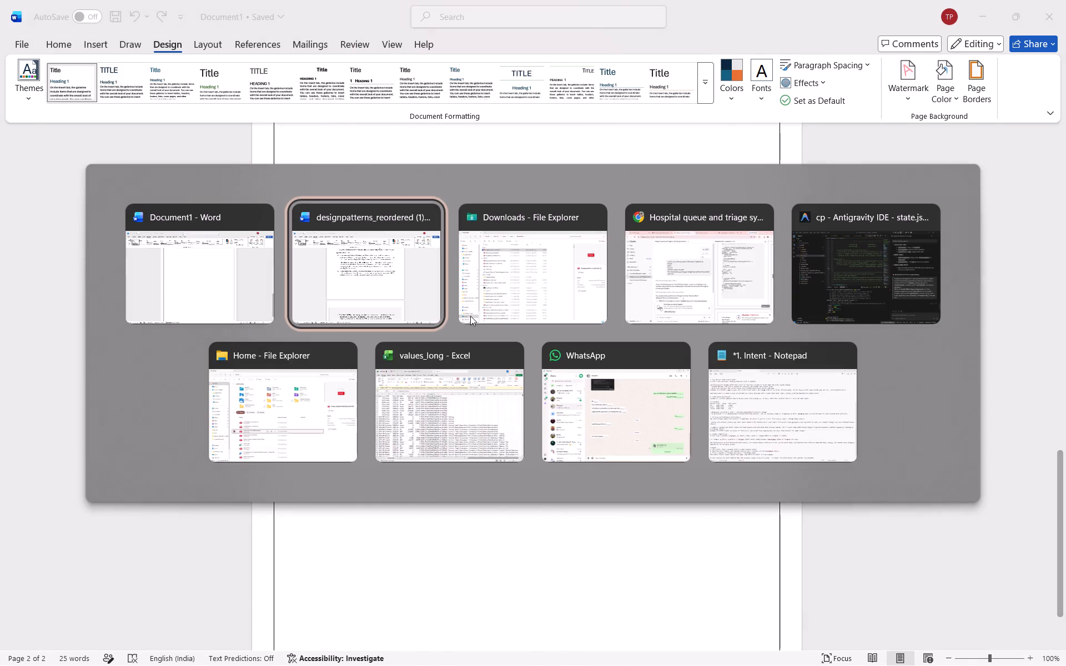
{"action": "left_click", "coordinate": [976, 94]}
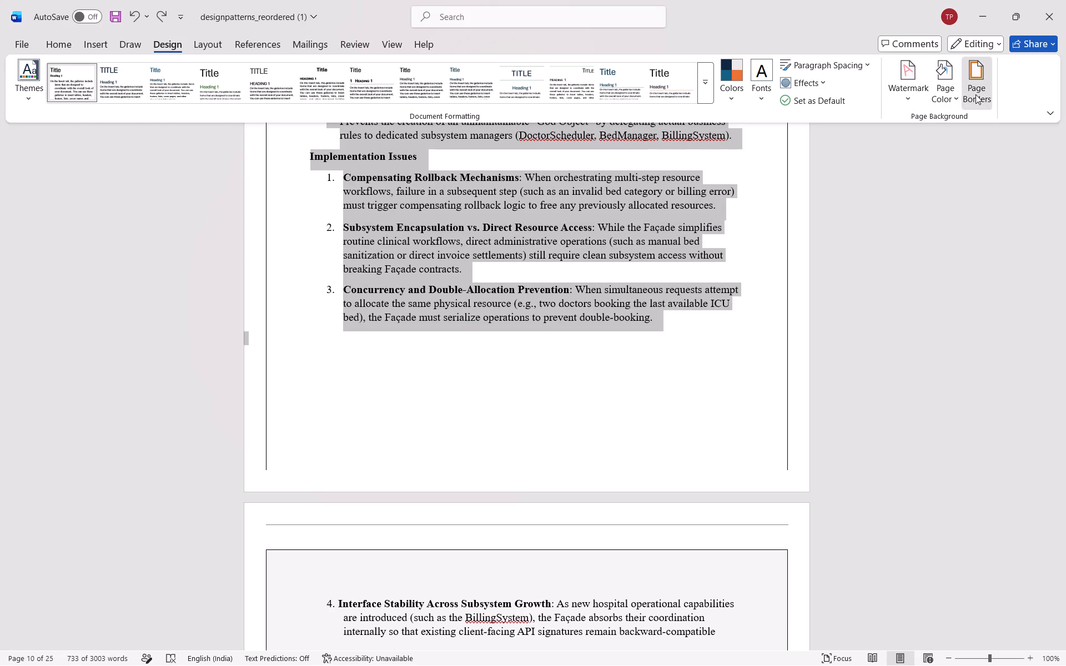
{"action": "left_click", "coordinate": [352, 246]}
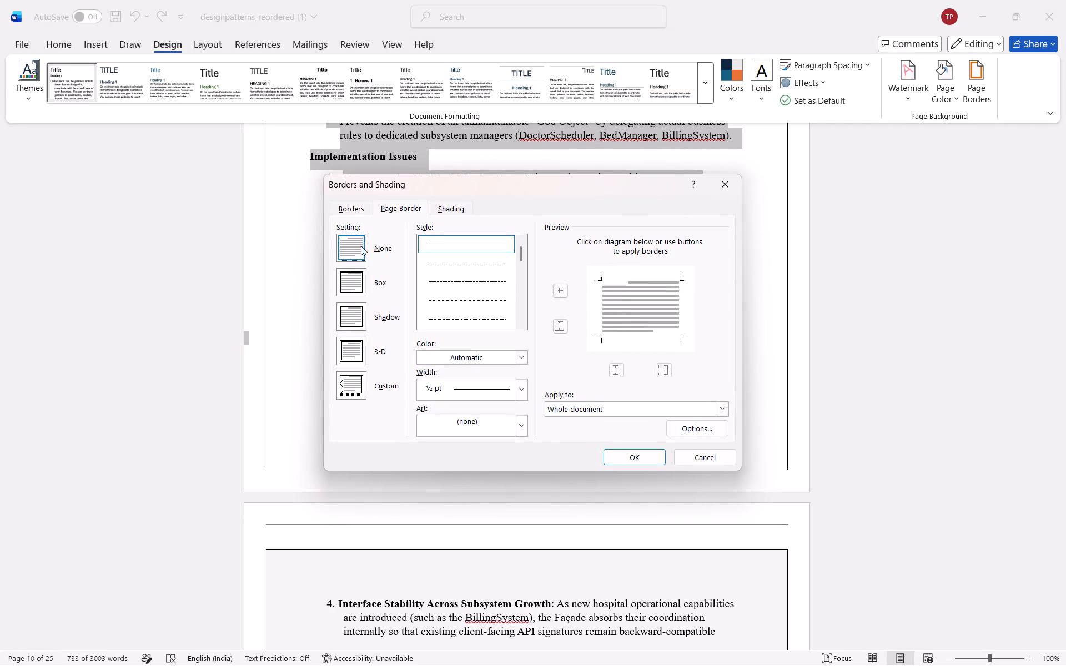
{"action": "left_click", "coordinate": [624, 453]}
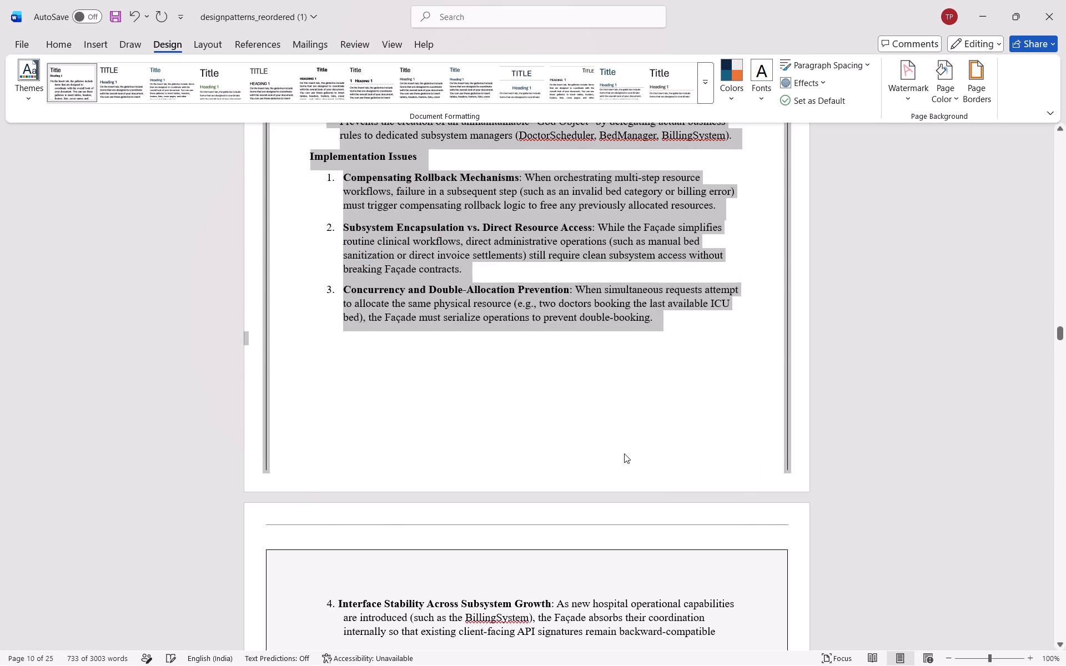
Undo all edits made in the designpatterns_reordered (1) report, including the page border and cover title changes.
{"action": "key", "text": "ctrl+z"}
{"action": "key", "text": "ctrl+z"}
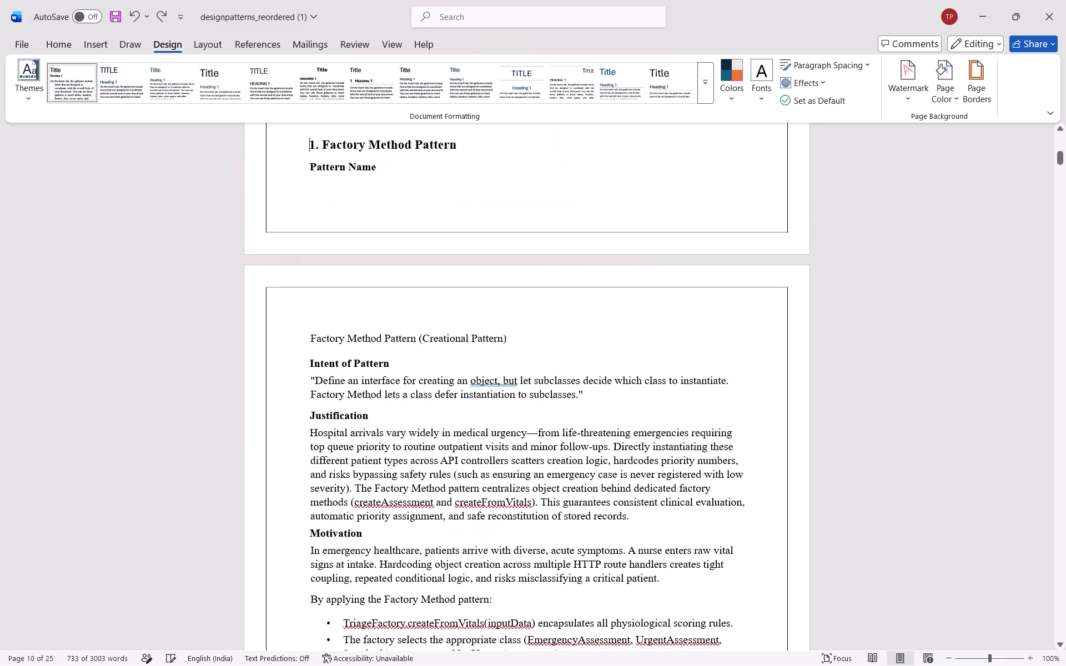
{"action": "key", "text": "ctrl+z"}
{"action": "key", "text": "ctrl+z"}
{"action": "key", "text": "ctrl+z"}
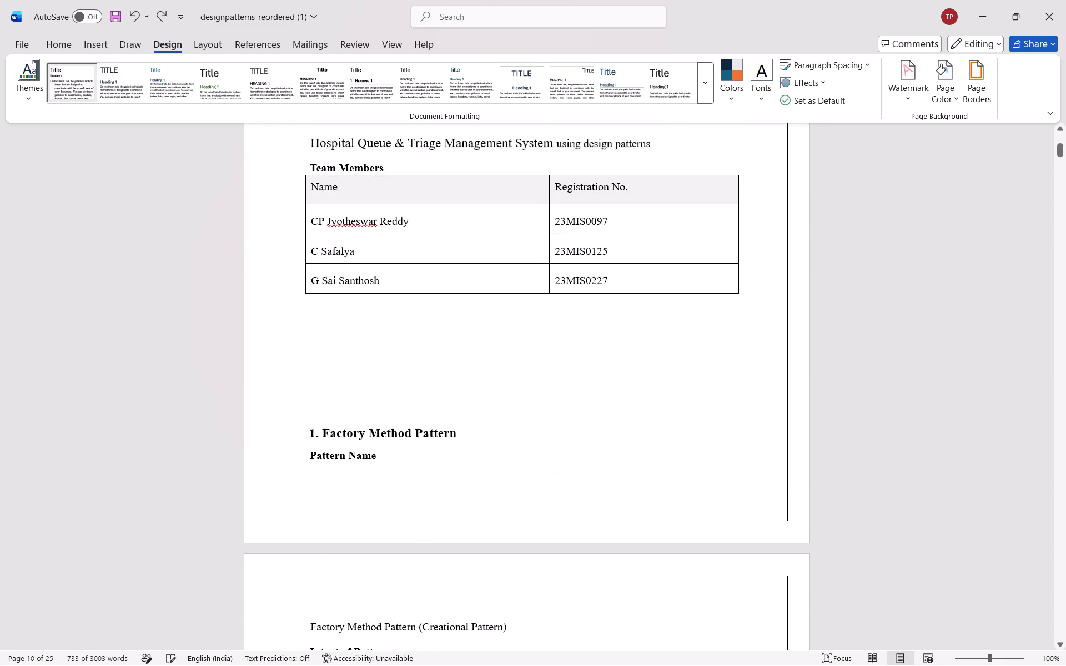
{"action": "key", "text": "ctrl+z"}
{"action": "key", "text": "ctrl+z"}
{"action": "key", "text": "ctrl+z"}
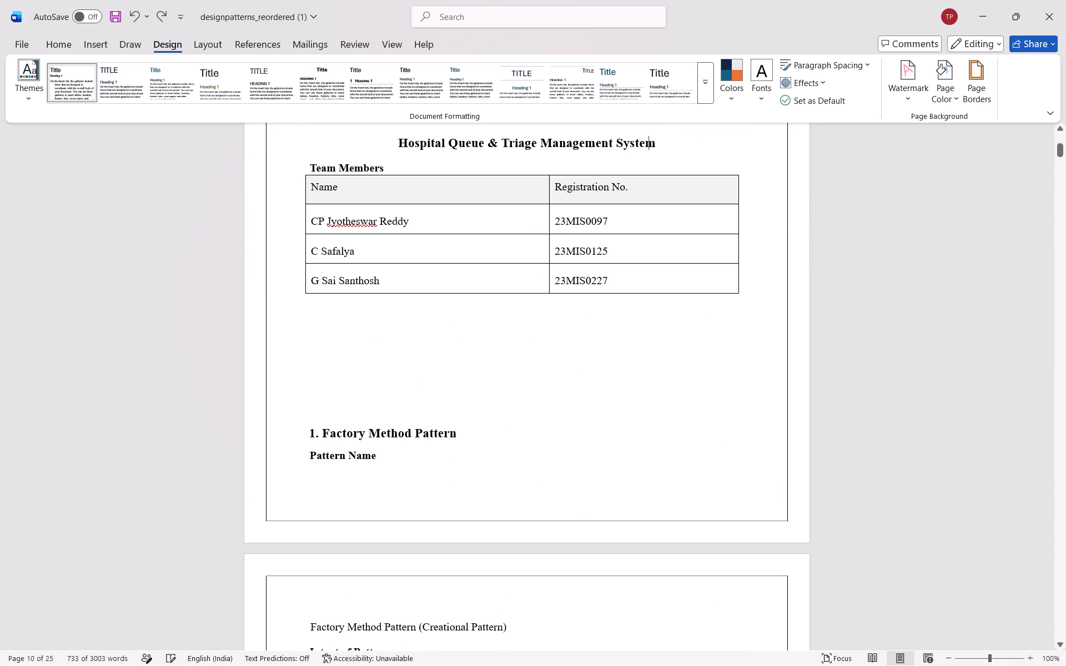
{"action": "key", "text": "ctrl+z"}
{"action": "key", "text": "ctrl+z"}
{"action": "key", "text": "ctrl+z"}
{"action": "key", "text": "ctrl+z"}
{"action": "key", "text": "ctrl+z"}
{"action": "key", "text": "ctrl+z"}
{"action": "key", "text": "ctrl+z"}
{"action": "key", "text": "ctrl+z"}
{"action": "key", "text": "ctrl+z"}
Close the report and reopen the designpatterns_reordered (1) PDF from File Explorer's recent files in Word.
{"action": "left_click", "coordinate": [1065, 8]}
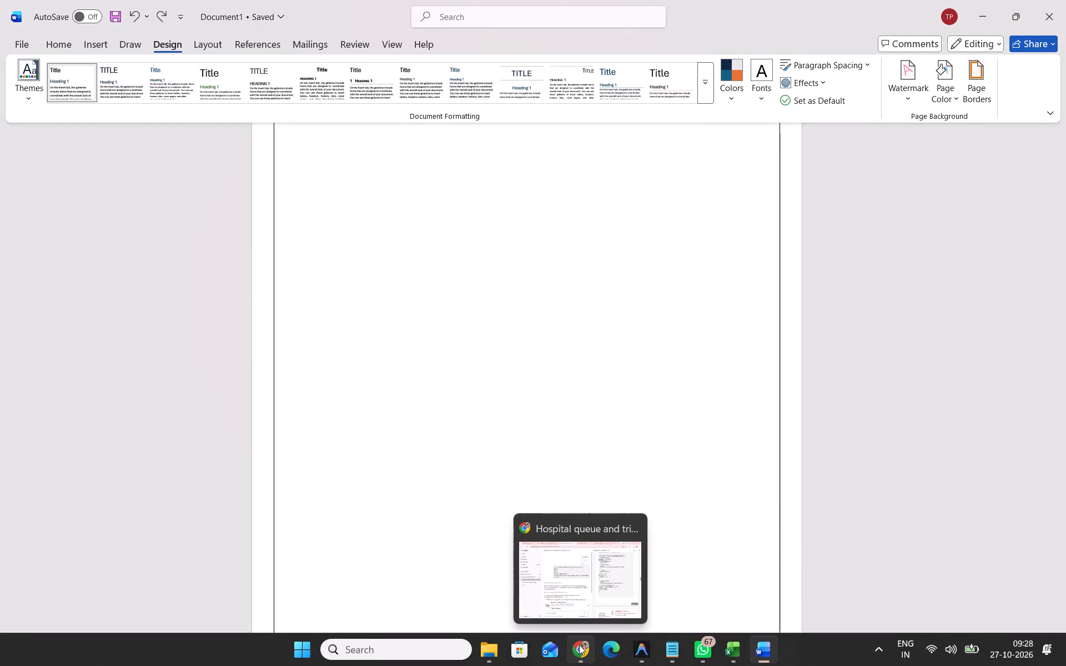
{"action": "left_click", "coordinate": [495, 662]}
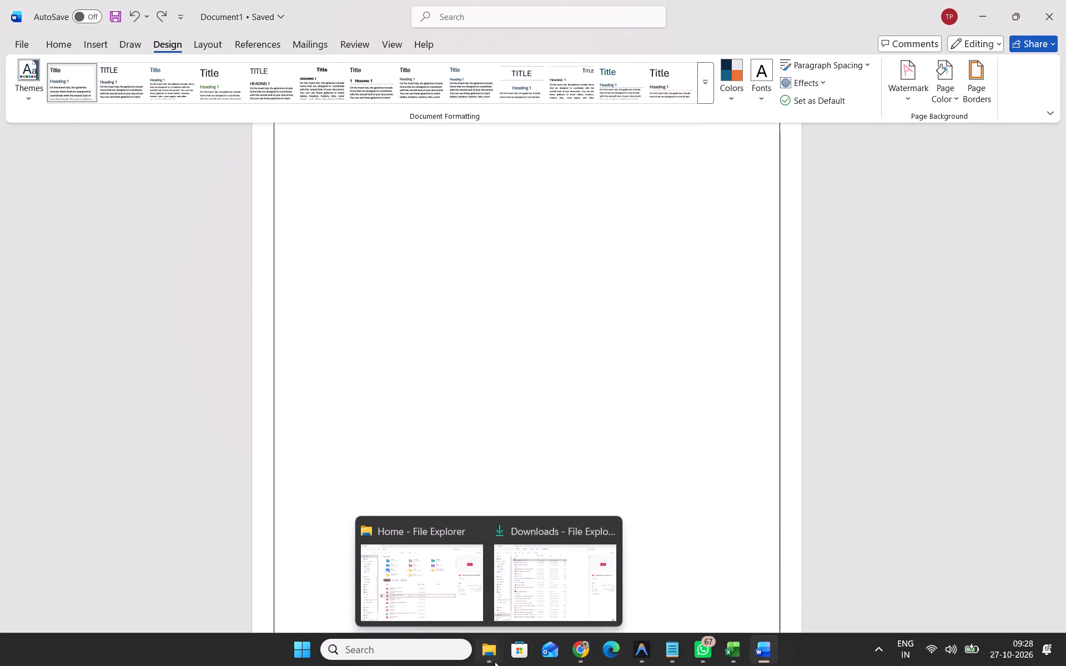
{"action": "left_click", "coordinate": [462, 587]}
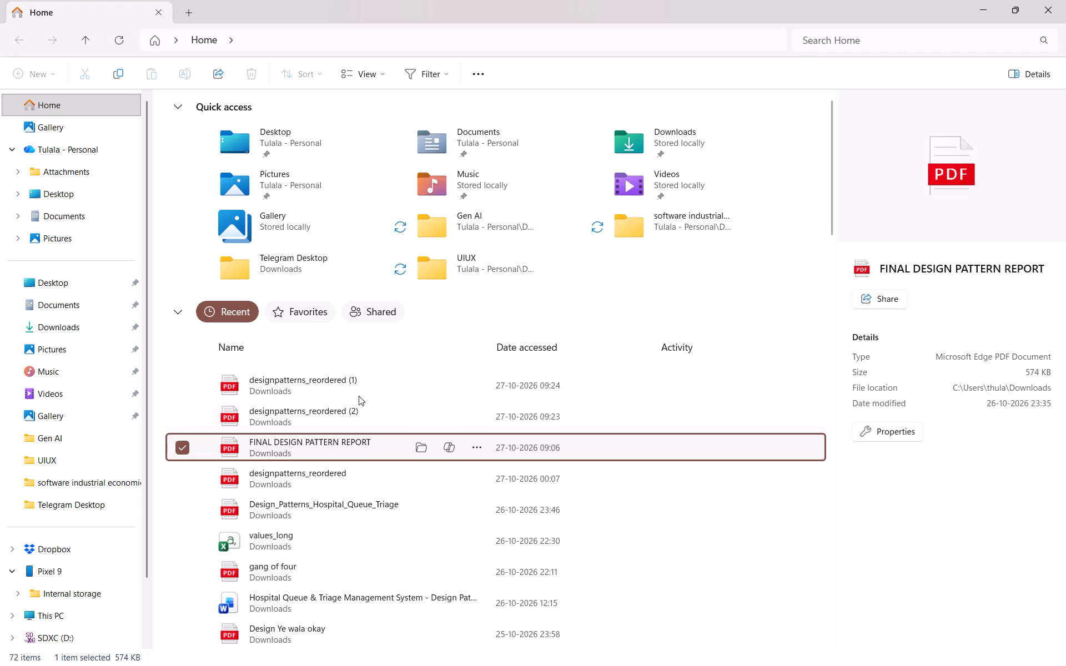
{"action": "left_click", "coordinate": [353, 384]}
{"action": "right_click", "coordinate": [353, 384]}
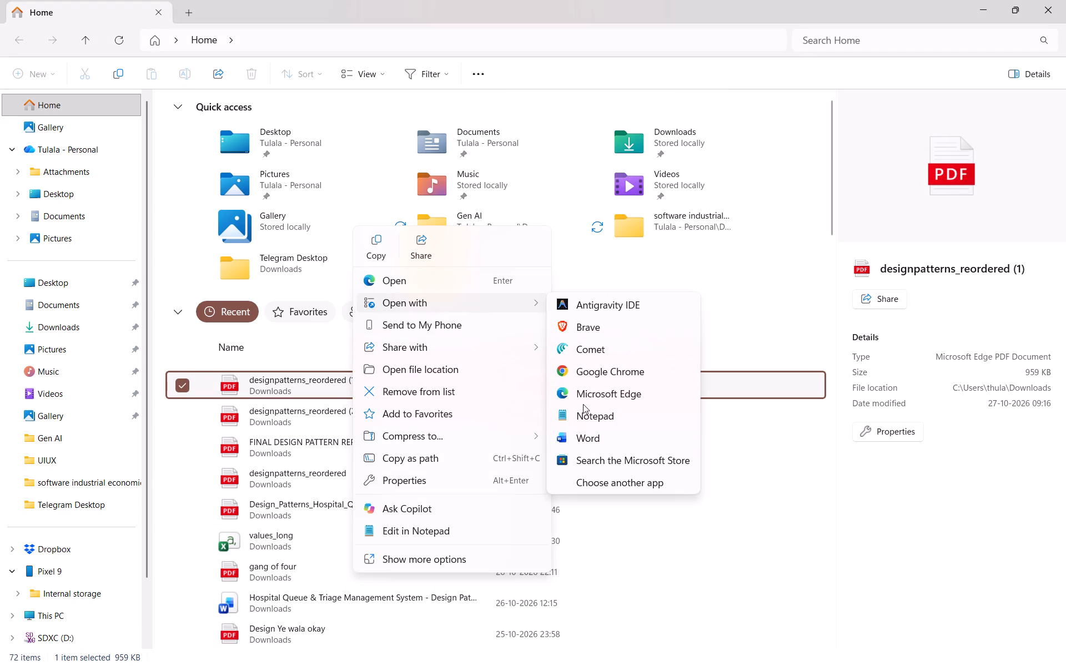
{"action": "left_click", "coordinate": [572, 433]}
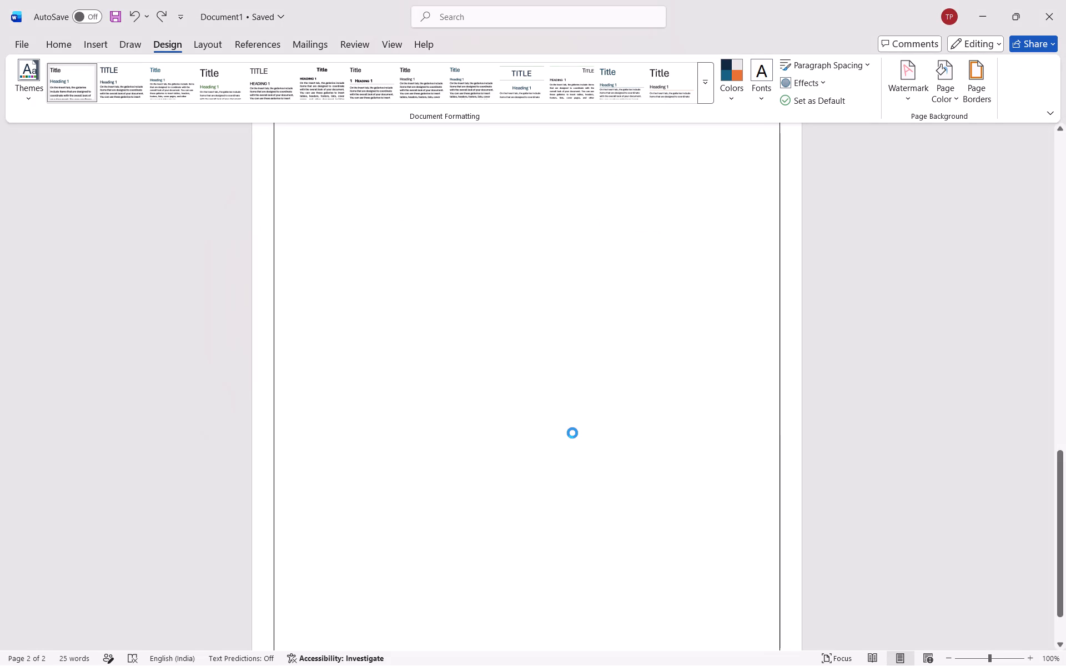
Delete the right and left vertical border lines on the page containing the 2. Façade Pattern heading.
{"action": "scroll", "coordinate": [572, 433], "scroll_direction": "down", "scroll_amount": 2}
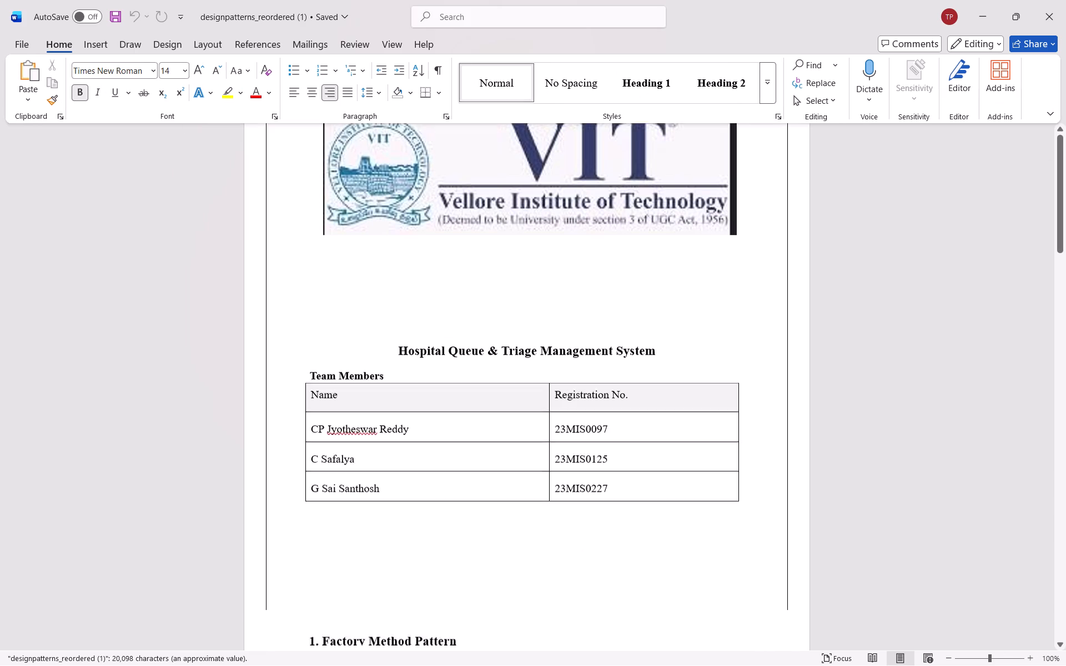
{"action": "scroll", "coordinate": [572, 433], "scroll_direction": "down", "scroll_amount": 5}
{"action": "scroll", "coordinate": [572, 433], "scroll_direction": "up", "scroll_amount": 3}
{"action": "scroll", "coordinate": [572, 433], "scroll_direction": "down", "scroll_amount": 5}
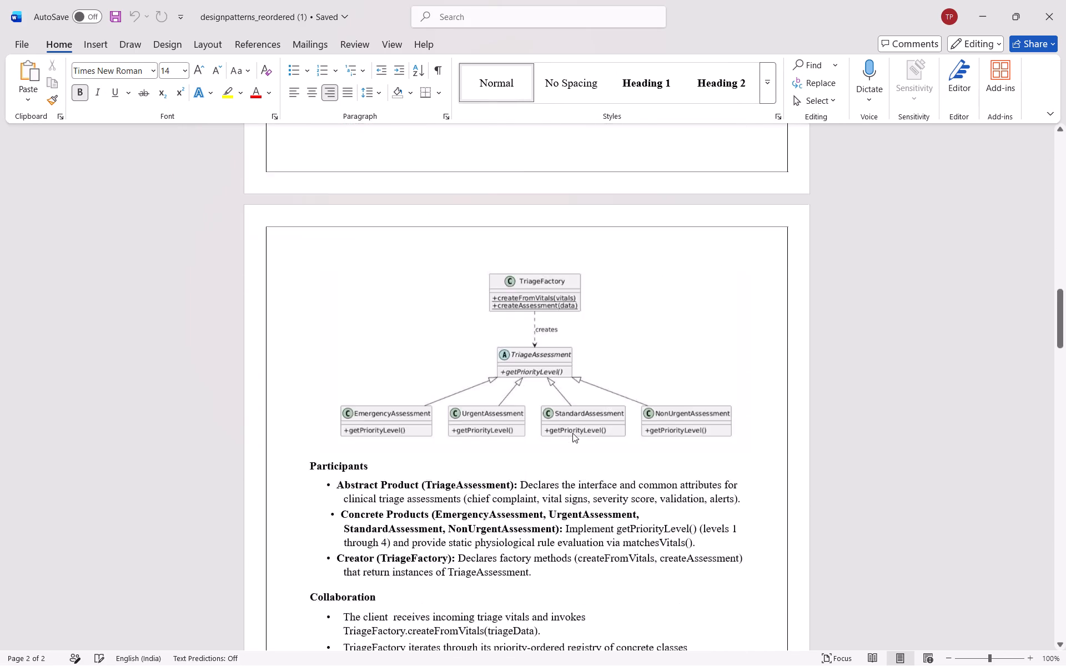
{"action": "scroll", "coordinate": [572, 433], "scroll_direction": "down", "scroll_amount": 9}
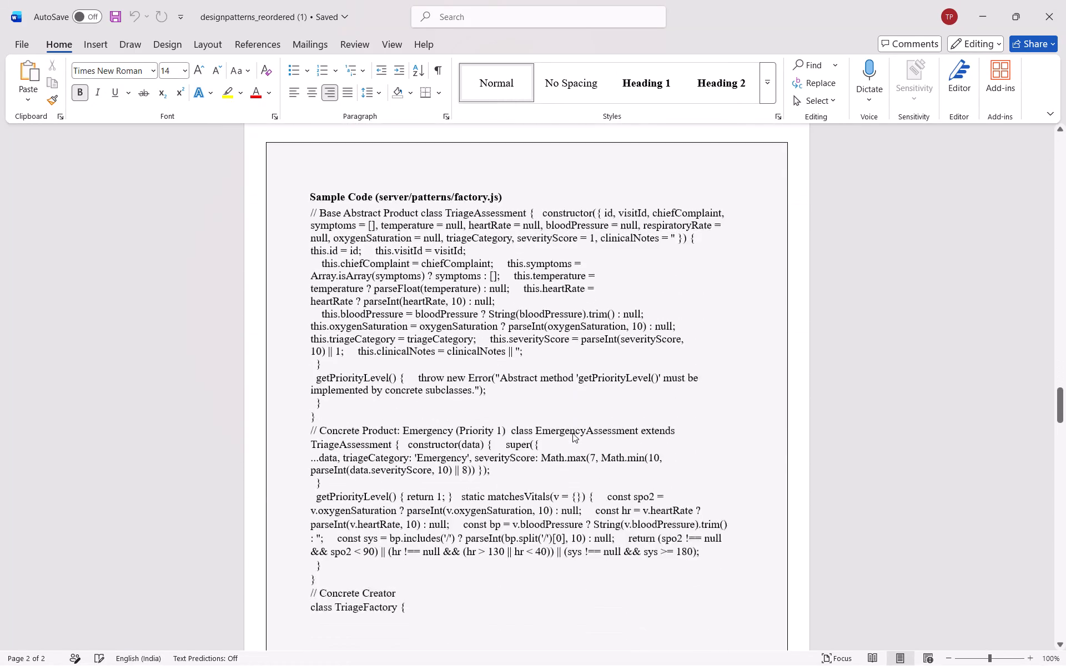
{"action": "scroll", "coordinate": [572, 433], "scroll_direction": "down", "scroll_amount": 4}
{"action": "scroll", "coordinate": [572, 433], "scroll_direction": "up", "scroll_amount": 2}
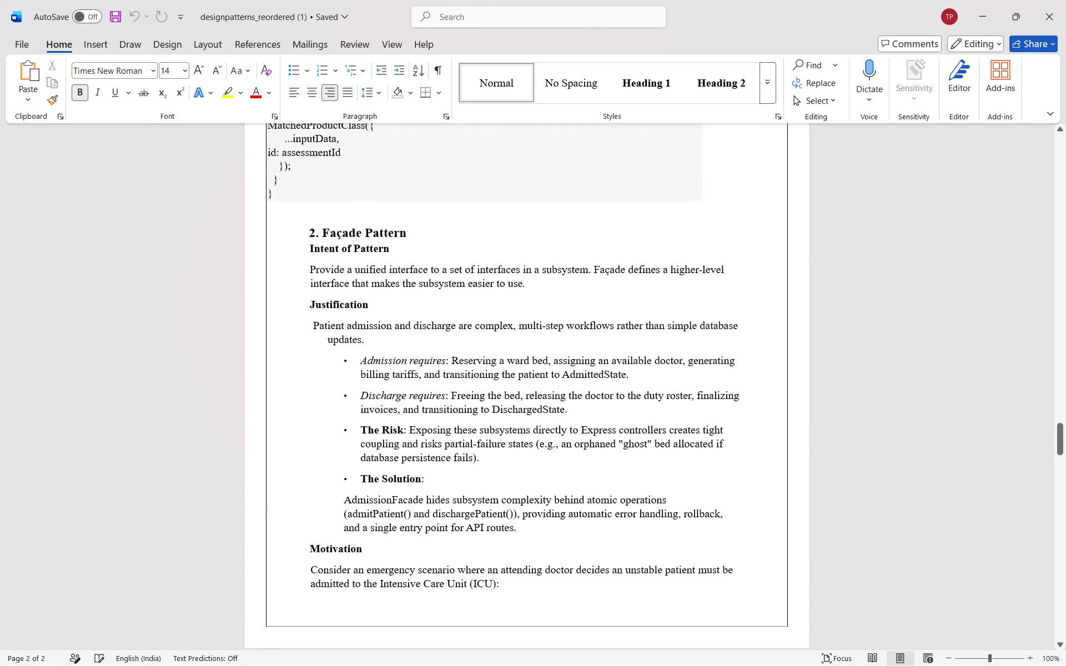
{"action": "left_click_drag", "start_coordinate": [308, 230], "coordinate": [653, 564]}
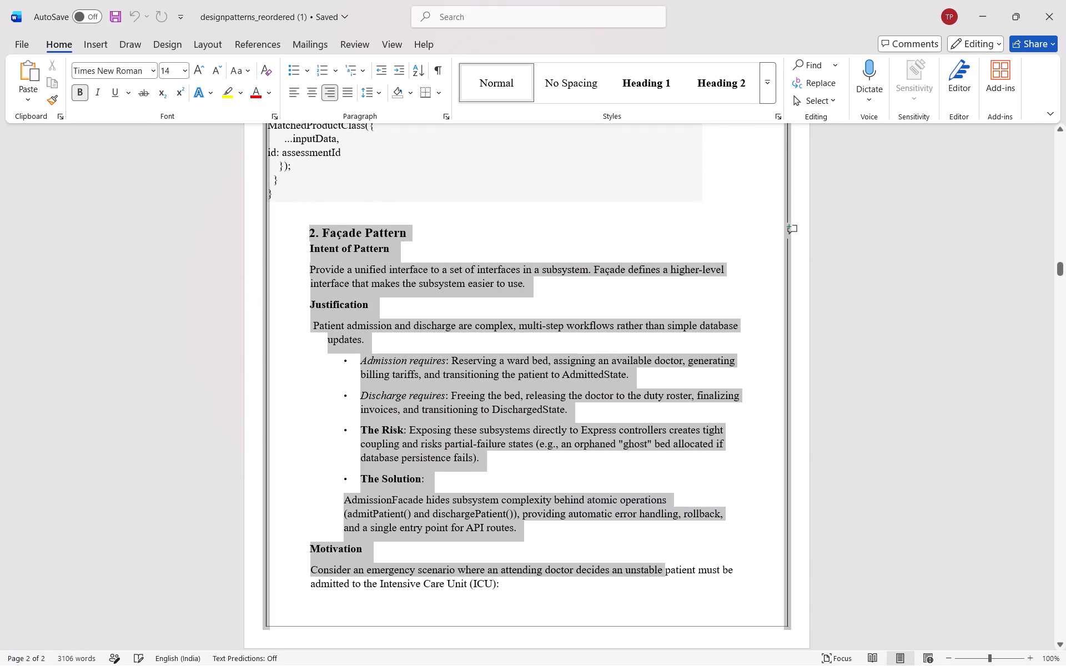
{"action": "left_click_drag", "start_coordinate": [653, 564], "coordinate": [682, 572]}
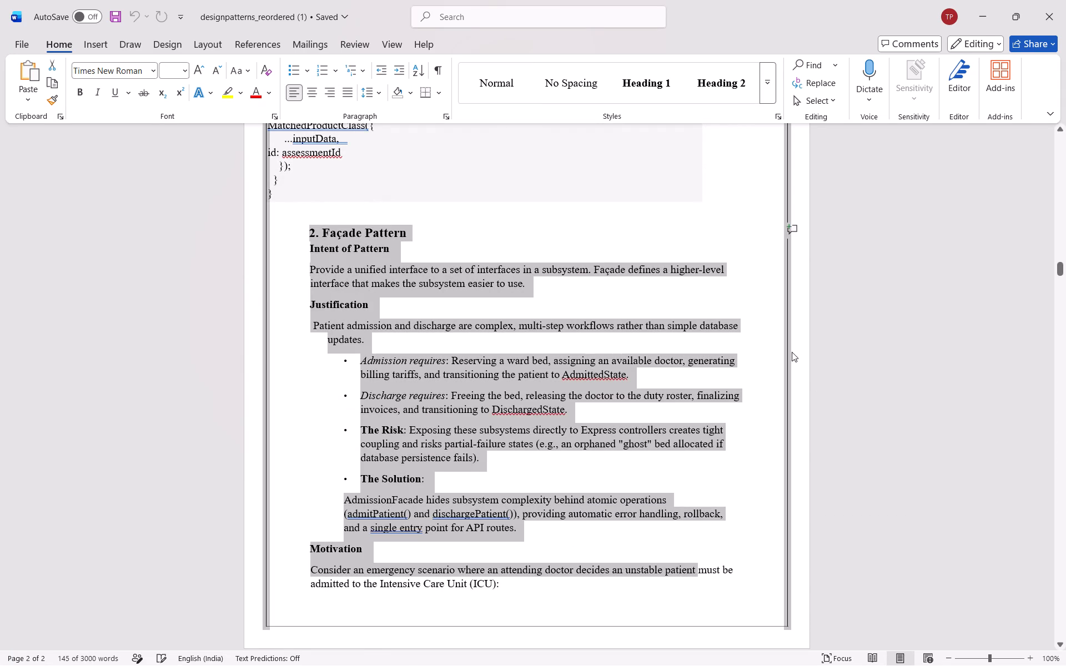
{"action": "left_click", "coordinate": [788, 351]}
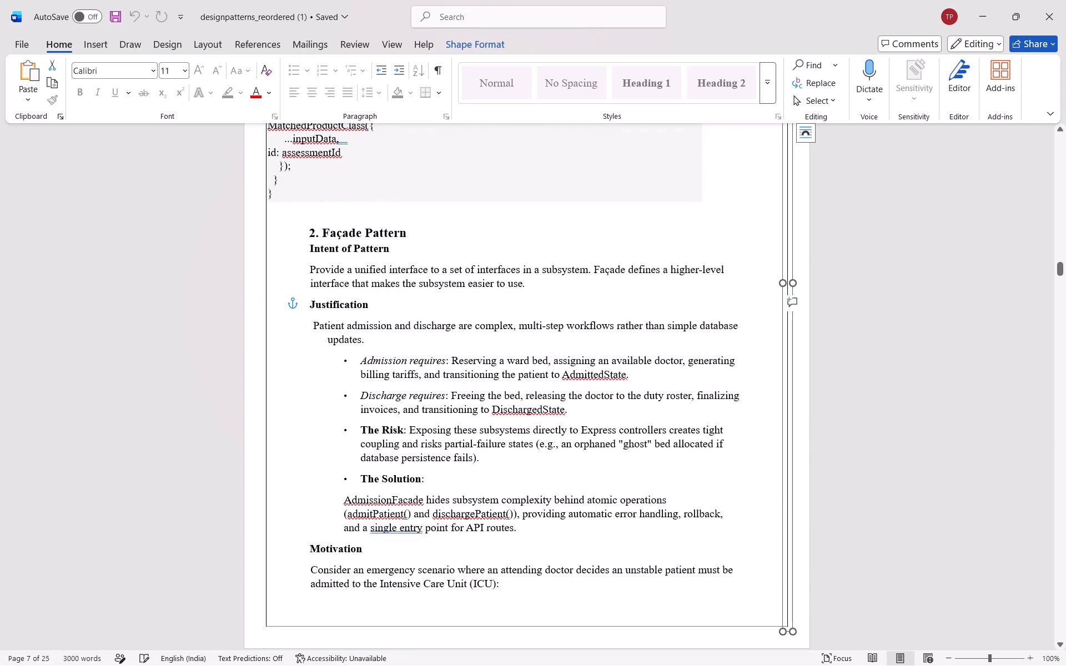
{"action": "key", "text": "Delete"}
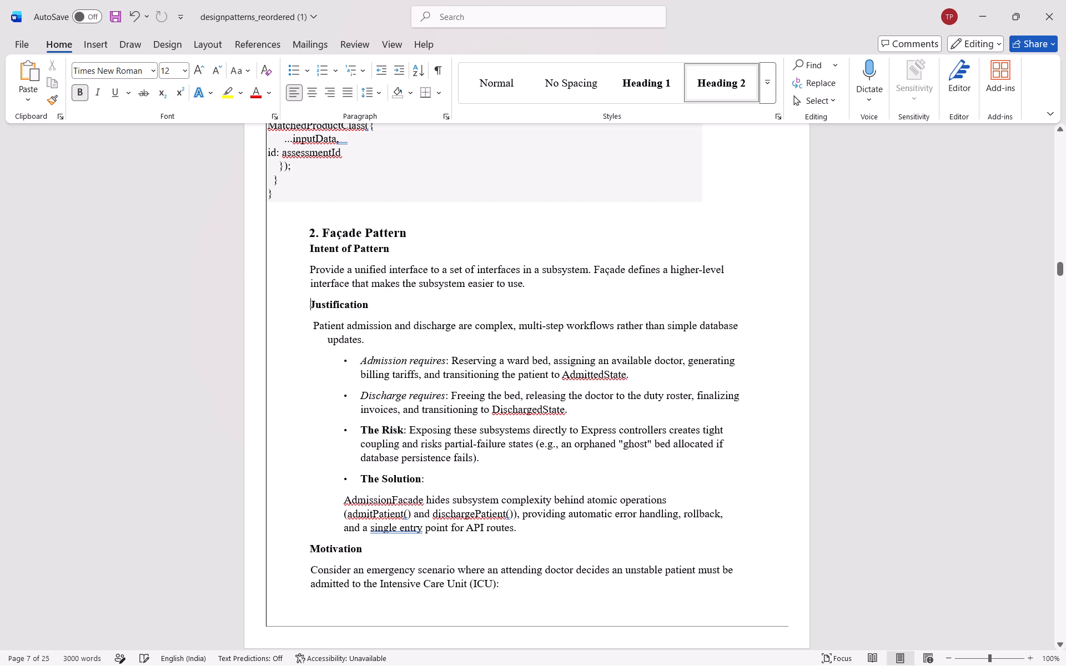
{"action": "left_click", "coordinate": [265, 292]}
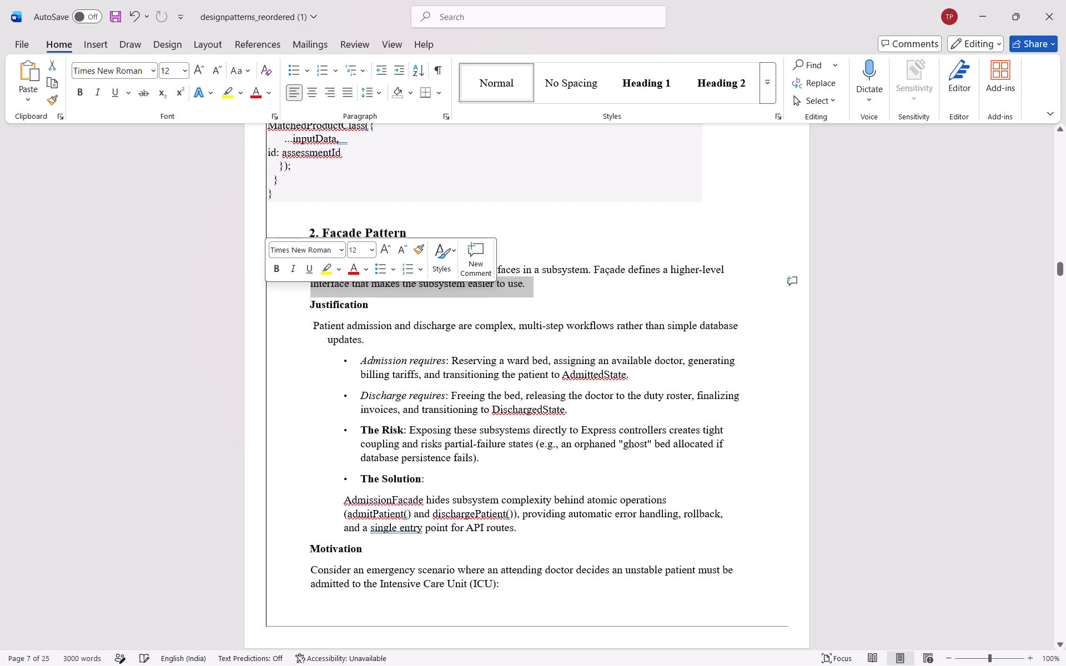
{"action": "left_click", "coordinate": [266, 291]}
{"action": "key", "text": "Delete"}
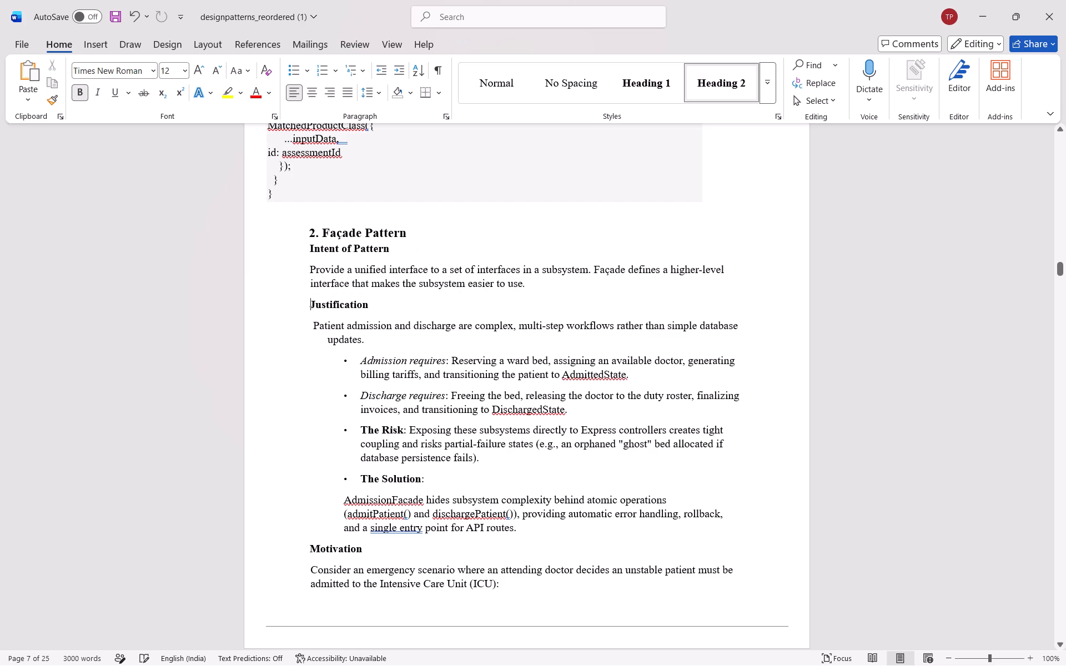
Delete the right vertical border line on the following page, beside the Without Façade and With Façade bullets.
{"action": "left_click_drag", "start_coordinate": [309, 229], "coordinate": [560, 651]}
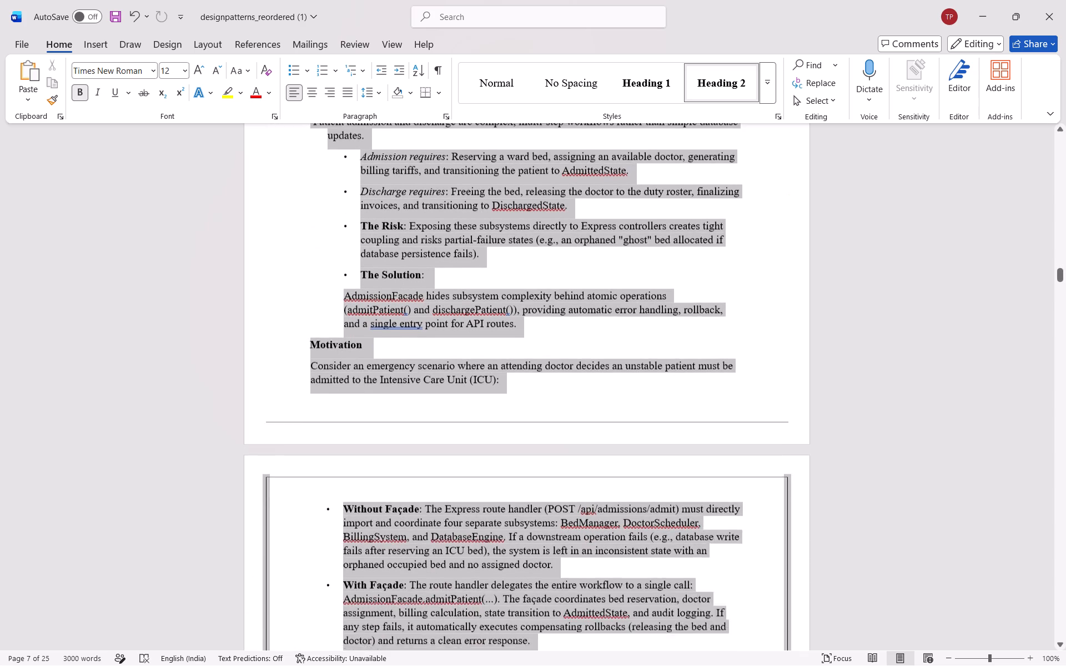
{"action": "left_click_drag", "start_coordinate": [560, 651], "coordinate": [504, 342]}
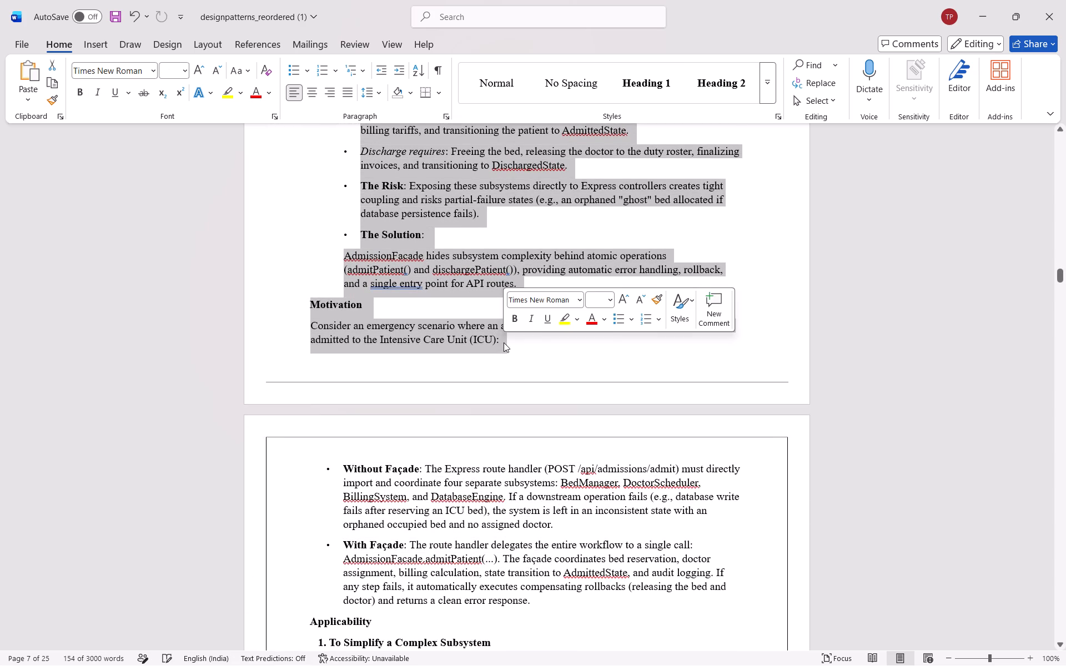
{"action": "left_click", "coordinate": [460, 434]}
{"action": "left_click", "coordinate": [458, 437]}
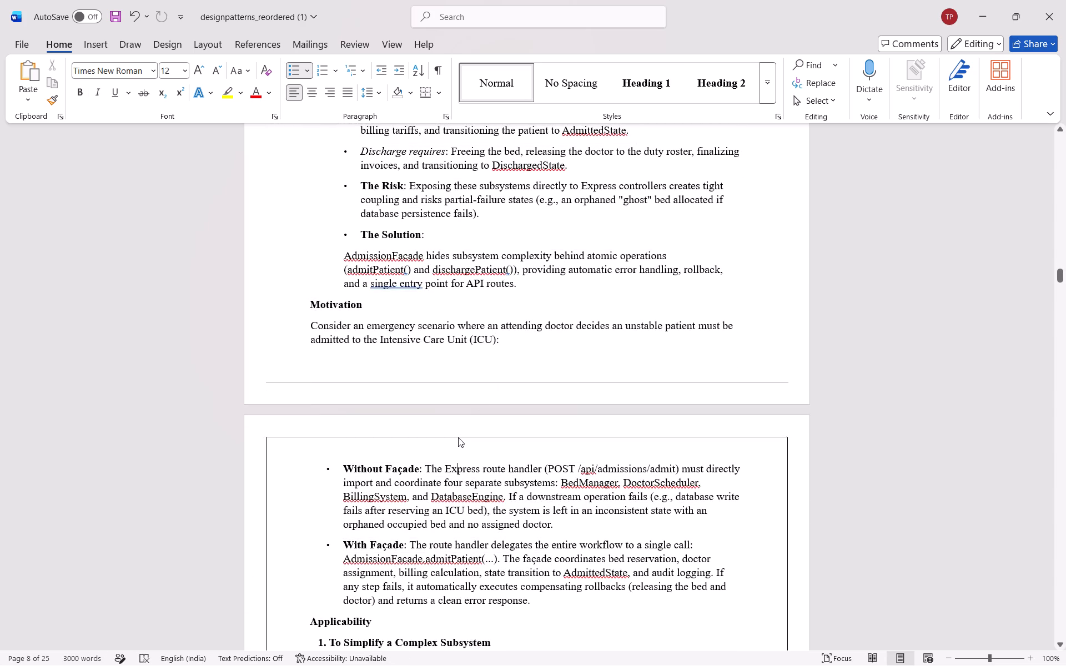
{"action": "left_click", "coordinate": [458, 437]}
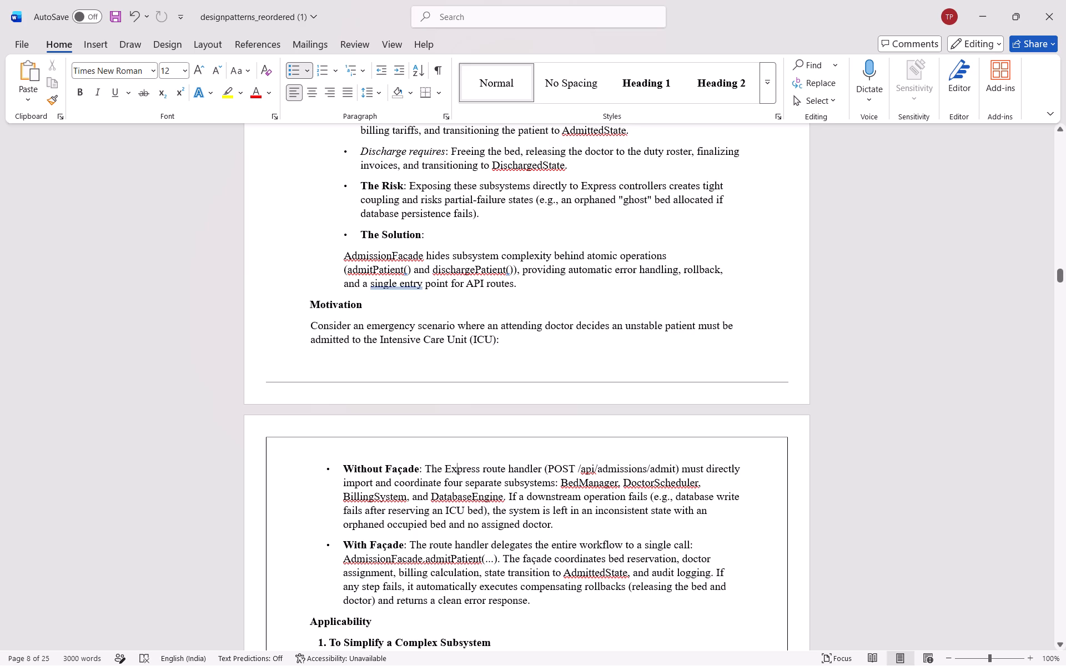
{"action": "left_click", "coordinate": [787, 482]}
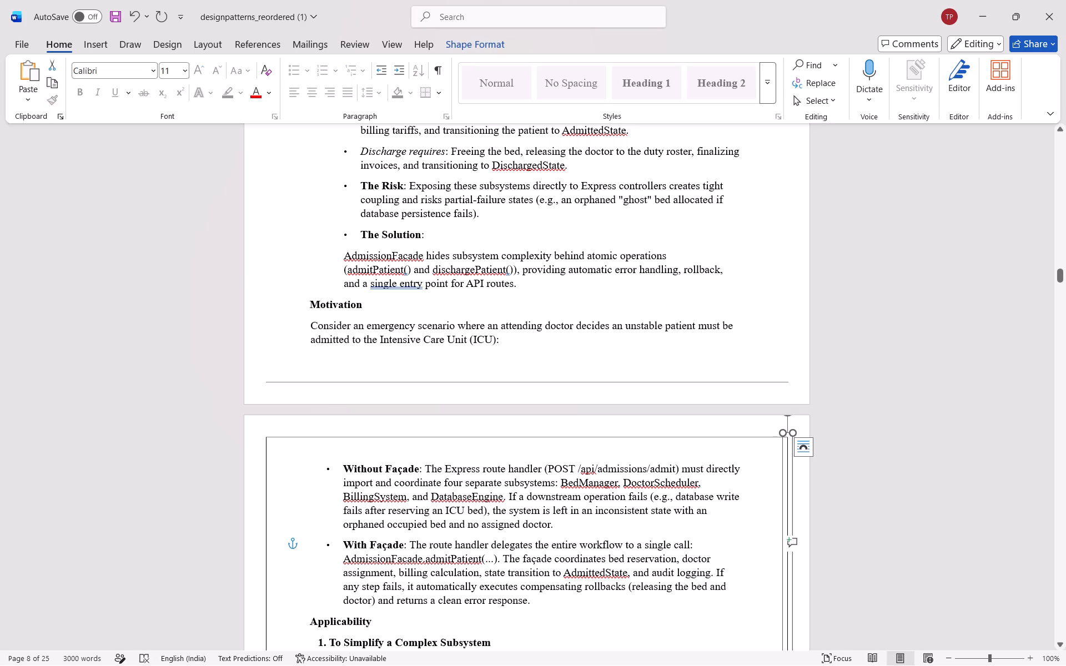
{"action": "key", "text": "Delete"}
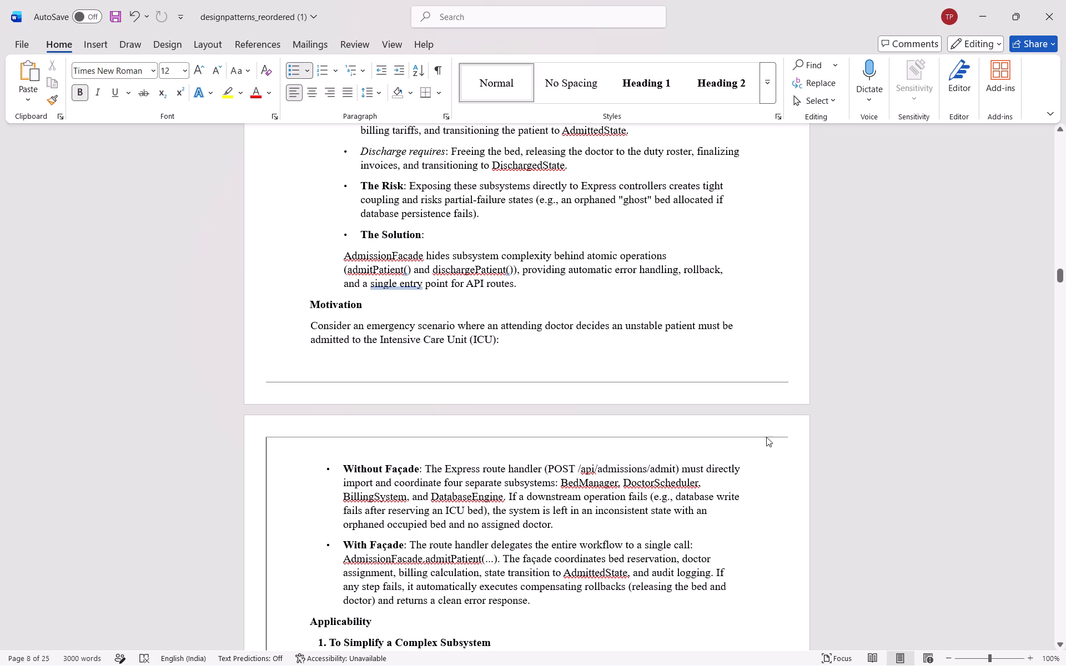
Delete the left vertical border line on the page with the Without Façade and With Façade bullets.
{"action": "left_click", "coordinate": [766, 435]}
{"action": "double_click", "coordinate": [765, 436]}
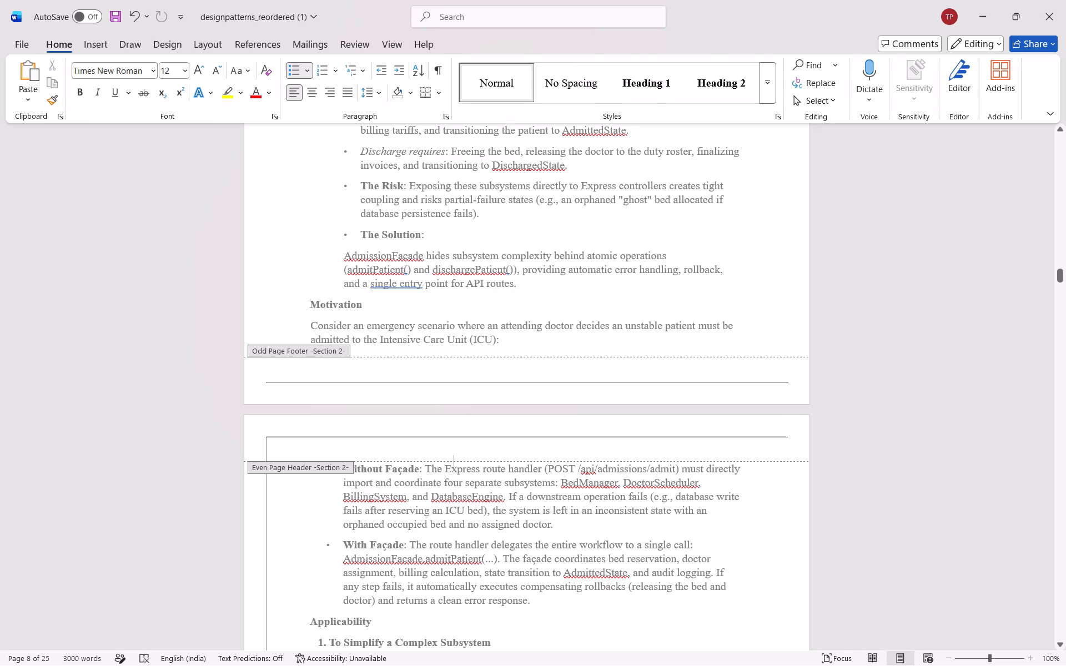
{"action": "left_click", "coordinate": [268, 488]}
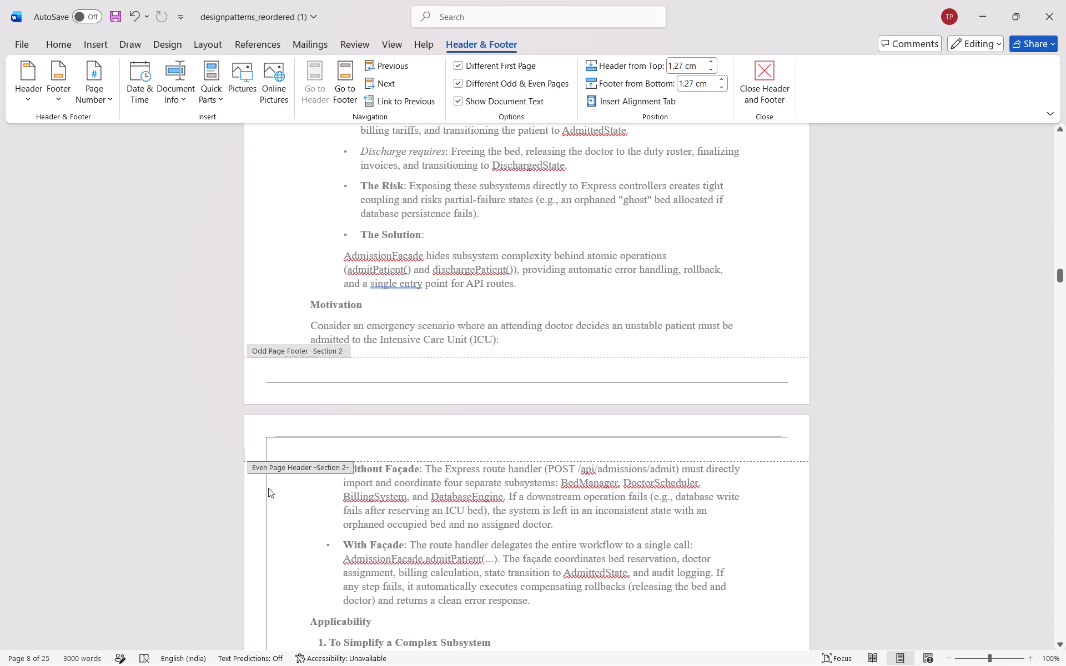
{"action": "double_click", "coordinate": [265, 492]}
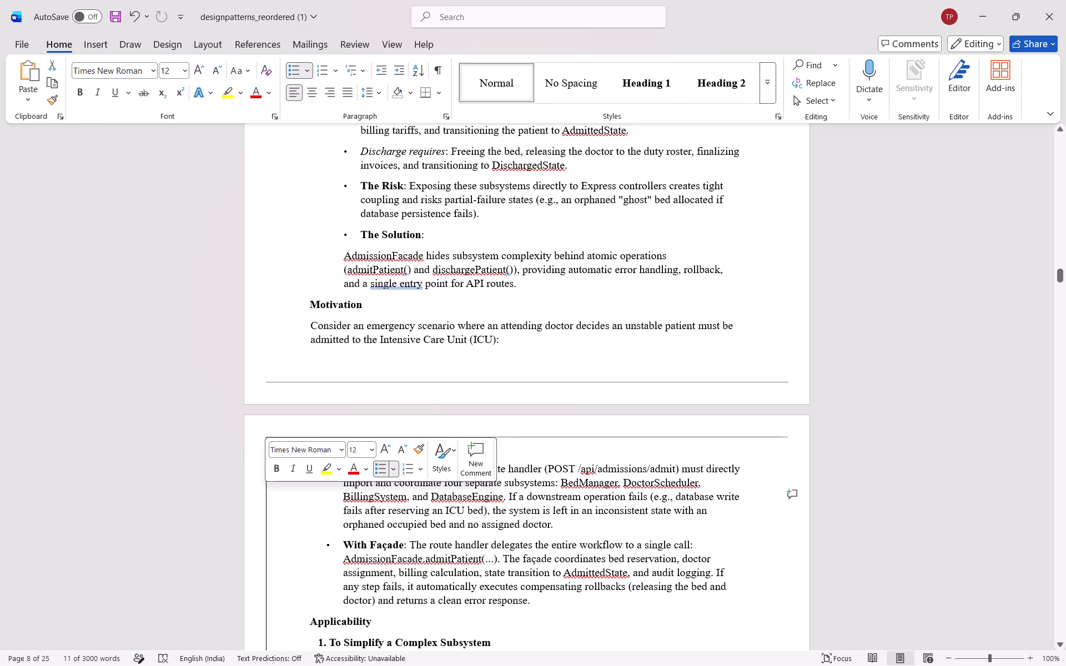
{"action": "left_click", "coordinate": [265, 492]}
{"action": "double_click", "coordinate": [265, 492]}
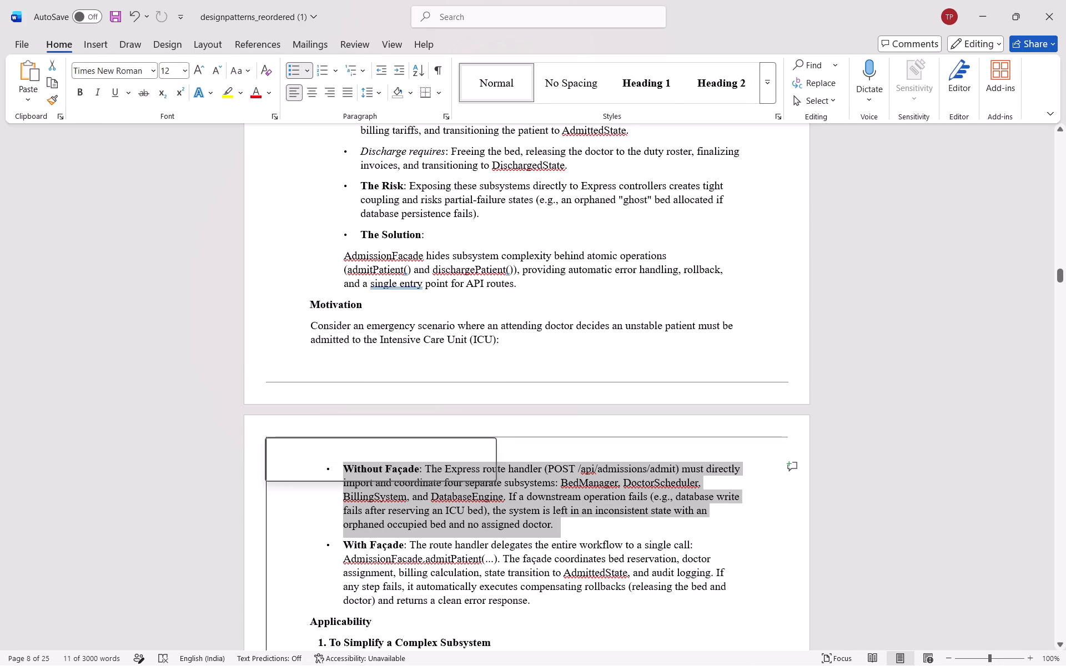
{"action": "left_click", "coordinate": [265, 492]}
{"action": "left_click", "coordinate": [266, 492]}
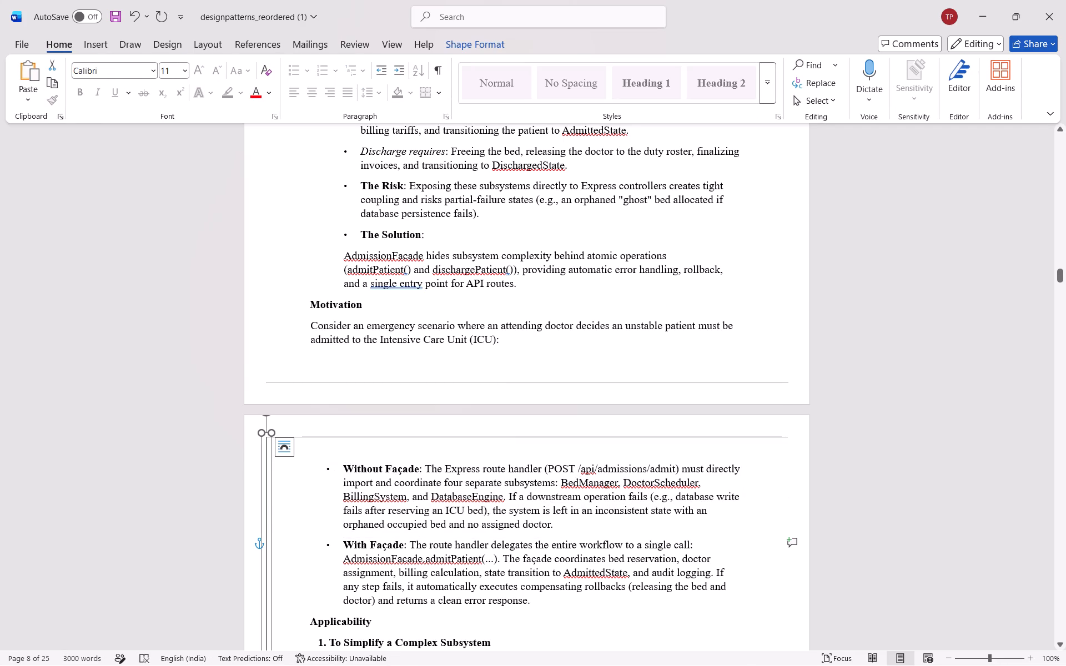
{"action": "key", "text": "Delete"}
Copy the section from the 2. Façade Pattern heading through the "structured entry point for each architectural layer" bullet into Document1's blank bordered page.
{"action": "scroll", "coordinate": [382, 366], "scroll_direction": "up", "scroll_amount": 1}
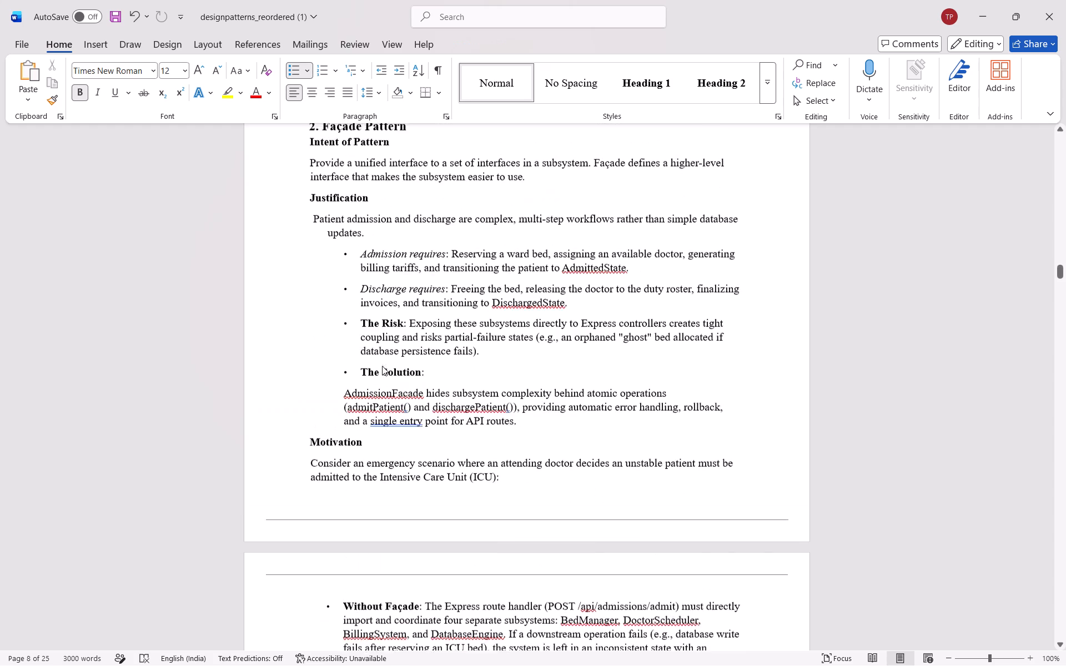
{"action": "scroll", "coordinate": [382, 366], "scroll_direction": "up", "scroll_amount": 1}
{"action": "left_click_drag", "start_coordinate": [306, 214], "coordinate": [455, 647]}
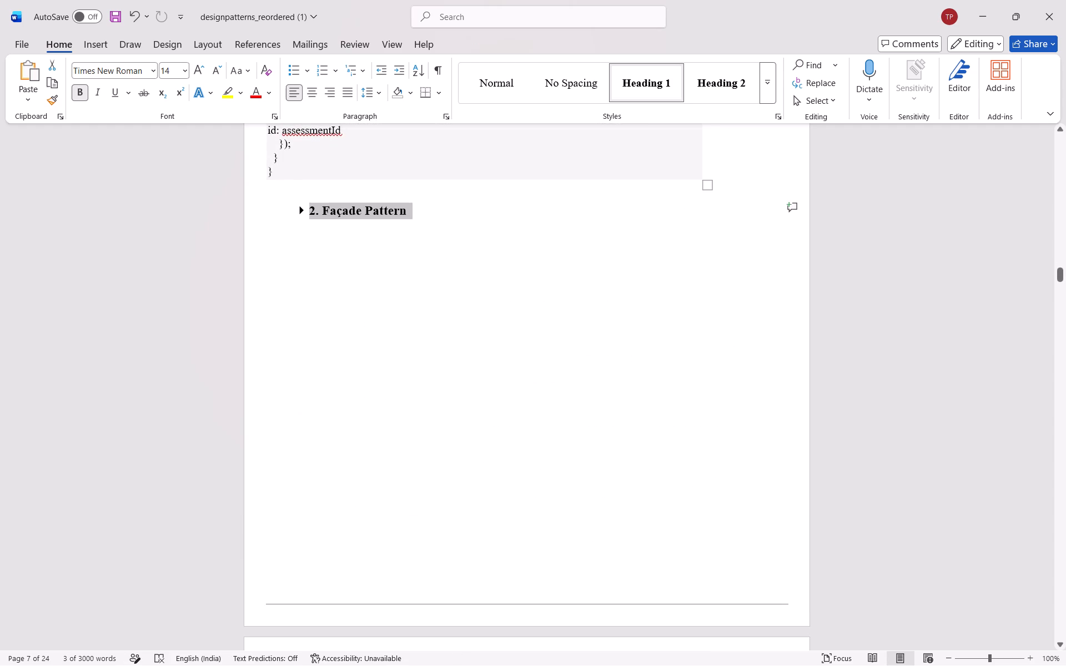
{"action": "left_click", "coordinate": [300, 211]}
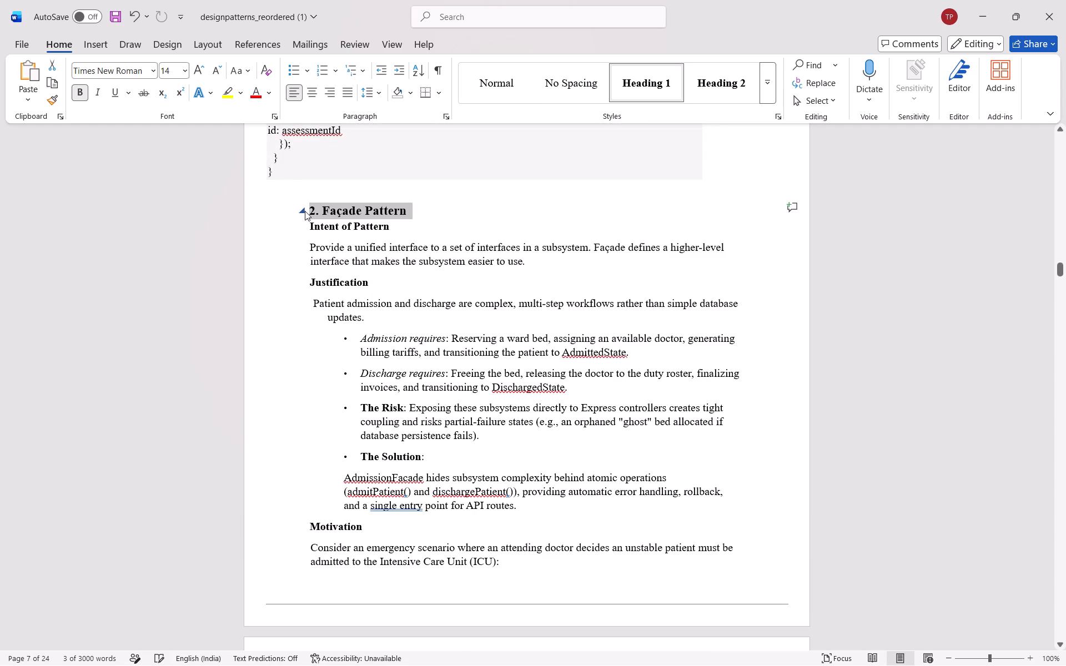
{"action": "left_click", "coordinate": [310, 210]}
{"action": "left_click_drag", "start_coordinate": [310, 210], "coordinate": [434, 506]}
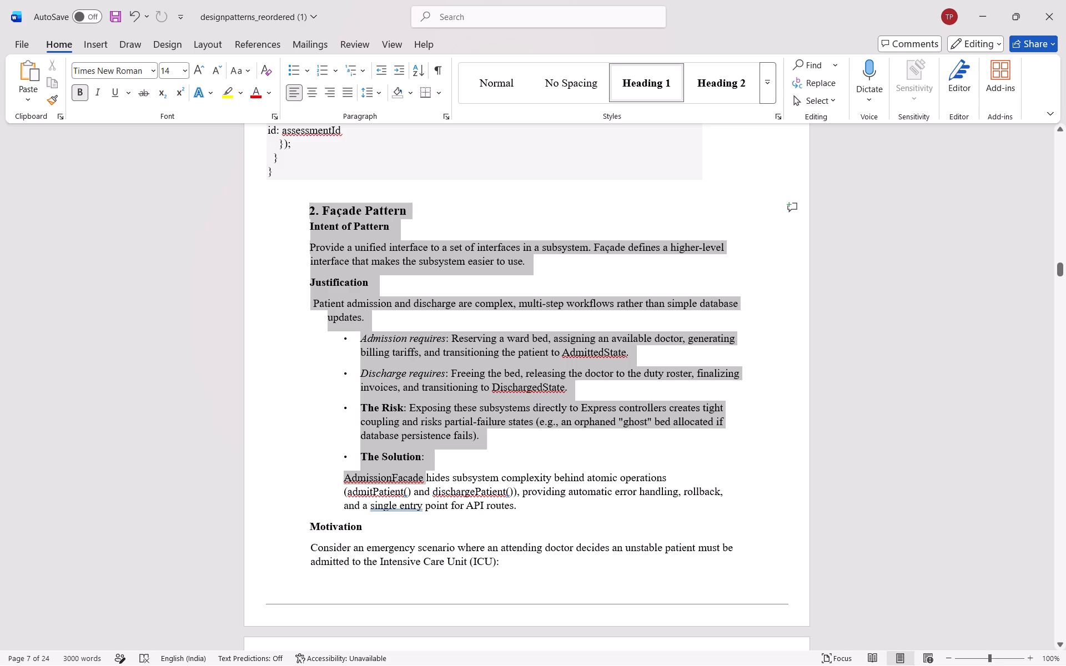
{"action": "left_click_drag", "start_coordinate": [434, 506], "coordinate": [454, 665]}
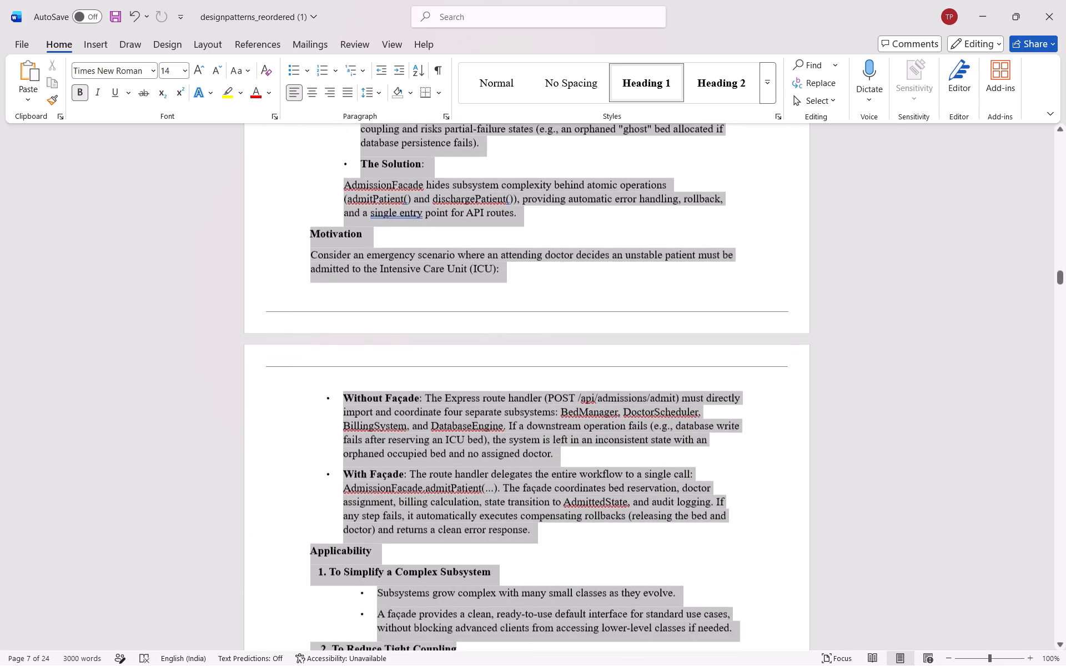
{"action": "left_click_drag", "start_coordinate": [454, 665], "coordinate": [612, 546]}
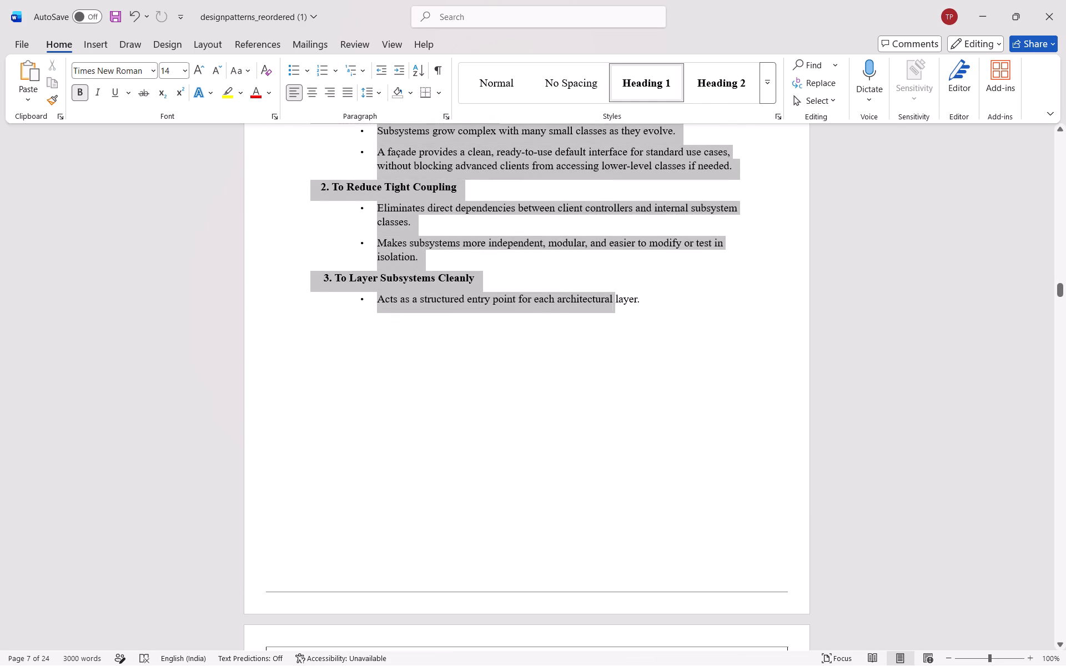
{"action": "left_click_drag", "start_coordinate": [612, 546], "coordinate": [623, 315]}
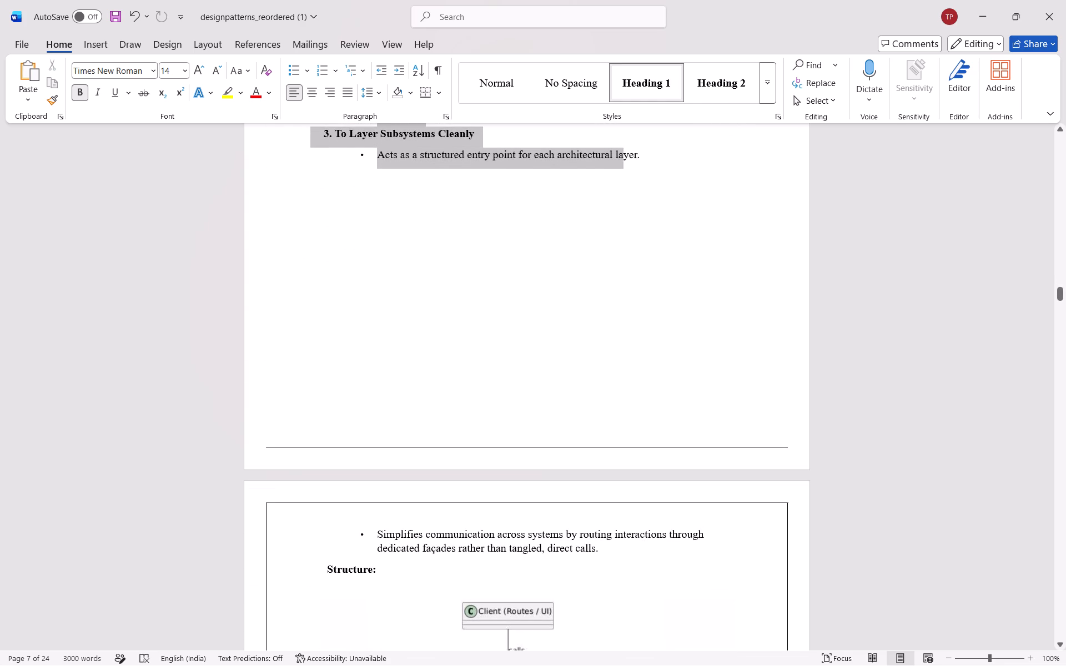
{"action": "left_click_drag", "start_coordinate": [623, 315], "coordinate": [647, 224]}
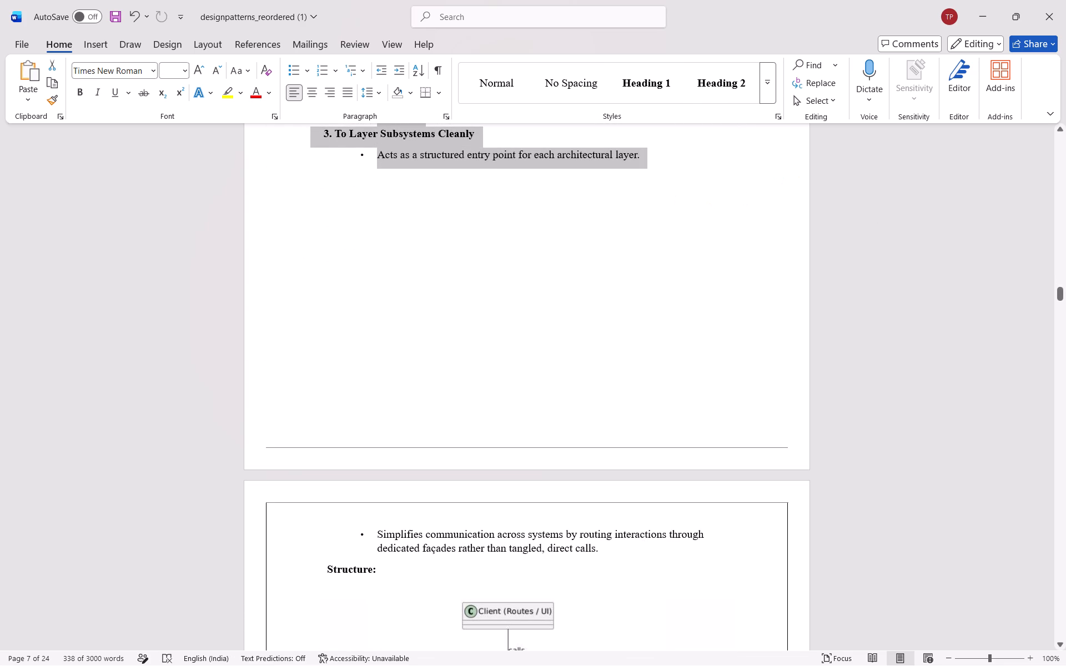
{"action": "key", "text": "ctrl+c"}
{"action": "key", "text": "alt+Tab"}
{"action": "scroll", "coordinate": [566, 231], "scroll_direction": "up", "scroll_amount": 2}
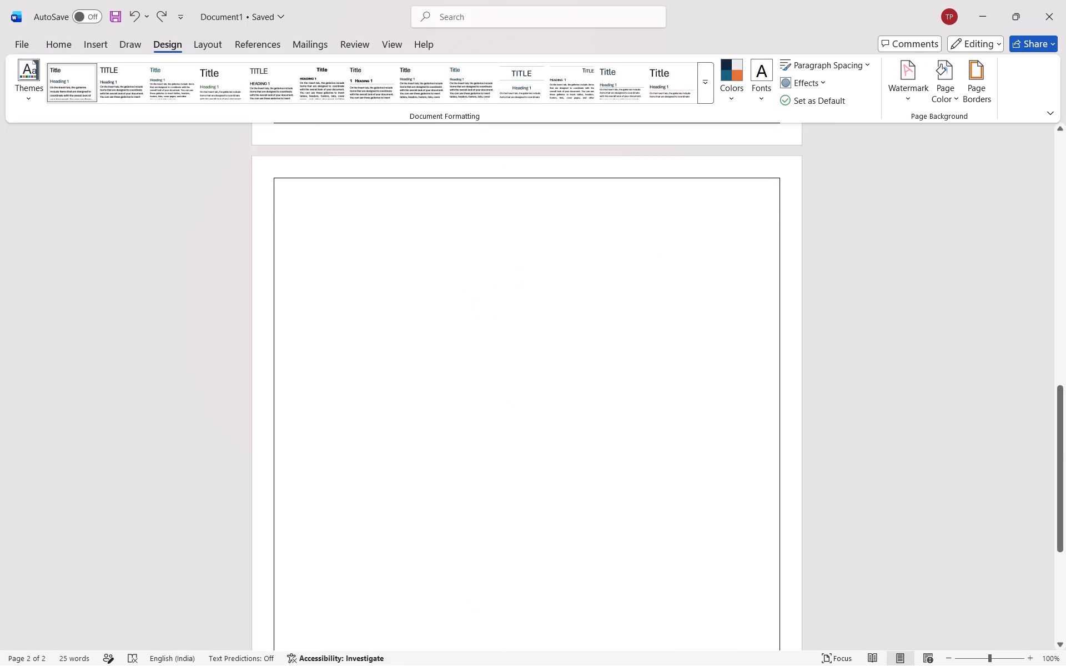
{"action": "scroll", "coordinate": [566, 231], "scroll_direction": "up", "scroll_amount": 1}
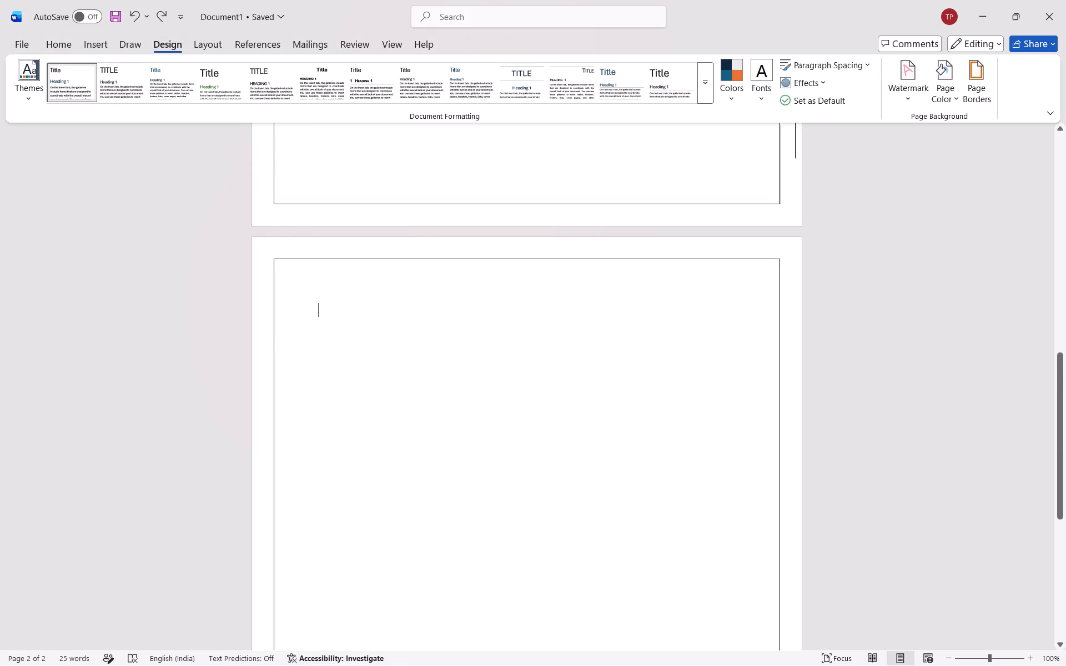
{"action": "key", "text": "ctrl+v"}
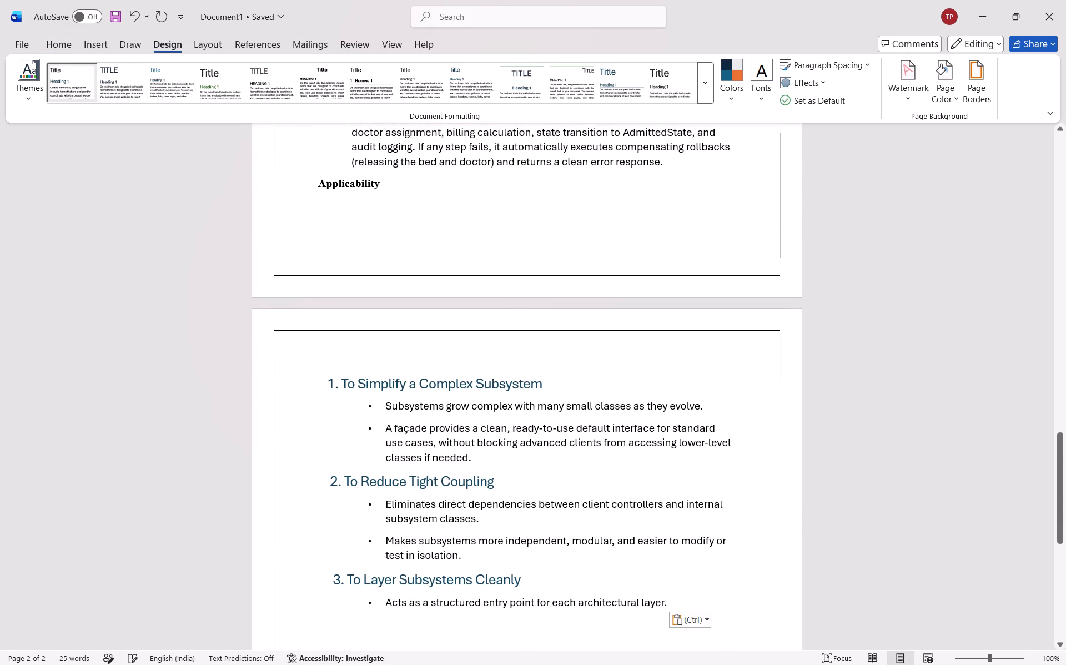
Insert two blank lines before the Applicability heading to move it onto the following page.
{"action": "left_click", "coordinate": [316, 180]}
{"action": "key", "text": "Return"}
{"action": "key", "text": "Return"}
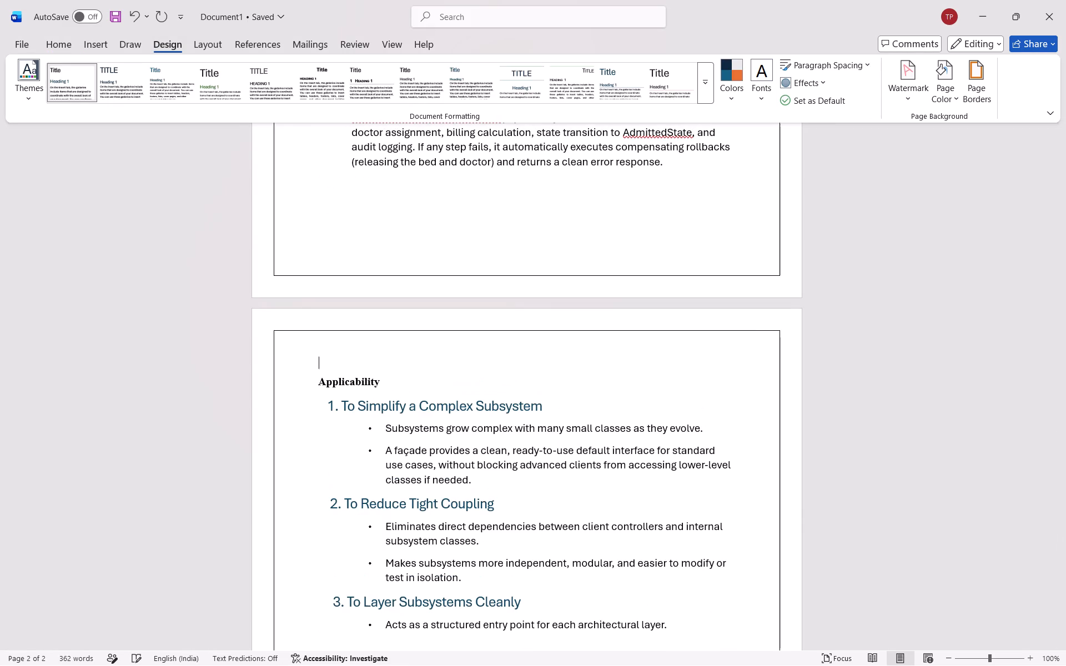
Set the font of all text in Document1 to Times New Roman.
{"action": "scroll", "coordinate": [414, 296], "scroll_direction": "up", "scroll_amount": 3}
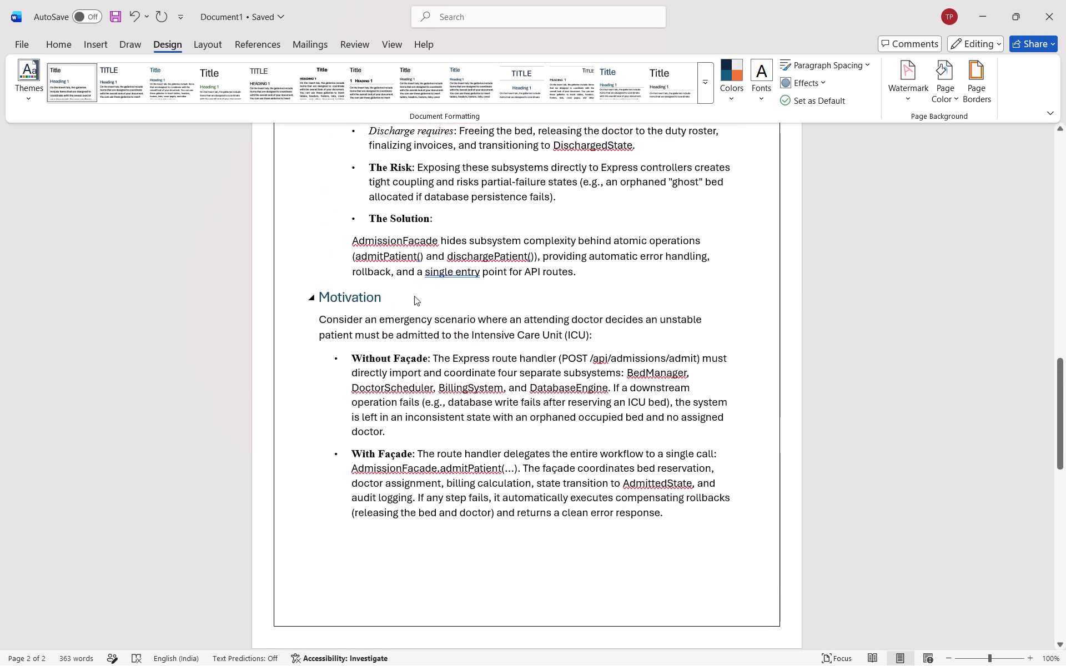
{"action": "scroll", "coordinate": [414, 296], "scroll_direction": "up", "scroll_amount": 4}
{"action": "scroll", "coordinate": [414, 296], "scroll_direction": "down", "scroll_amount": 2}
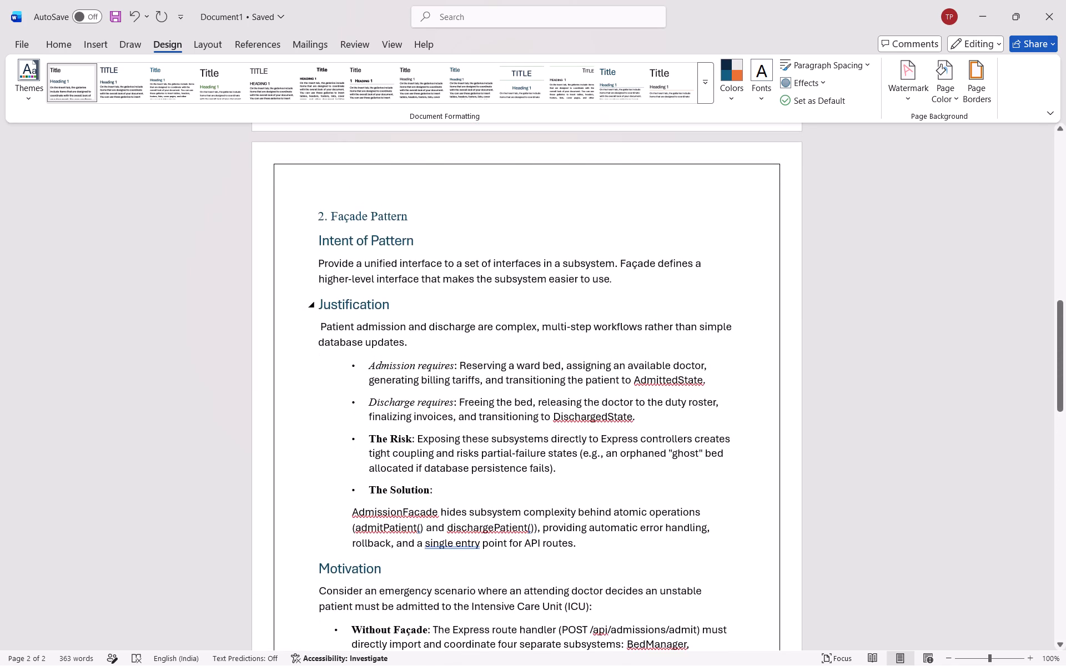
{"action": "scroll", "coordinate": [414, 296], "scroll_direction": "down", "scroll_amount": 9}
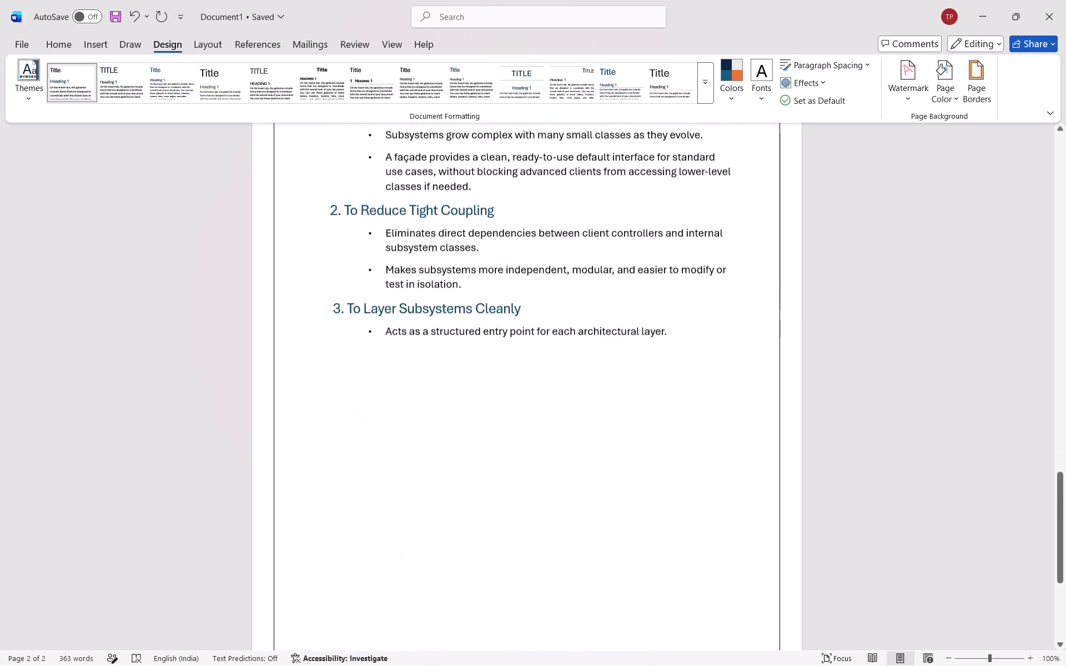
{"action": "scroll", "coordinate": [414, 296], "scroll_direction": "down", "scroll_amount": 1}
{"action": "left_click", "coordinate": [679, 269]}
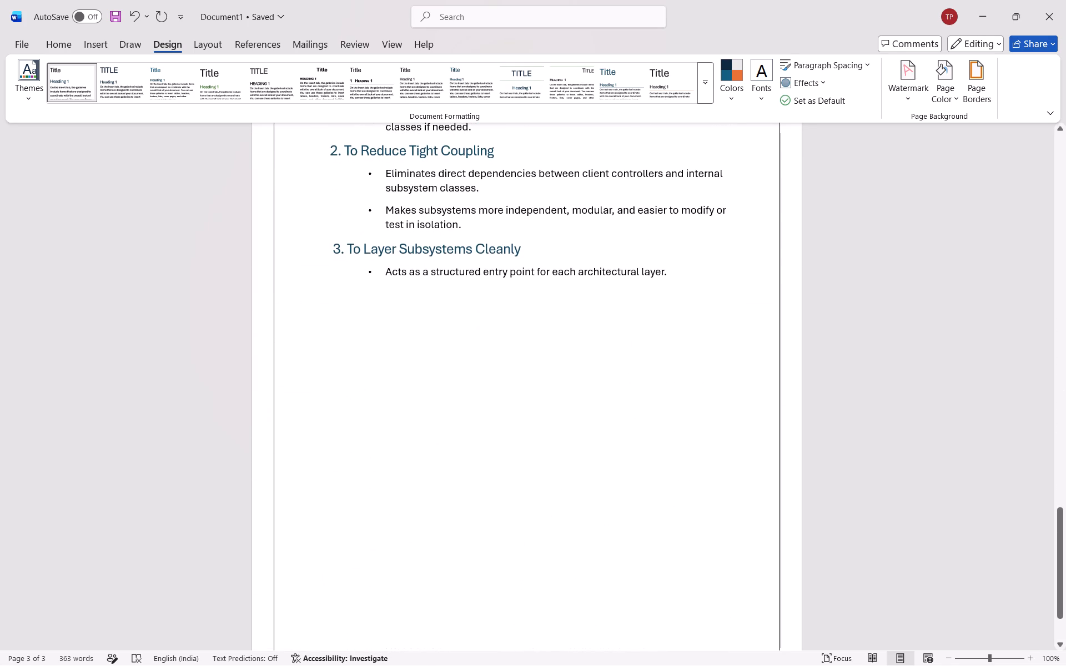
{"action": "left_click", "coordinate": [59, 46]}
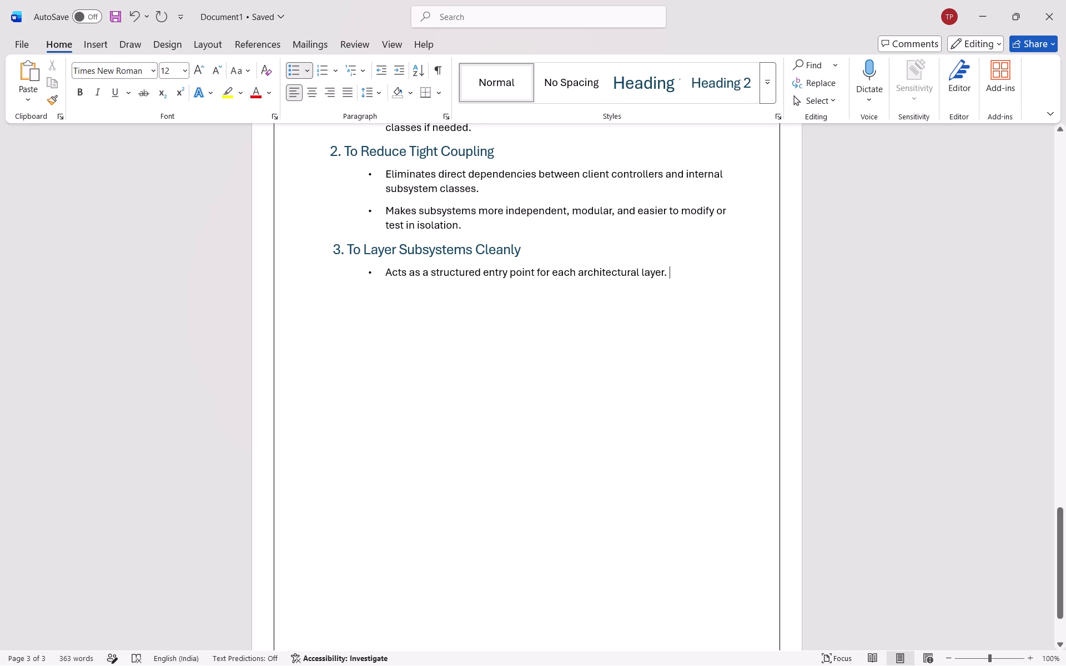
{"action": "key", "text": "ctrl+a"}
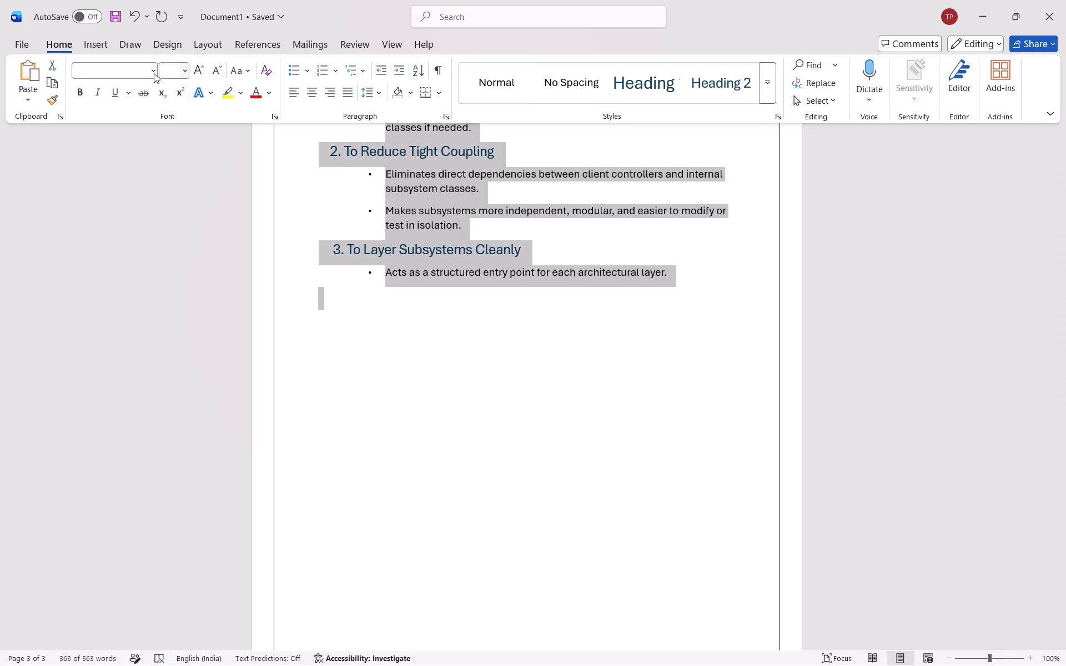
{"action": "left_click", "coordinate": [153, 73]}
{"action": "left_click", "coordinate": [124, 176]}
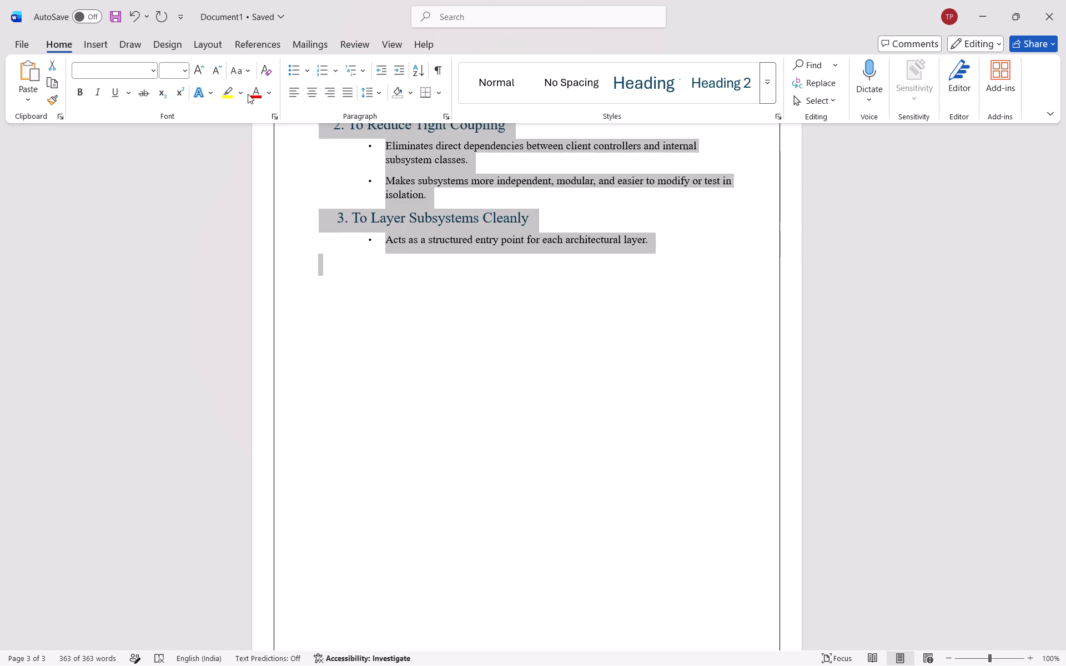
Change the font color of all the document's text to black.
{"action": "left_click", "coordinate": [239, 94]}
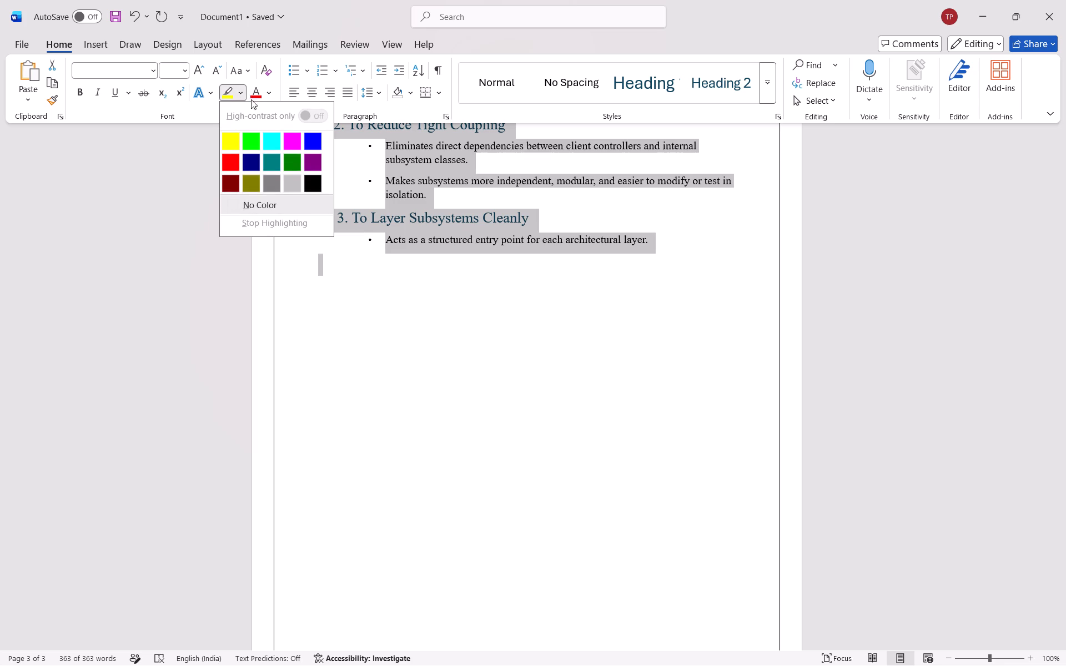
{"action": "left_click", "coordinate": [266, 89]}
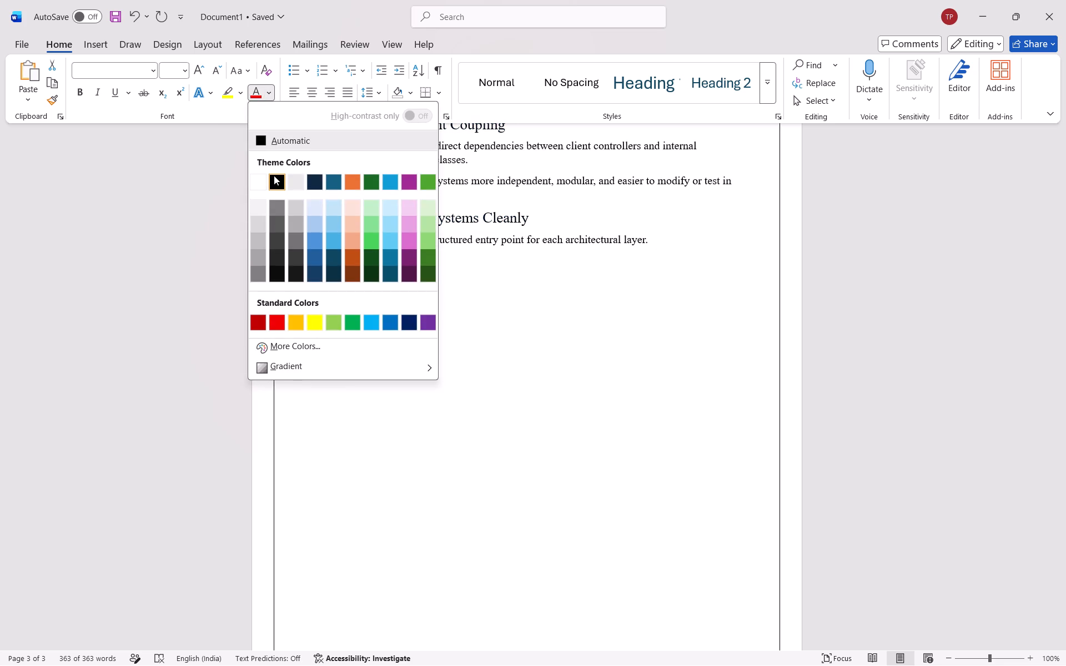
{"action": "left_click", "coordinate": [274, 175]}
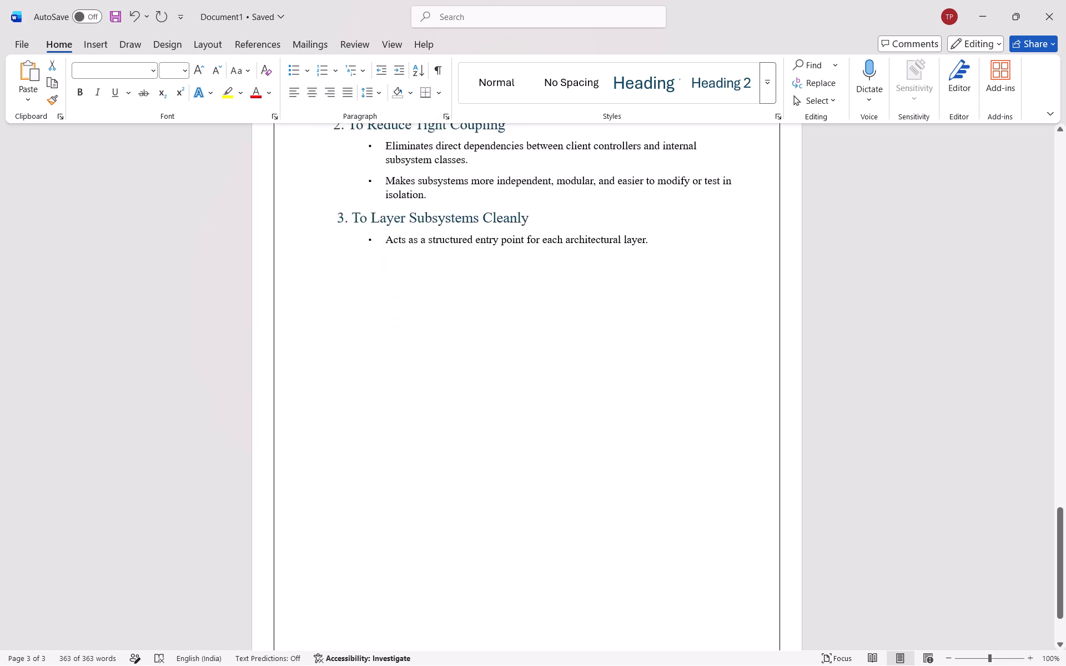
{"action": "left_click", "coordinate": [464, 299]}
Reduce the To Reduce Tight Coupling, To Layer Subsystems Cleanly and 1. To Simplify a Complex Subsystem heading text to 12 pt.
{"action": "scroll", "coordinate": [464, 299], "scroll_direction": "up", "scroll_amount": 2}
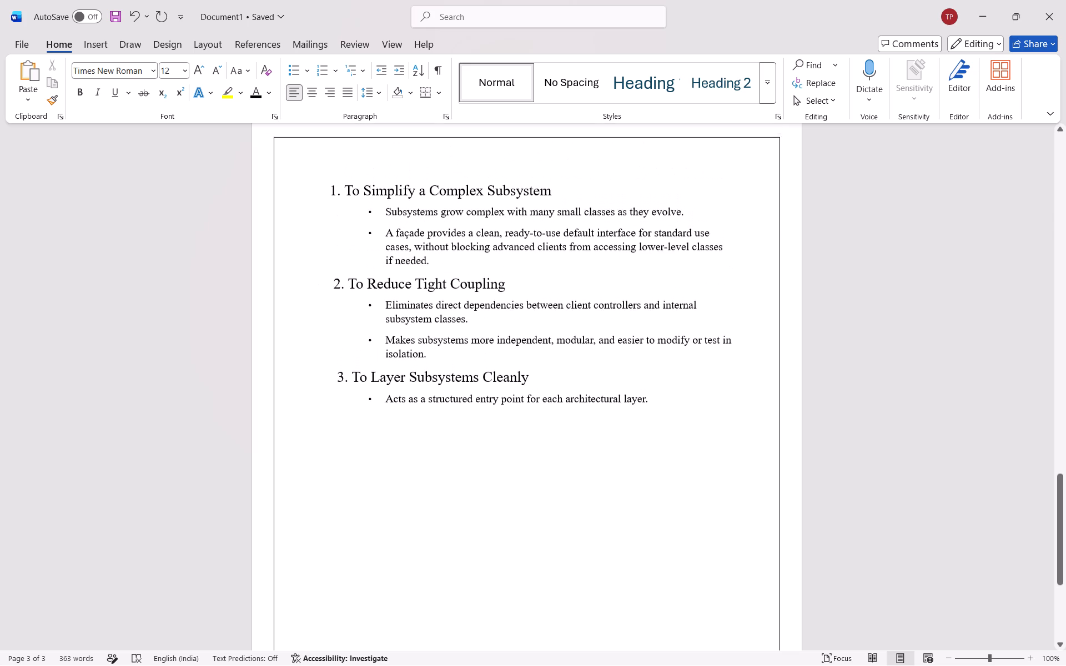
{"action": "left_click_drag", "start_coordinate": [507, 289], "coordinate": [351, 285]}
{"action": "double_click", "coordinate": [221, 72]}
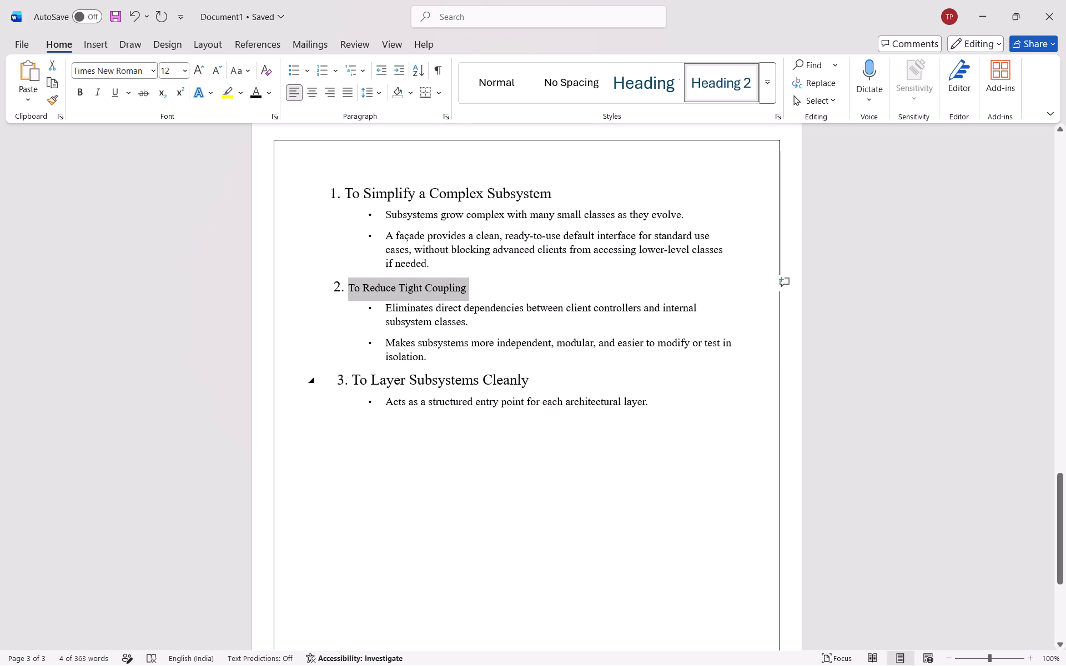
{"action": "left_click_drag", "start_coordinate": [537, 377], "coordinate": [355, 375]}
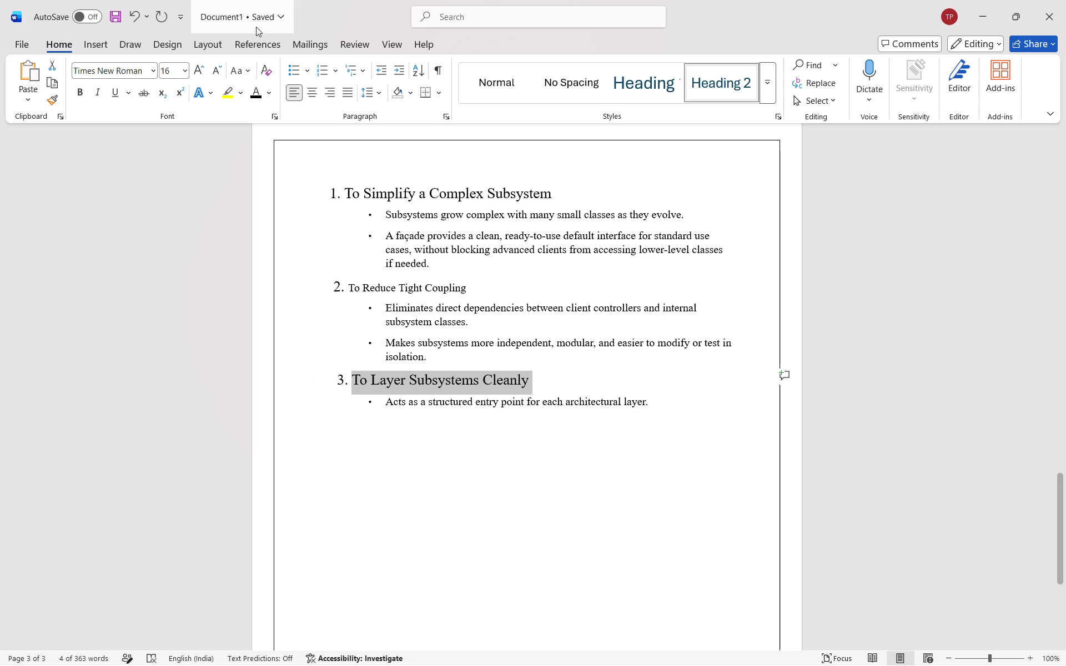
{"action": "double_click", "coordinate": [218, 70]}
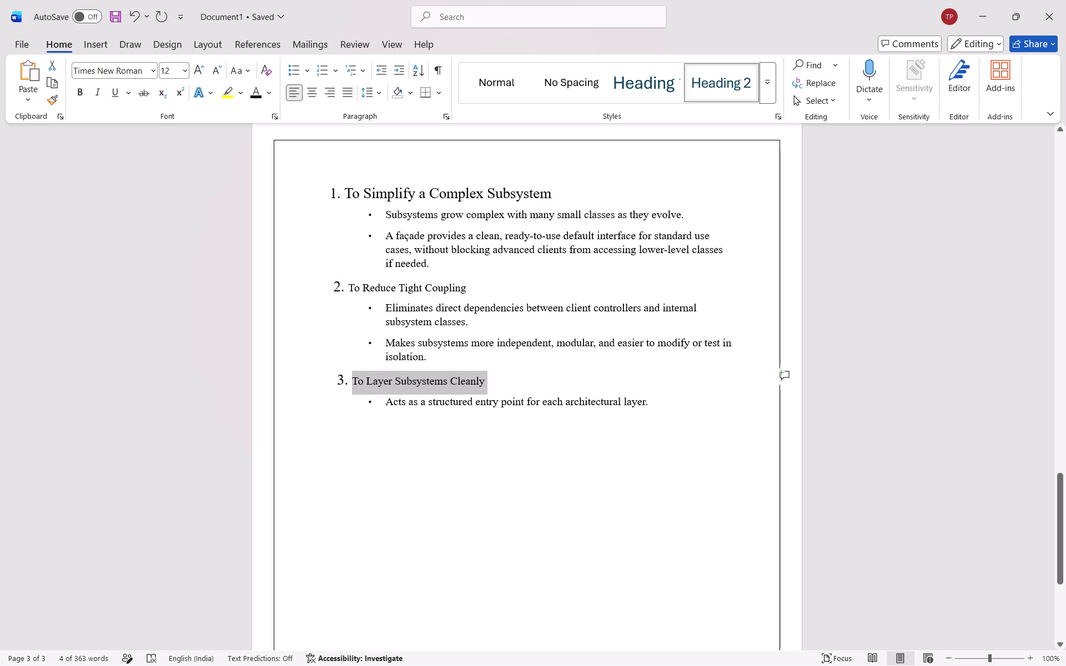
{"action": "scroll", "coordinate": [483, 243], "scroll_direction": "up", "scroll_amount": 1}
{"action": "left_click_drag", "start_coordinate": [558, 244], "coordinate": [328, 236]}
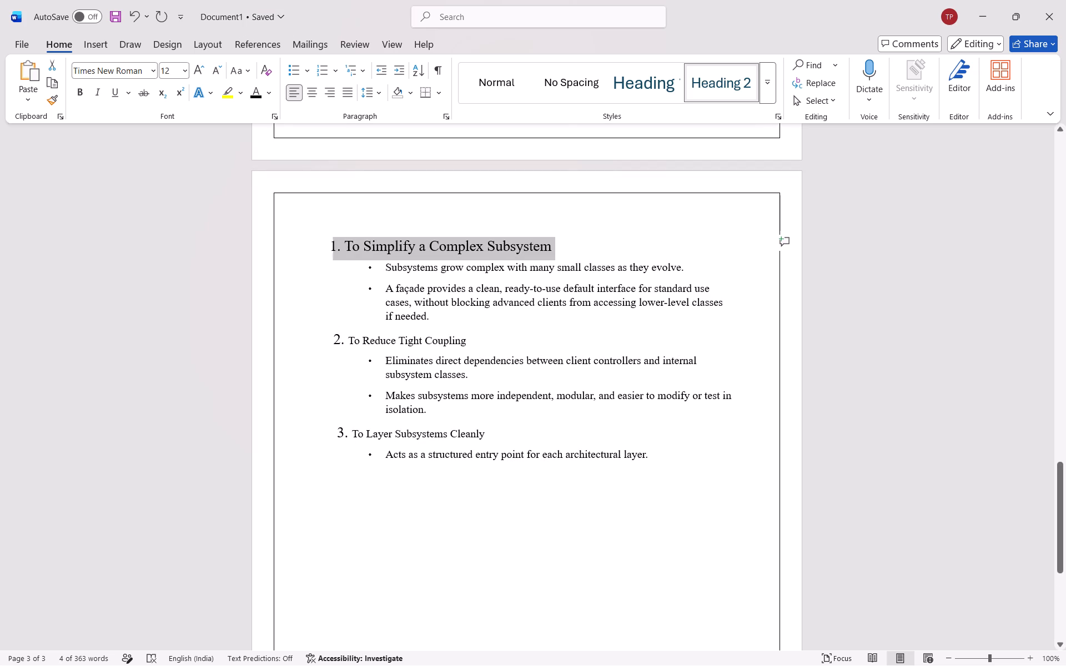
{"action": "left_click_drag", "start_coordinate": [328, 236], "coordinate": [328, 236]}
{"action": "double_click", "coordinate": [220, 70]}
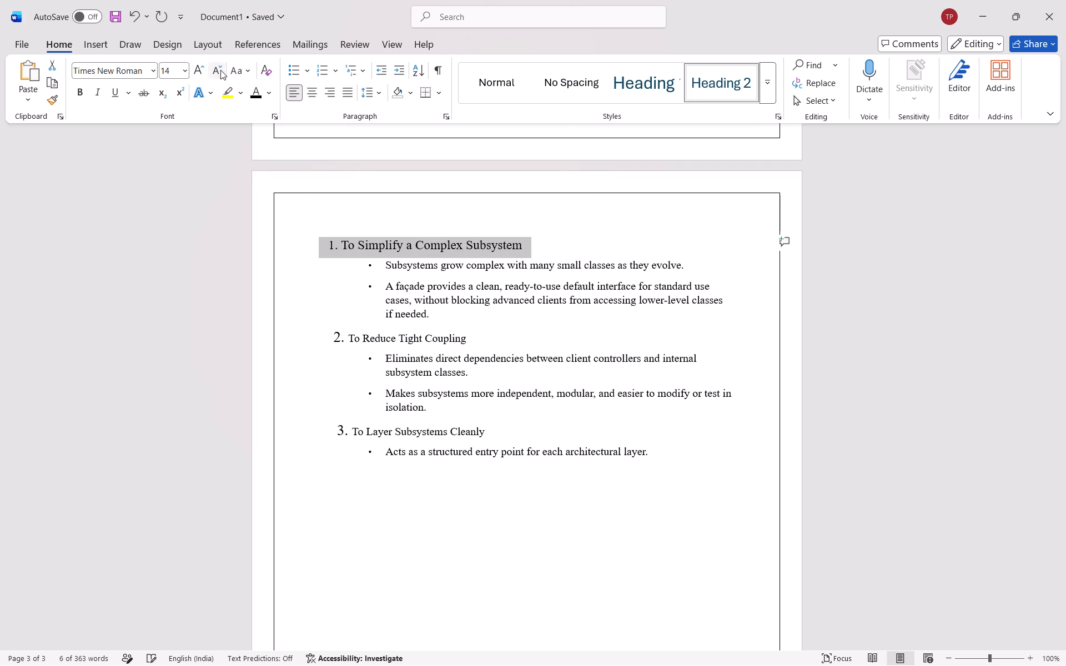
Insert two more blank lines before the Applicability heading so it starts the page with its numbered subheadings.
{"action": "scroll", "coordinate": [457, 282], "scroll_direction": "up", "scroll_amount": 3}
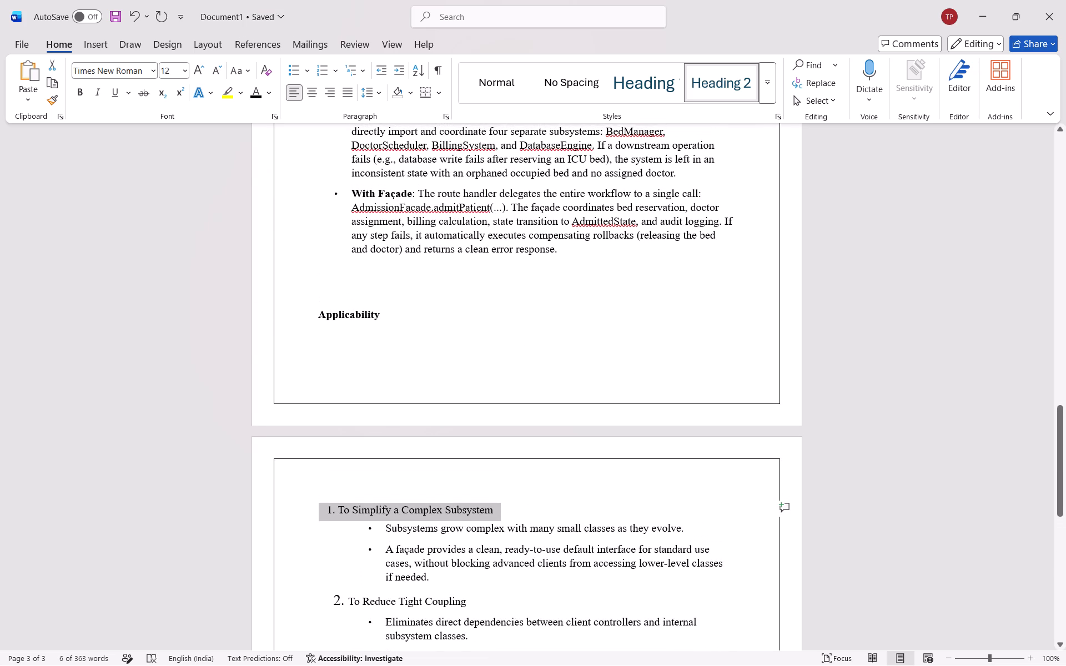
{"action": "left_click", "coordinate": [312, 318]}
{"action": "key", "text": "Return"}
{"action": "key", "text": "Return"}
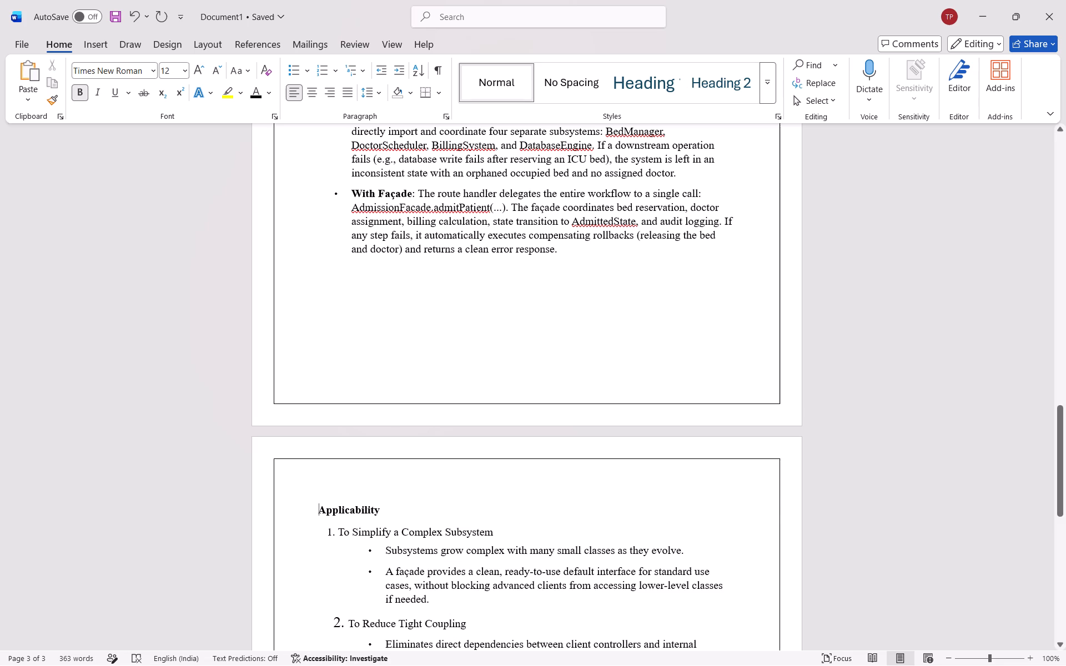
Enlarge the Applicability heading to 14 pt and make the Motivation heading bold at 14 pt.
{"action": "left_click_drag", "start_coordinate": [382, 507], "coordinate": [306, 504]}
{"action": "left_click", "coordinate": [423, 463]}
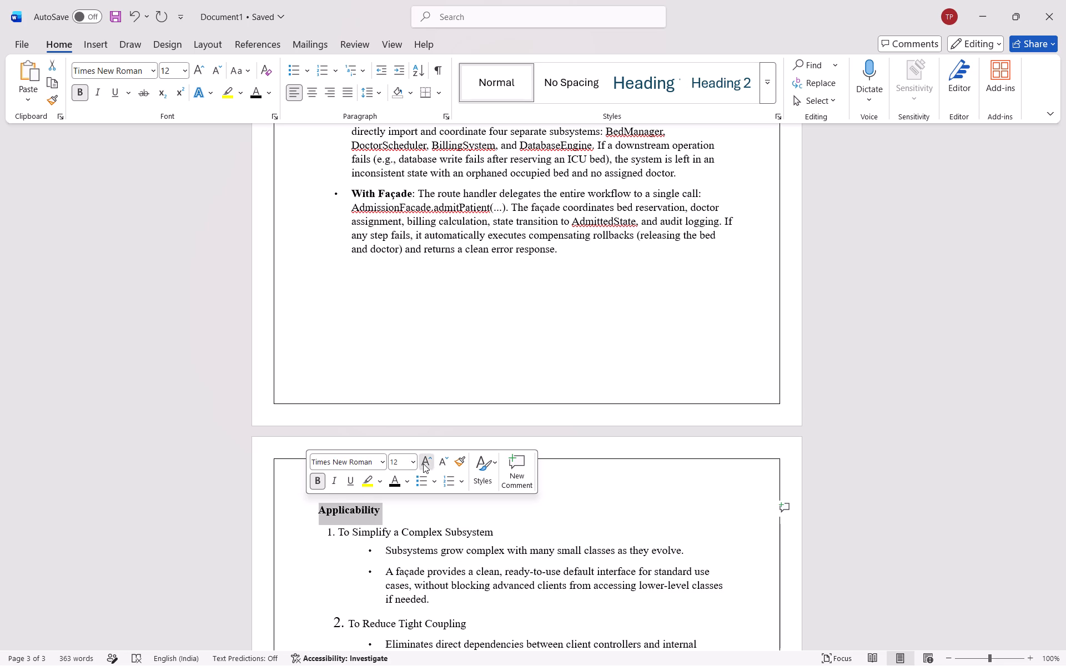
{"action": "scroll", "coordinate": [461, 384], "scroll_direction": "up", "scroll_amount": 3}
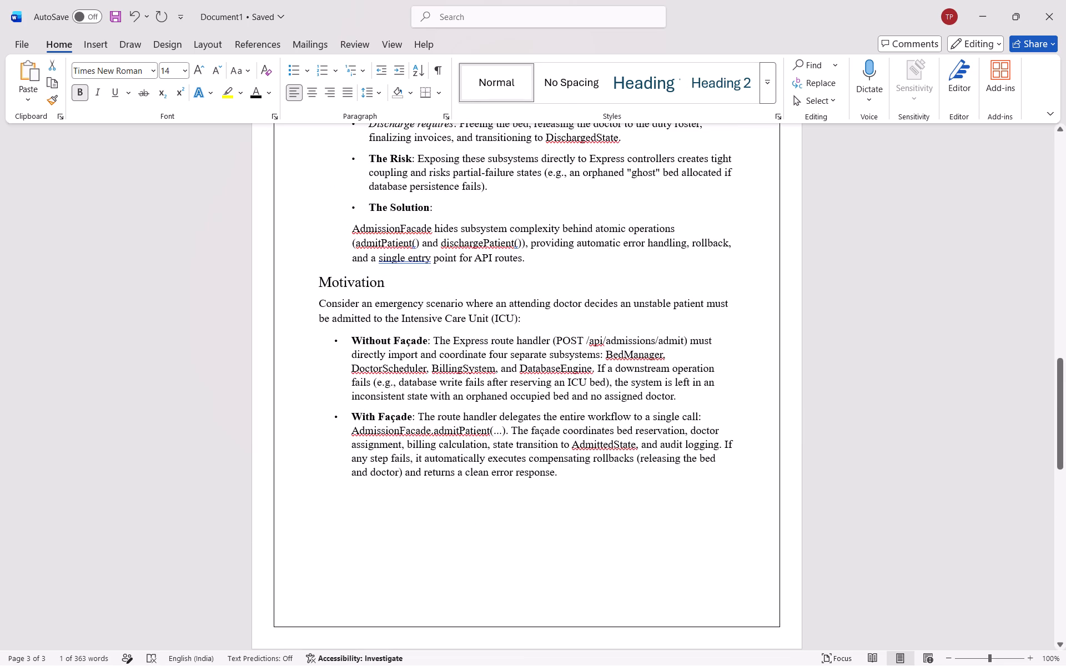
{"action": "left_click_drag", "start_coordinate": [390, 275], "coordinate": [280, 301]}
{"action": "left_click_drag", "start_coordinate": [280, 301], "coordinate": [292, 290]}
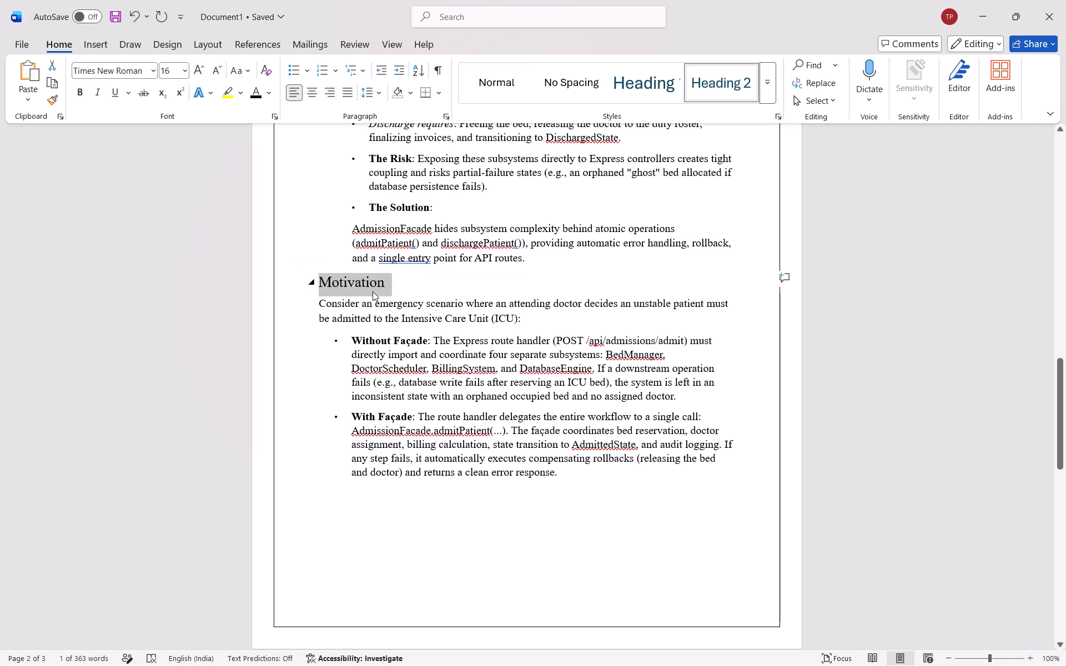
{"action": "key", "text": "ctrl+b"}
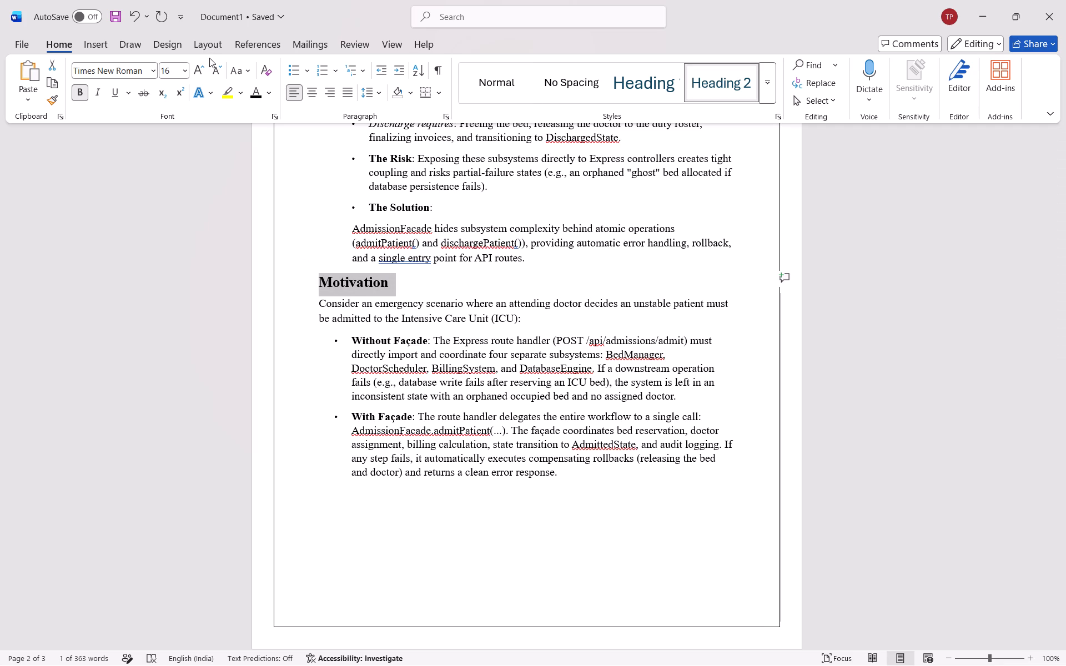
{"action": "left_click", "coordinate": [217, 68]}
Make the Justification and Intent of Pattern headings bold at 14 pt.
{"action": "scroll", "coordinate": [414, 220], "scroll_direction": "up", "scroll_amount": 3}
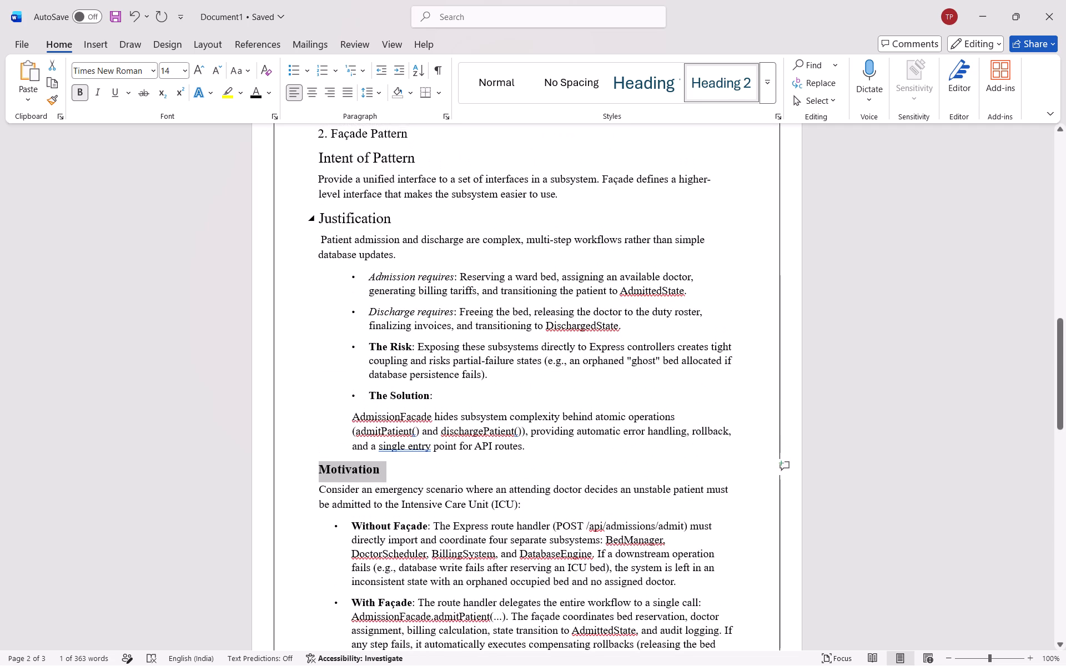
{"action": "left_click_drag", "start_coordinate": [403, 215], "coordinate": [301, 209]}
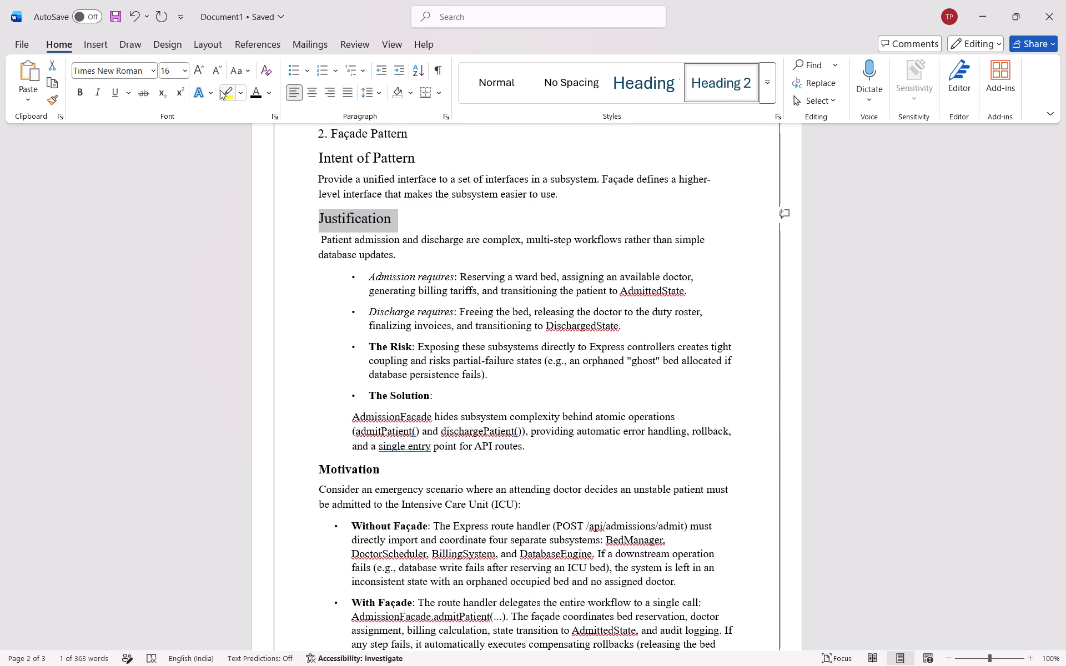
{"action": "key", "text": "ctrl+b"}
{"action": "left_click", "coordinate": [215, 68]}
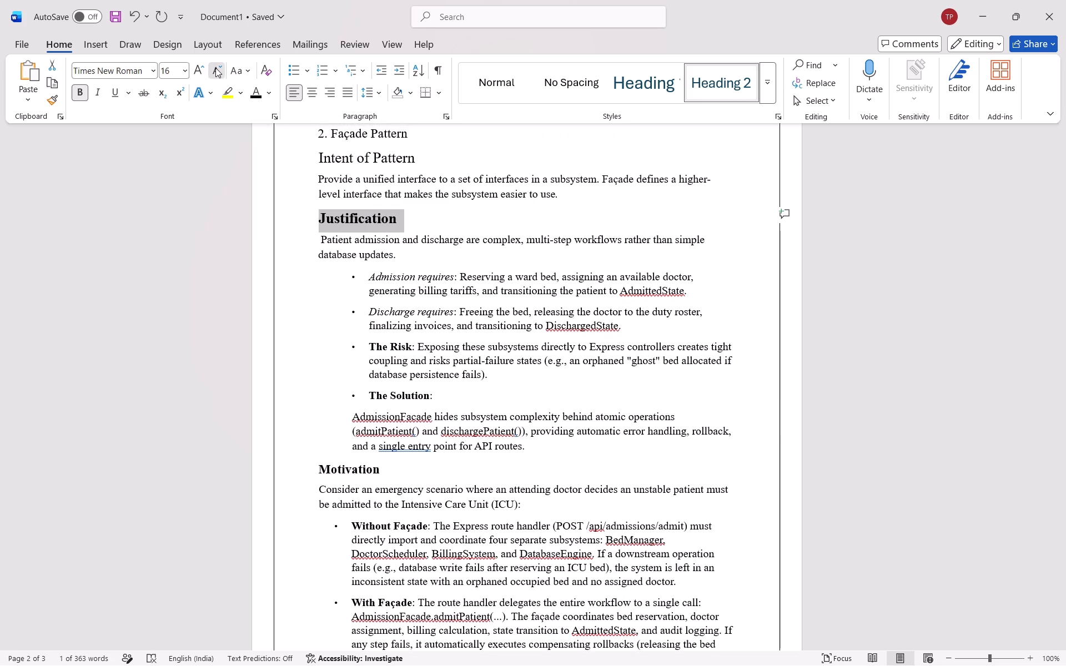
{"action": "scroll", "coordinate": [471, 221], "scroll_direction": "up", "scroll_amount": 1}
{"action": "left_click_drag", "start_coordinate": [425, 217], "coordinate": [334, 216]}
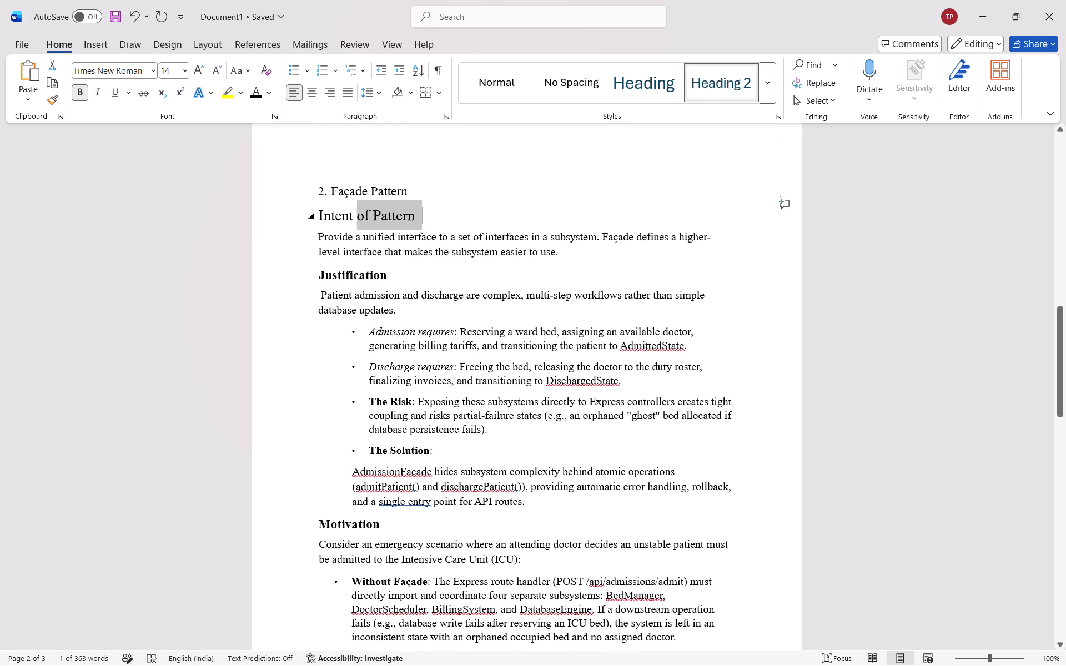
{"action": "left_click_drag", "start_coordinate": [334, 216], "coordinate": [311, 217]}
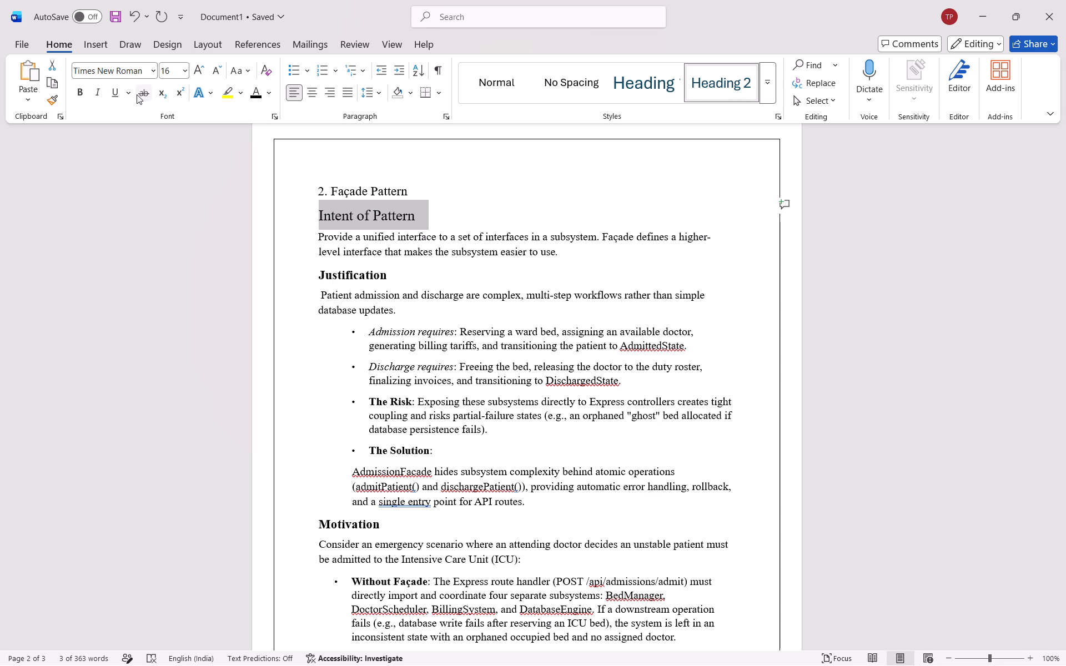
{"action": "key", "text": "ctrl+b"}
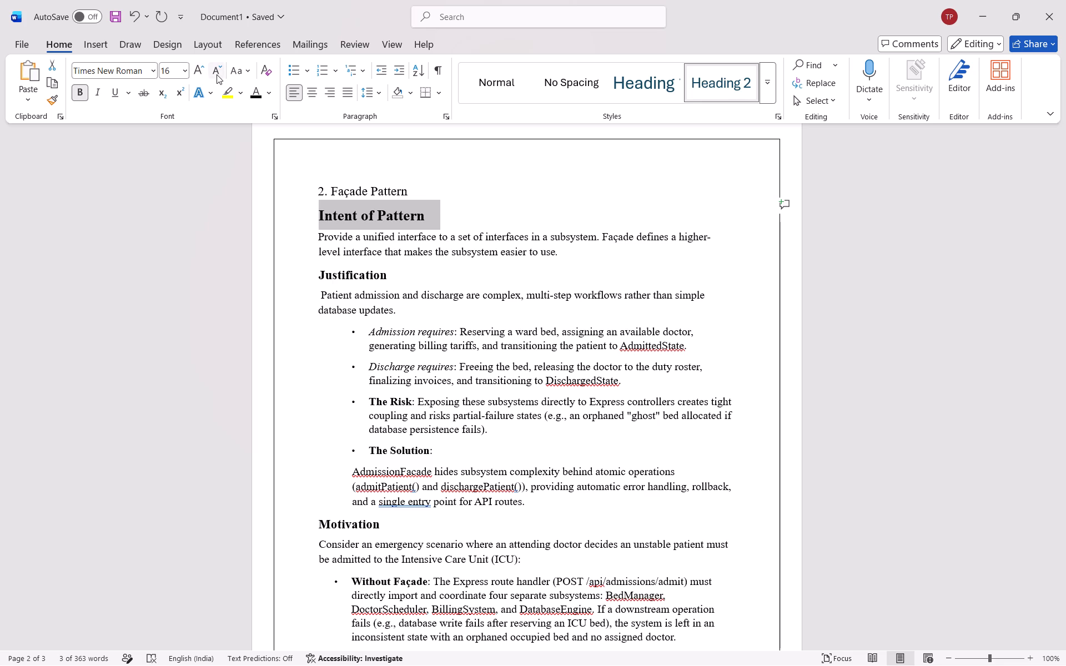
{"action": "left_click", "coordinate": [217, 74]}
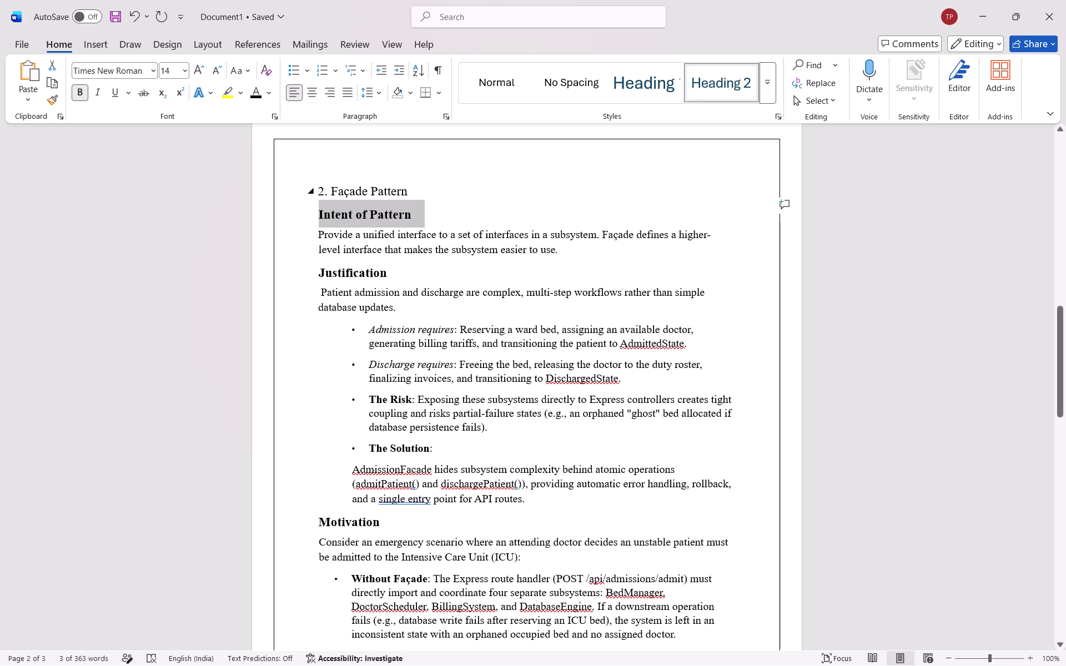
Bold the Façade Pattern section heading and change its number to 1.
{"action": "left_click_drag", "start_coordinate": [408, 194], "coordinate": [308, 188]}
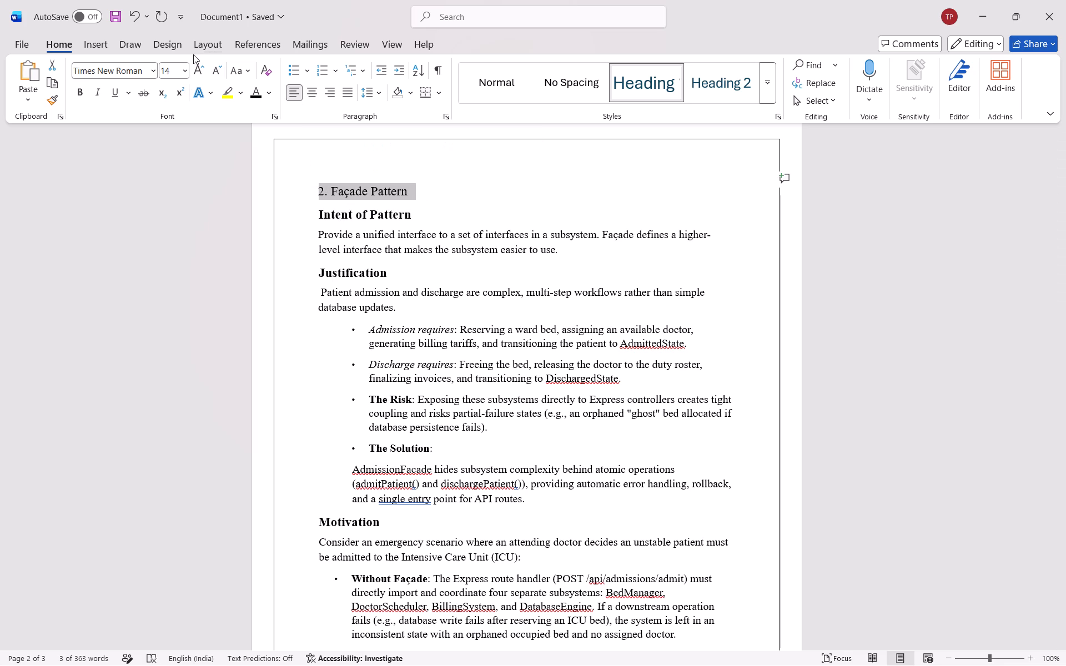
{"action": "key", "text": "ctrl+b"}
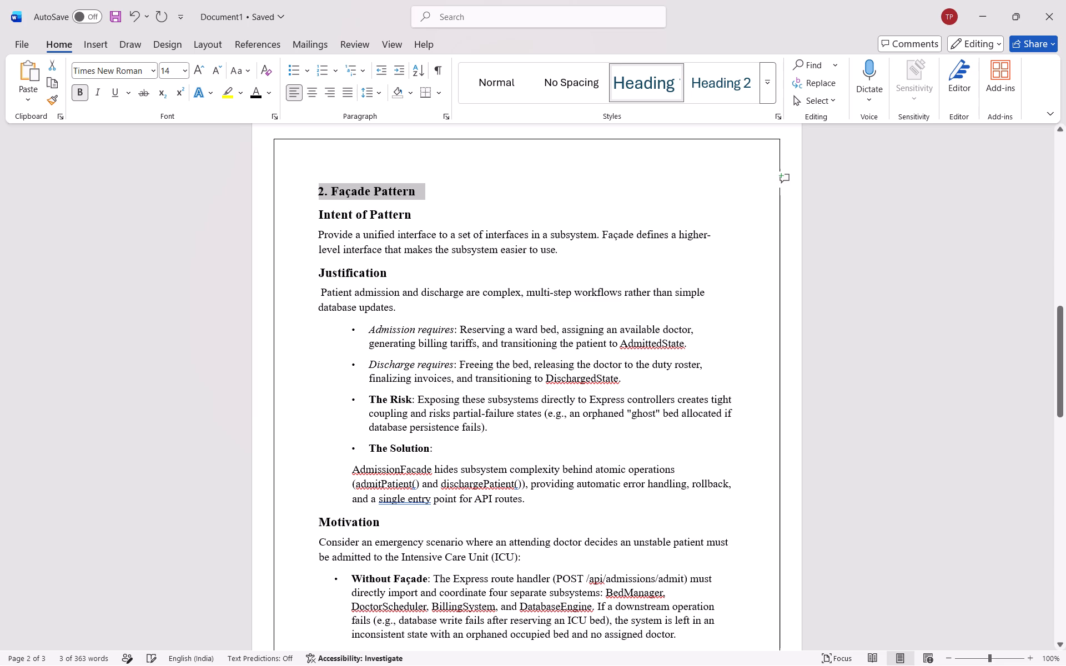
{"action": "left_click", "coordinate": [325, 190]}
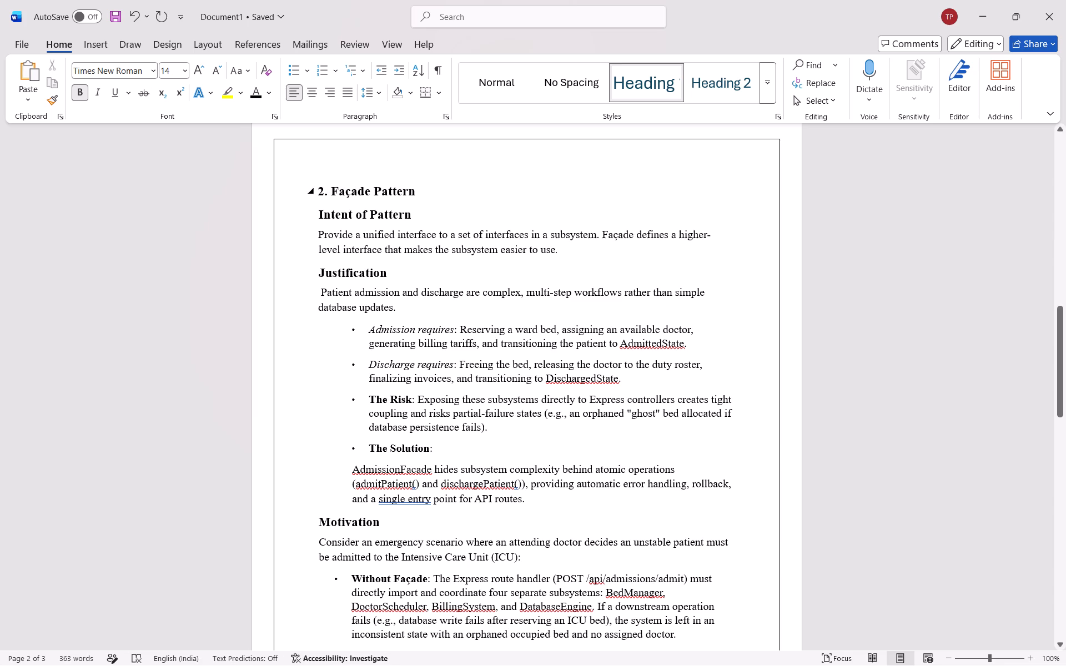
{"action": "key", "text": "BackSpace"}
{"action": "key", "text": "1"}
Insert a blank line before the Applicability heading to move it onto the same page as its numbered subheadings.
{"action": "scroll", "coordinate": [364, 264], "scroll_direction": "down", "scroll_amount": 4}
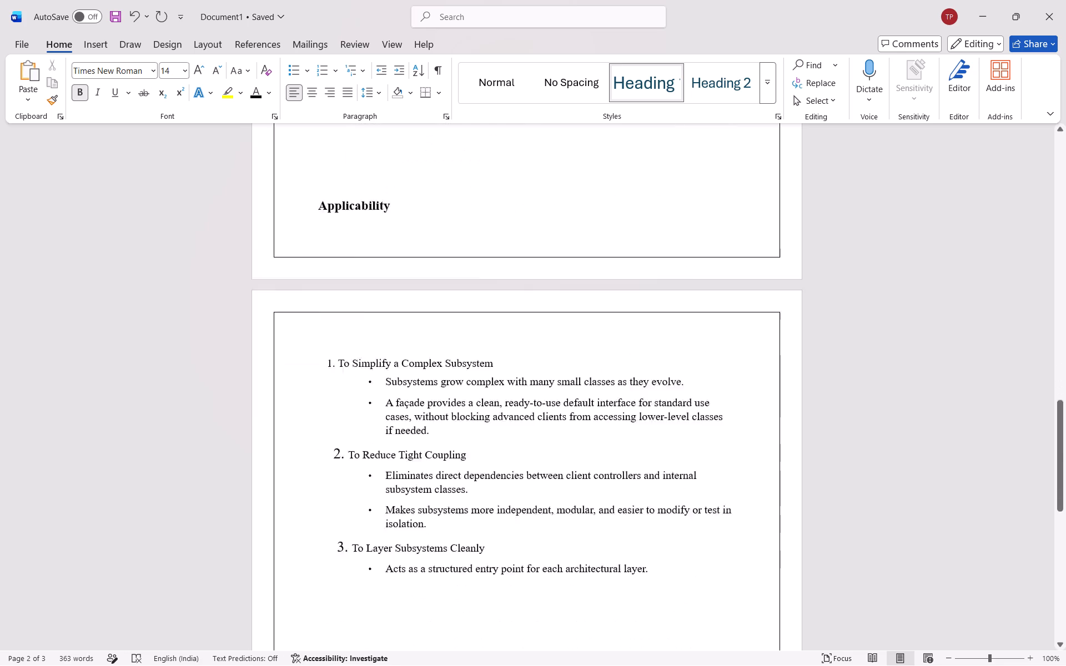
{"action": "scroll", "coordinate": [364, 264], "scroll_direction": "down", "scroll_amount": 1}
{"action": "scroll", "coordinate": [364, 263], "scroll_direction": "up", "scroll_amount": 2}
{"action": "left_click", "coordinate": [314, 310]}
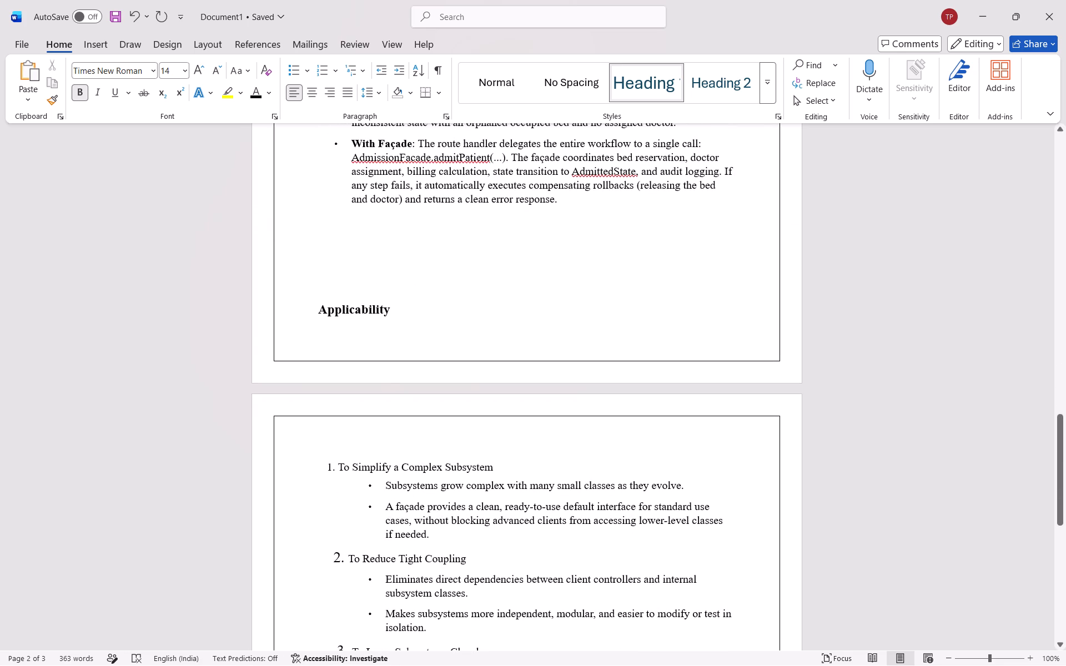
{"action": "key", "text": "Return"}
Switch to designpatterns_reordered (1) and delete the blank line under the Façade section's Structure heading together with its anchored side border lines.
{"action": "scroll", "coordinate": [491, 352], "scroll_direction": "down", "scroll_amount": 3}
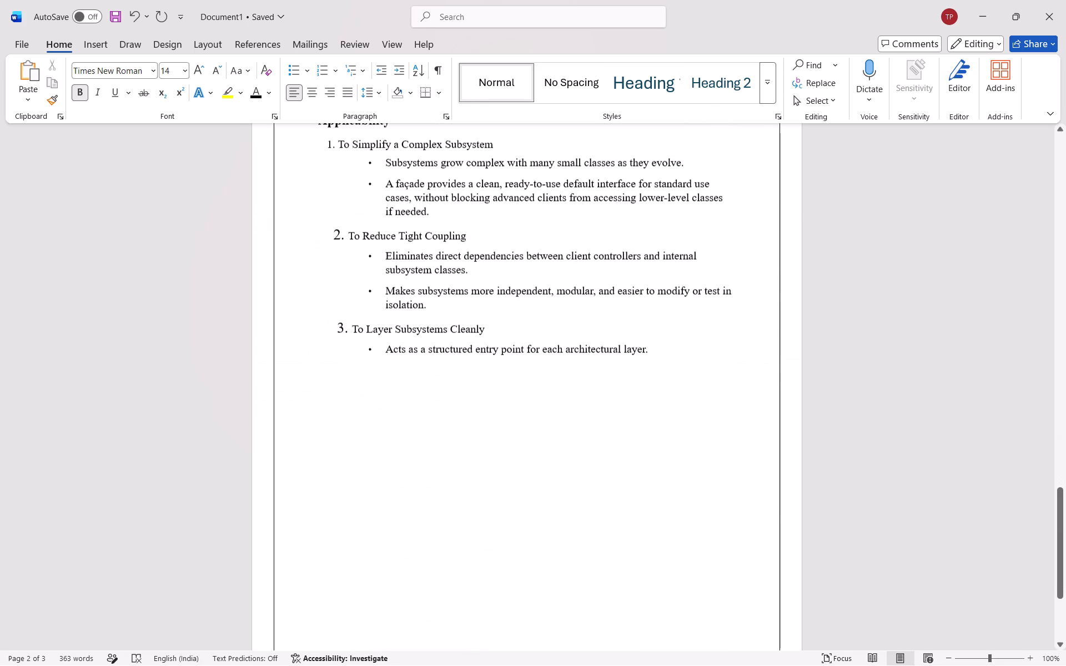
{"action": "key", "text": "alt+Tab"}
{"action": "scroll", "coordinate": [491, 352], "scroll_direction": "down", "scroll_amount": 2}
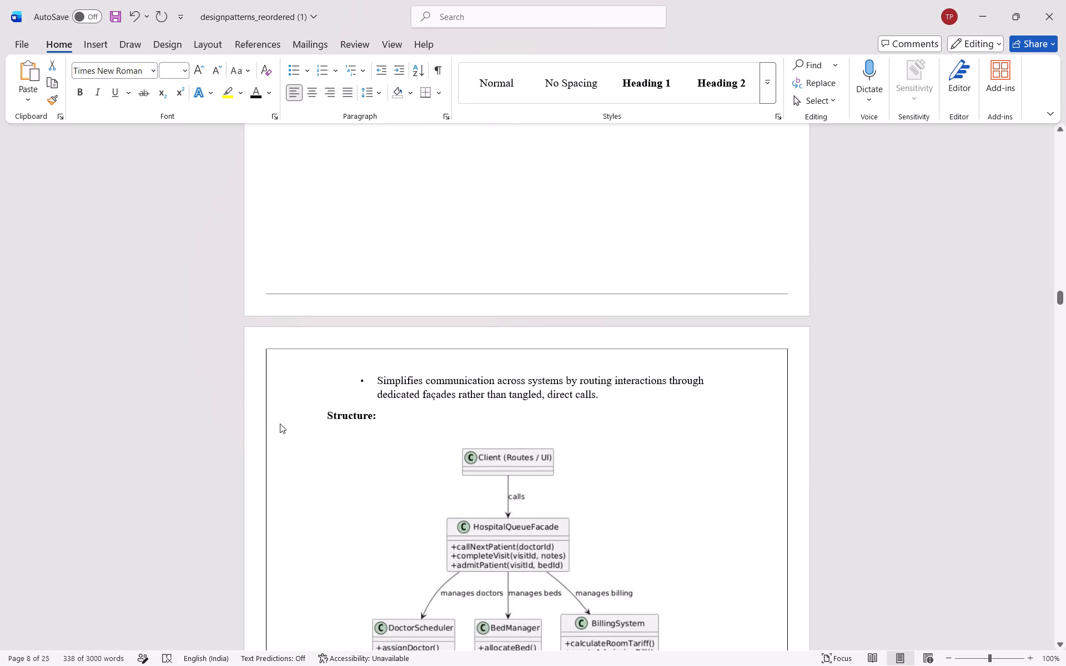
{"action": "left_click", "coordinate": [265, 427]}
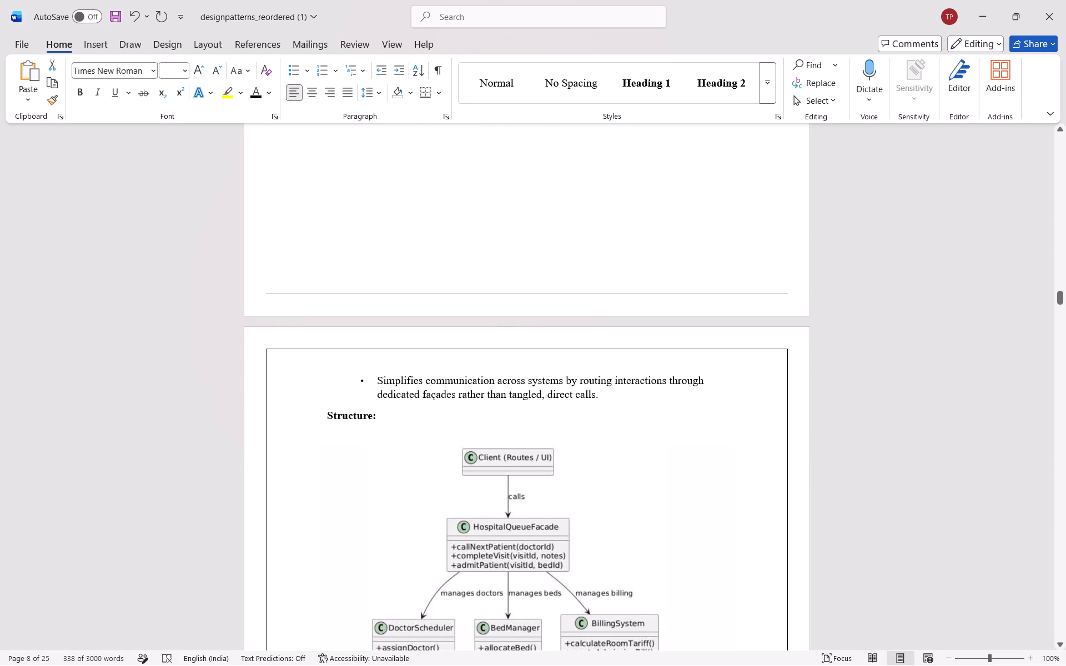
{"action": "left_click", "coordinate": [265, 427]}
{"action": "double_click", "coordinate": [265, 427]}
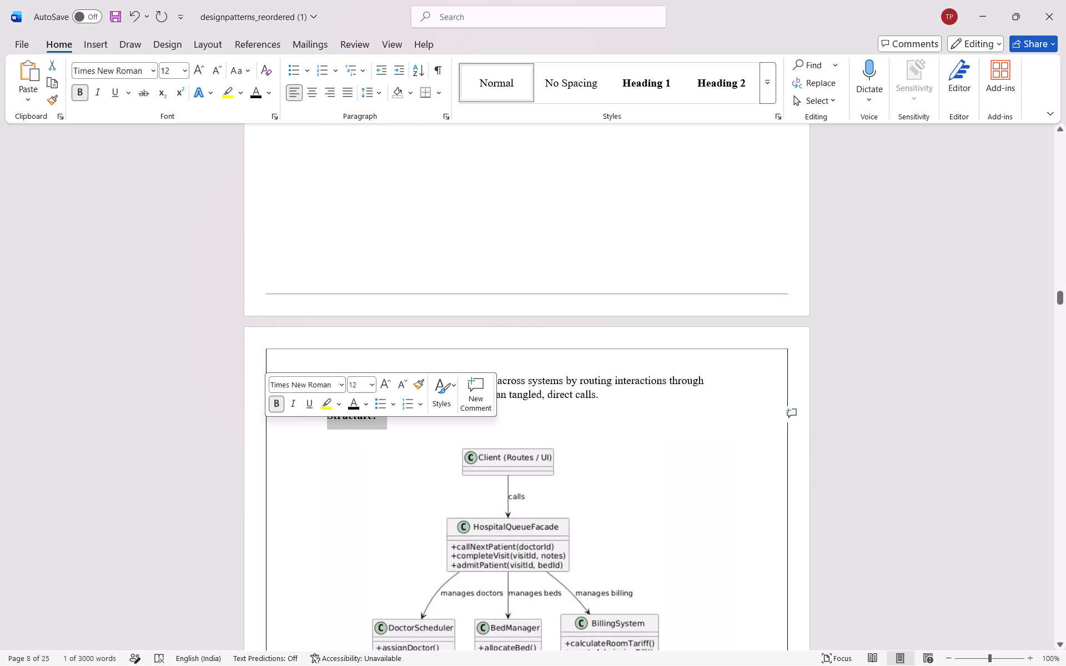
{"action": "left_click", "coordinate": [268, 428]}
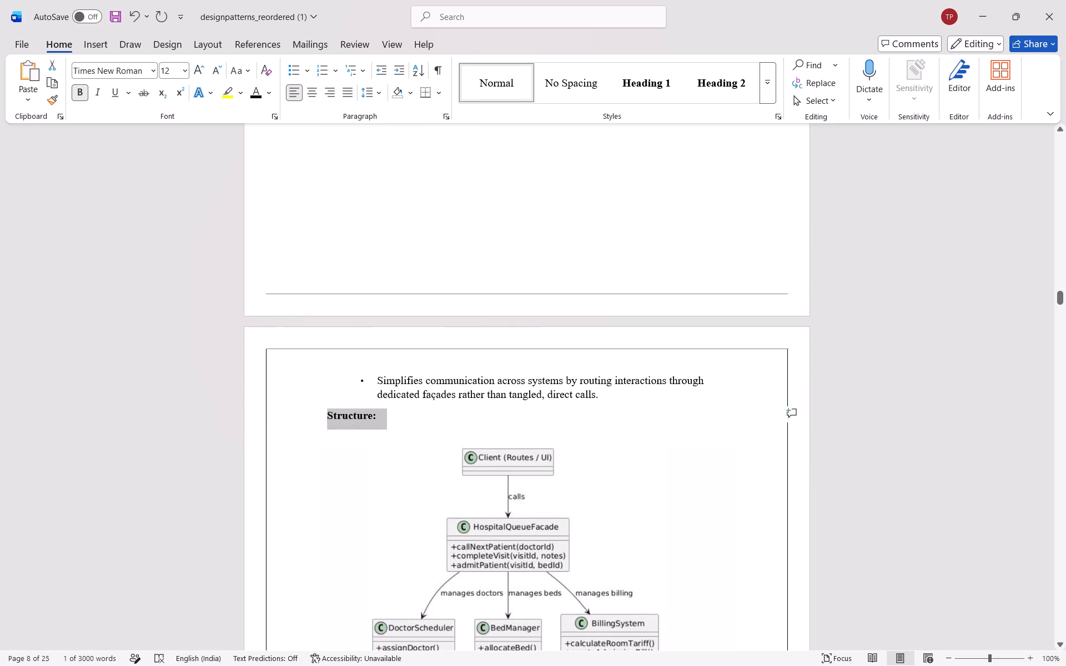
{"action": "left_click", "coordinate": [299, 433]}
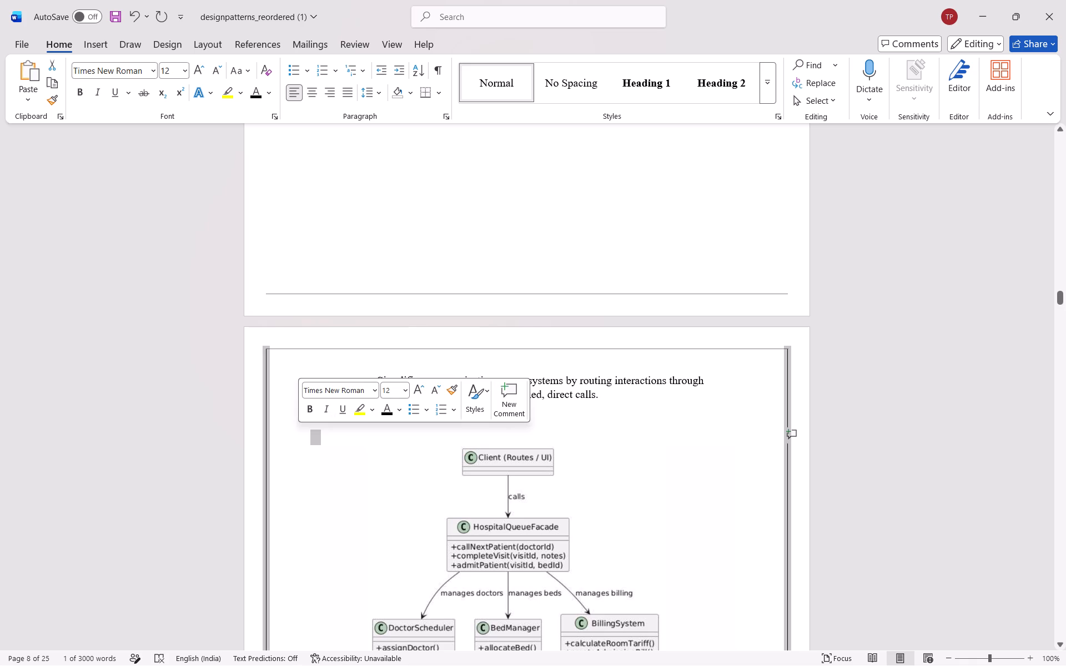
{"action": "key", "text": "Delete"}
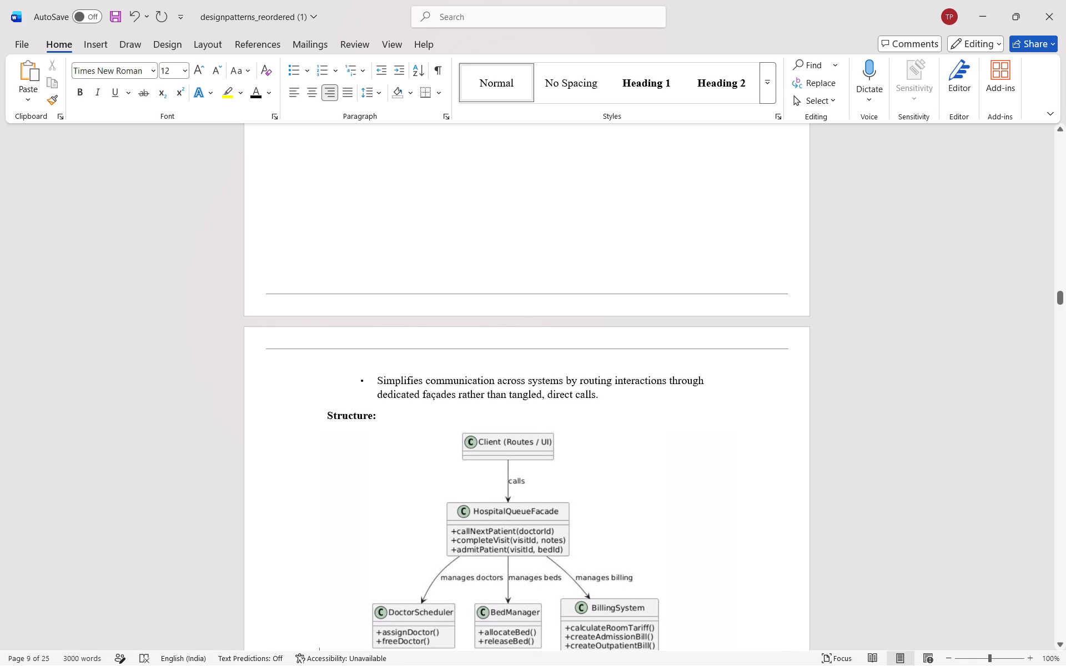
Copy the source from the "Simplifies communication" bullet through Collaborations item 3 and paste it below the last Applicability bullet in Document1.
{"action": "left_click_drag", "start_coordinate": [360, 376], "coordinate": [569, 663]}
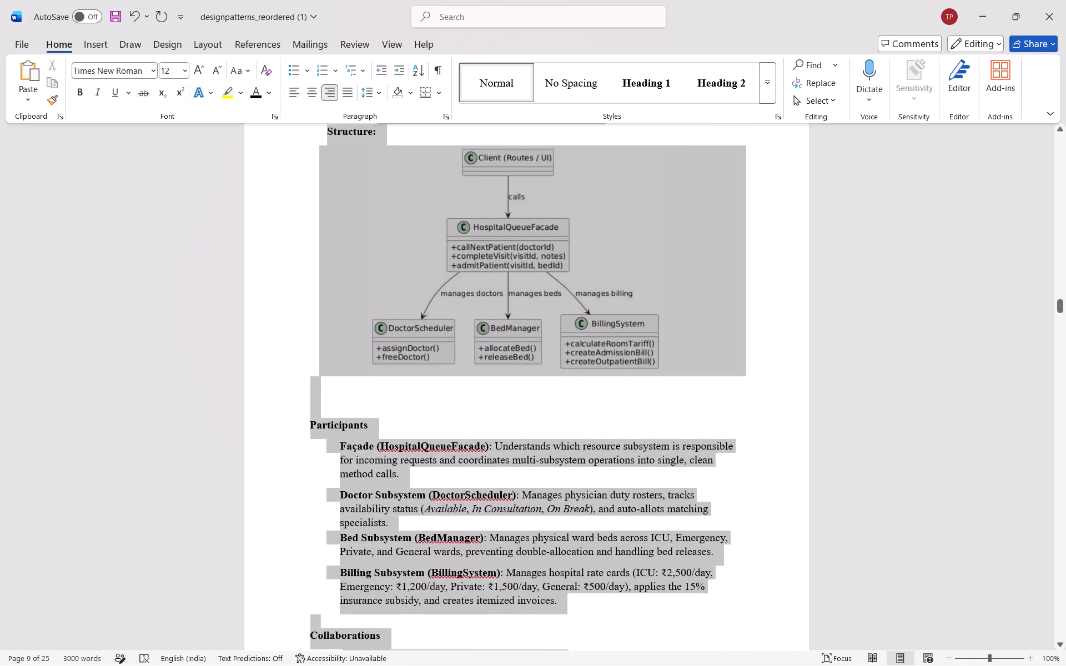
{"action": "left_click_drag", "start_coordinate": [569, 663], "coordinate": [562, 406]}
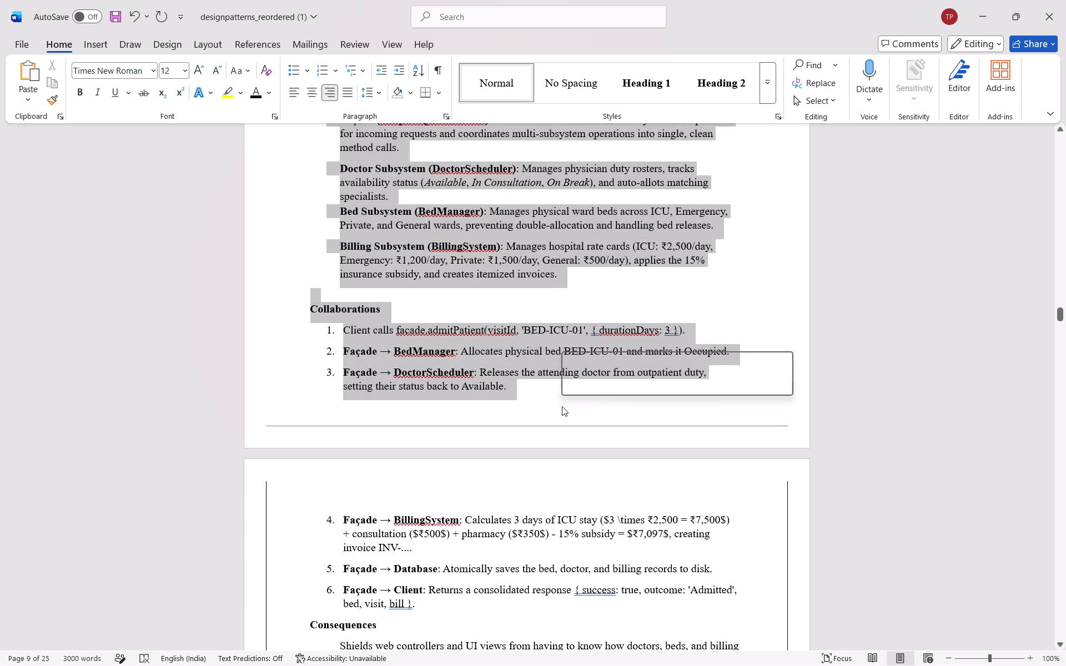
{"action": "key", "text": "ctrl+c"}
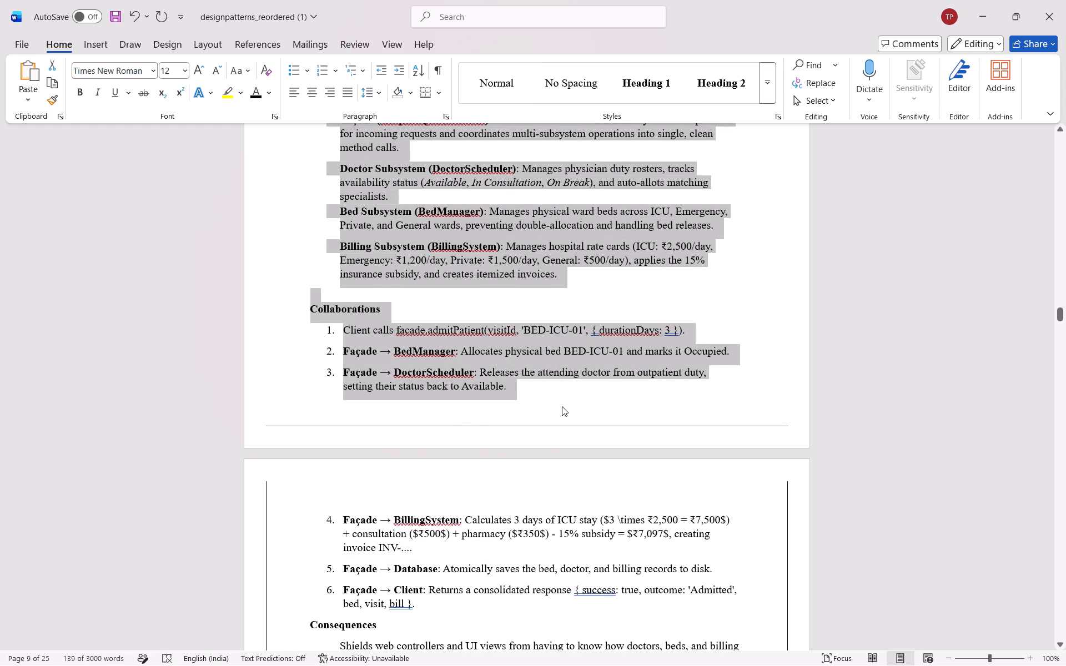
{"action": "key", "text": "alt+Tab"}
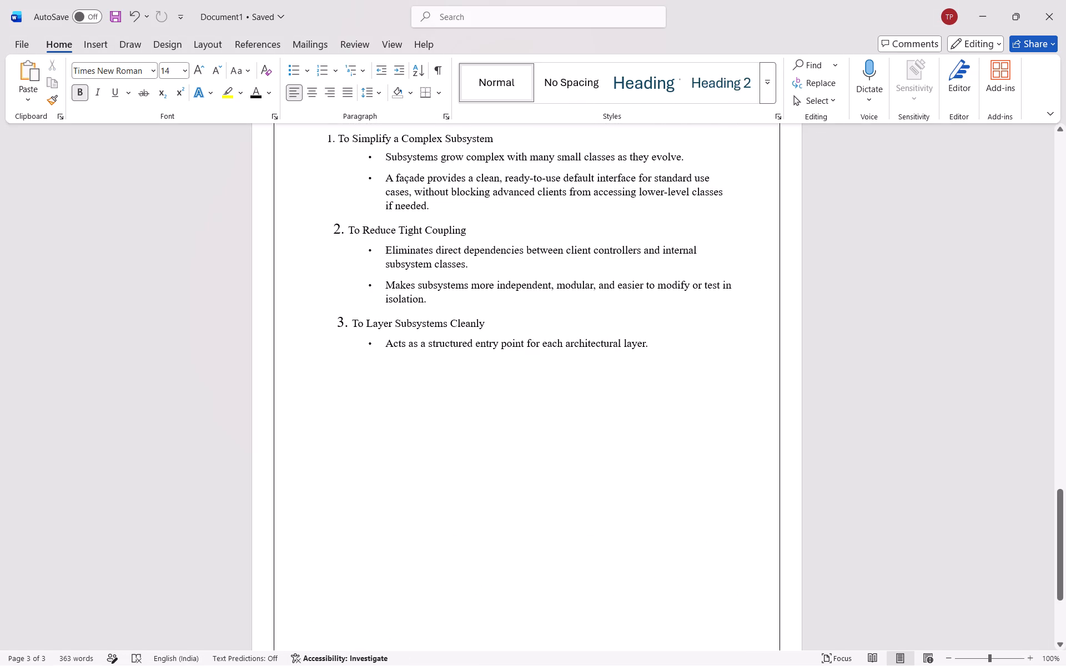
{"action": "left_click", "coordinate": [662, 354]}
{"action": "key", "text": "Return"}
{"action": "key", "text": "BackSpace"}
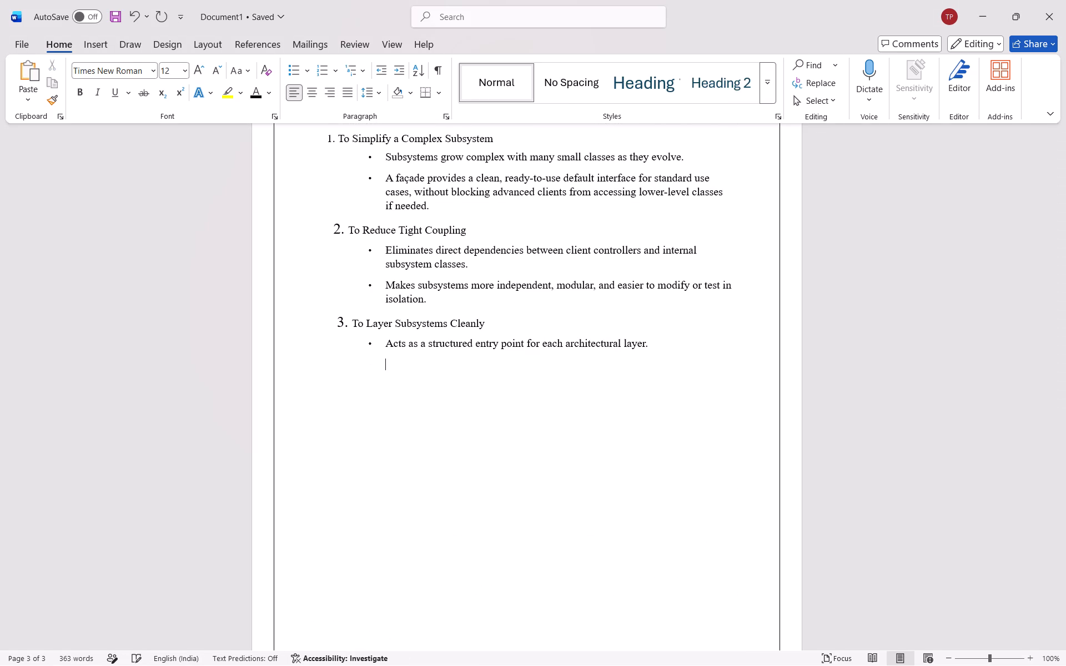
{"action": "key", "text": "BackSpace"}
{"action": "key", "text": "BackSpace"}
{"action": "key", "text": "Tab"}
{"action": "key", "text": "ctrl+v"}
Enlarge the pasted Structure heading to 14 pt.
{"action": "scroll", "coordinate": [662, 354], "scroll_direction": "up", "scroll_amount": 6}
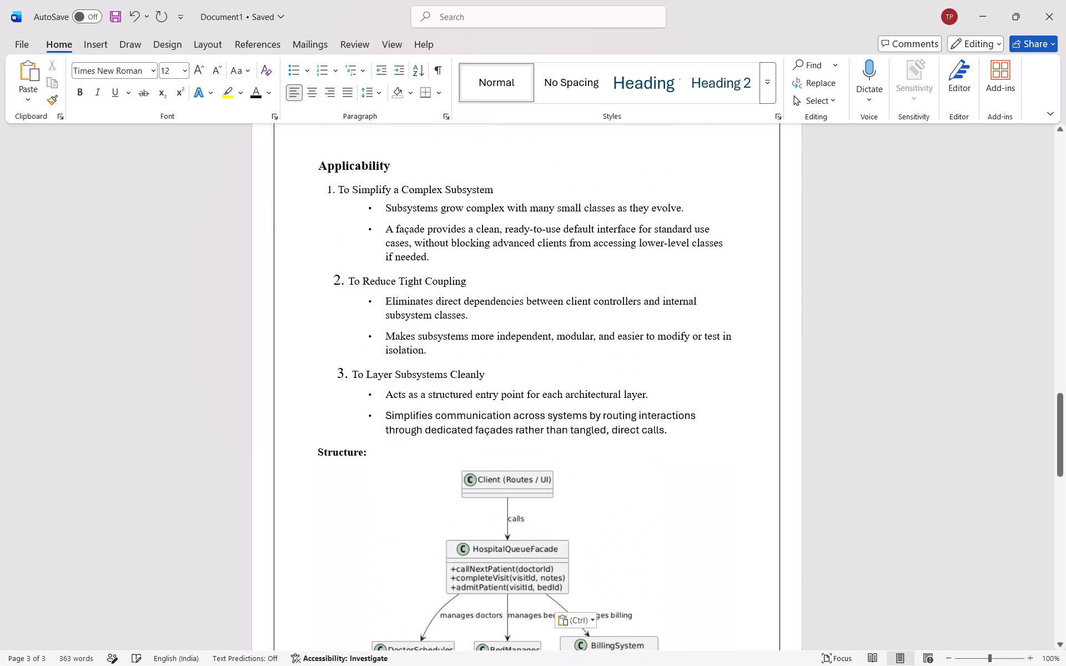
{"action": "scroll", "coordinate": [555, 304], "scroll_direction": "down", "scroll_amount": 1}
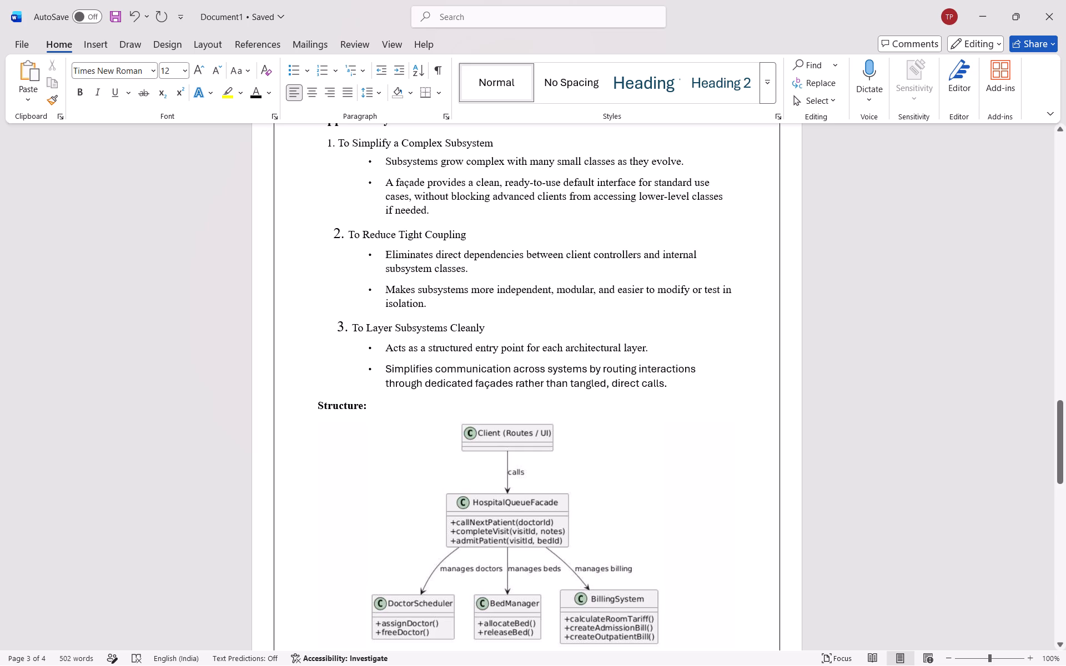
{"action": "left_click_drag", "start_coordinate": [378, 406], "coordinate": [305, 407]}
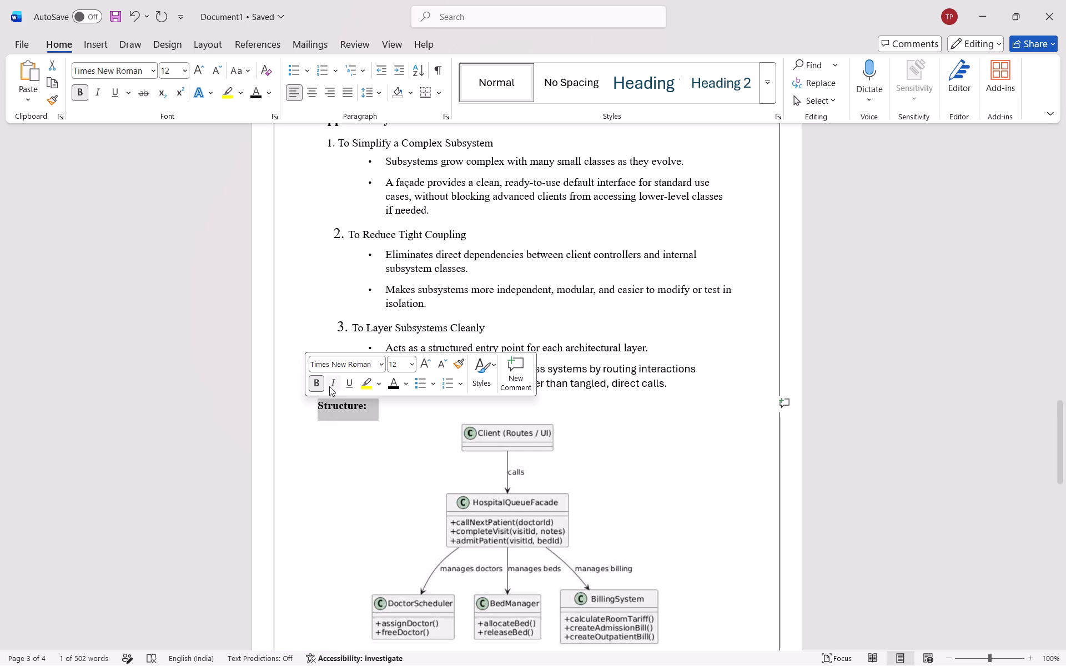
{"action": "left_click", "coordinate": [425, 368]}
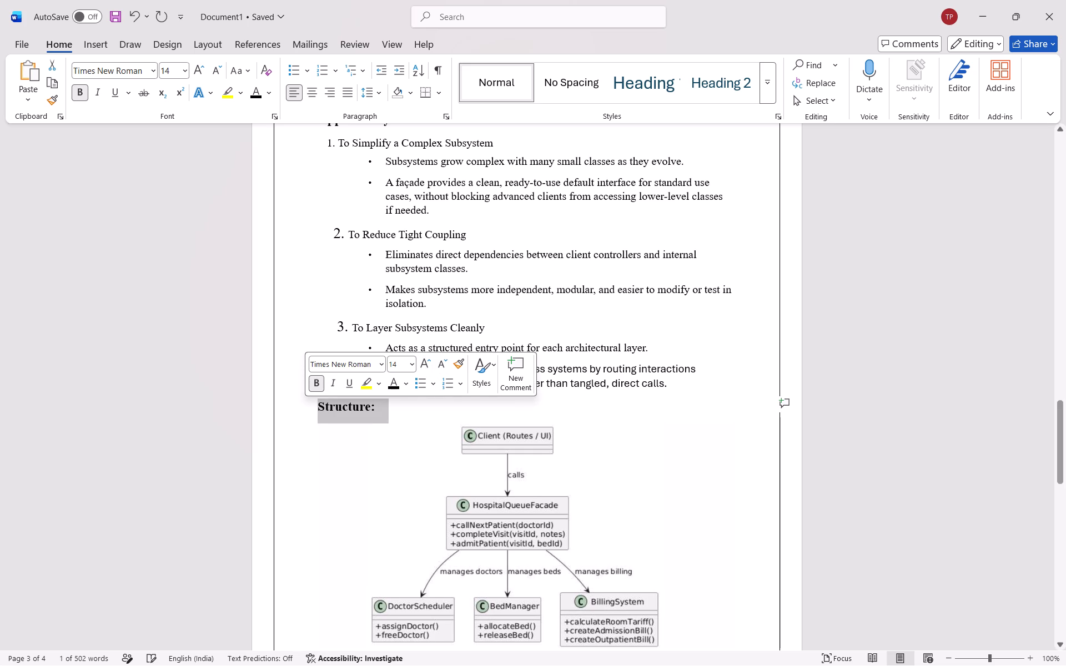
Set the font colour of the pasted text from the Participants heading through the end of Collaborations to black.
{"action": "scroll", "coordinate": [567, 437], "scroll_direction": "down", "scroll_amount": 5}
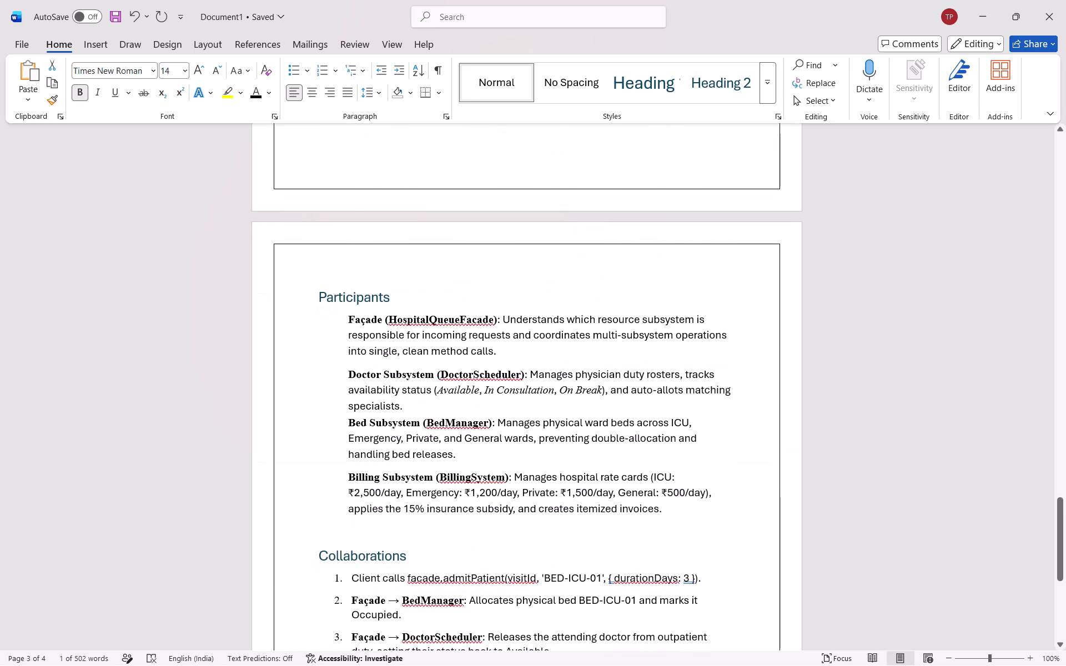
{"action": "scroll", "coordinate": [393, 332], "scroll_direction": "down", "scroll_amount": 2}
{"action": "scroll", "coordinate": [392, 326], "scroll_direction": "up", "scroll_amount": 2}
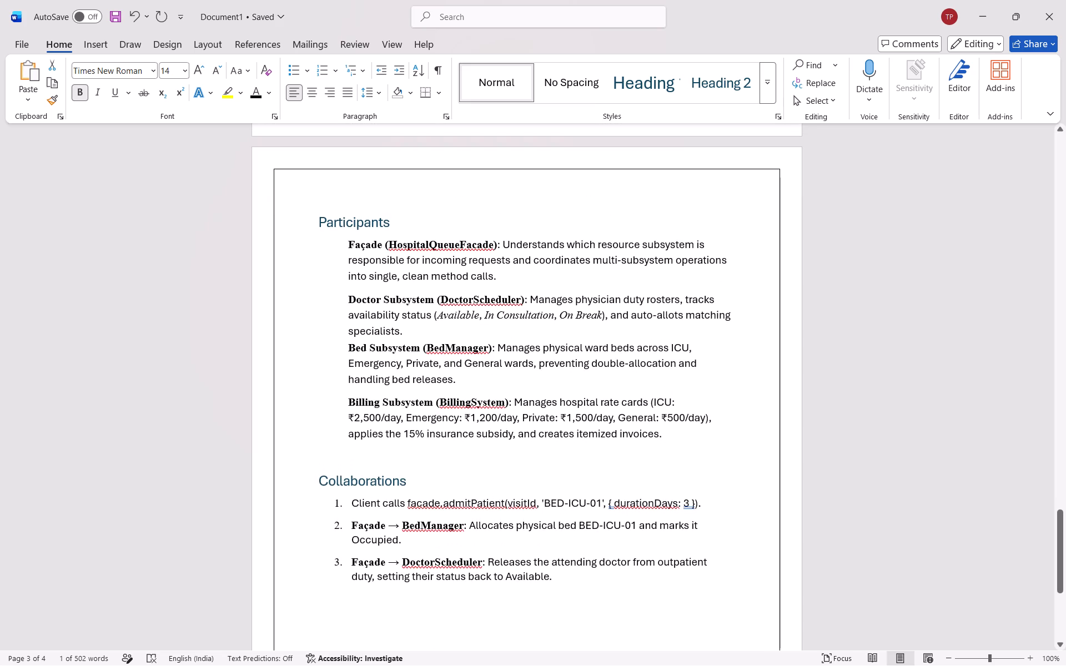
{"action": "left_click_drag", "start_coordinate": [317, 214], "coordinate": [686, 642]}
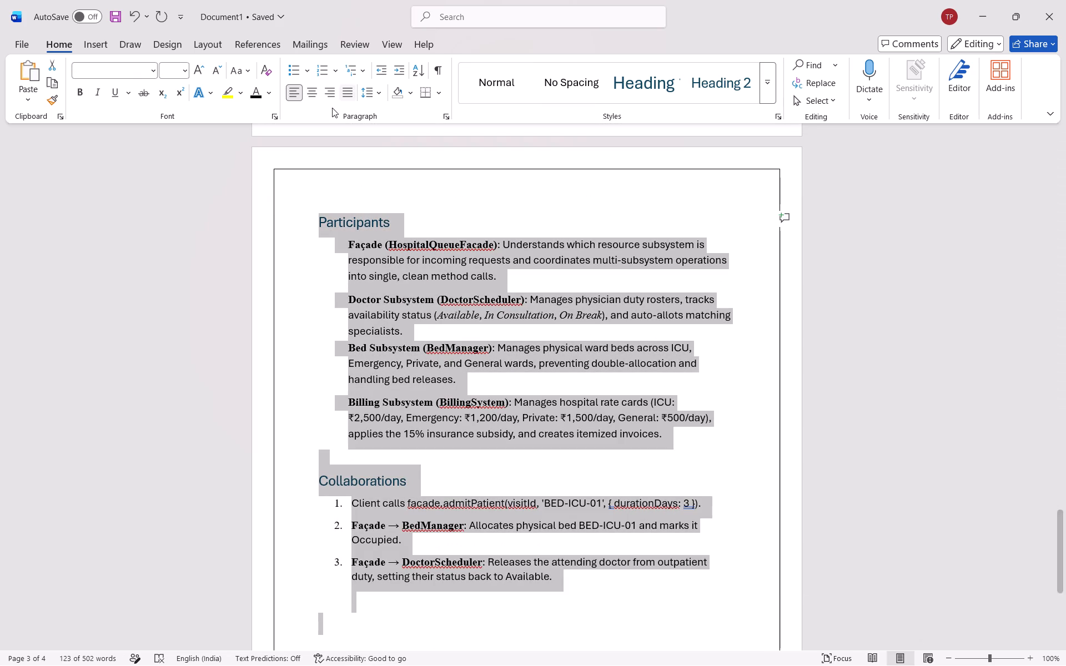
{"action": "left_click", "coordinate": [251, 93]}
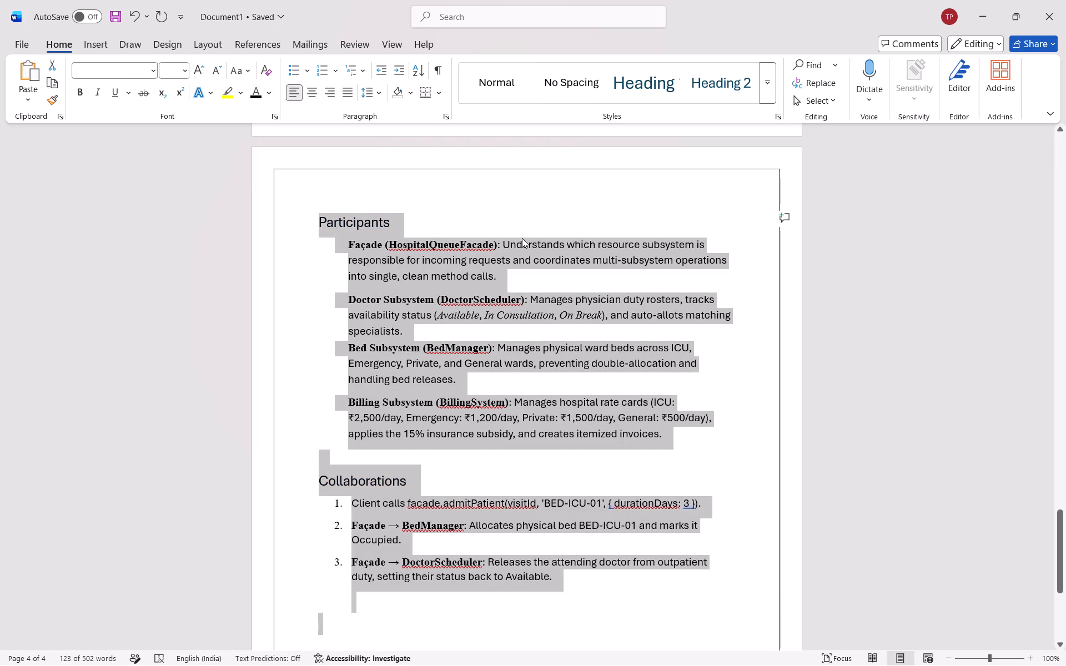
Format the Participants and Collaborations headings as bold 14 pt text.
{"action": "left_click", "coordinate": [522, 238]}
{"action": "left_click_drag", "start_coordinate": [390, 222], "coordinate": [316, 215]}
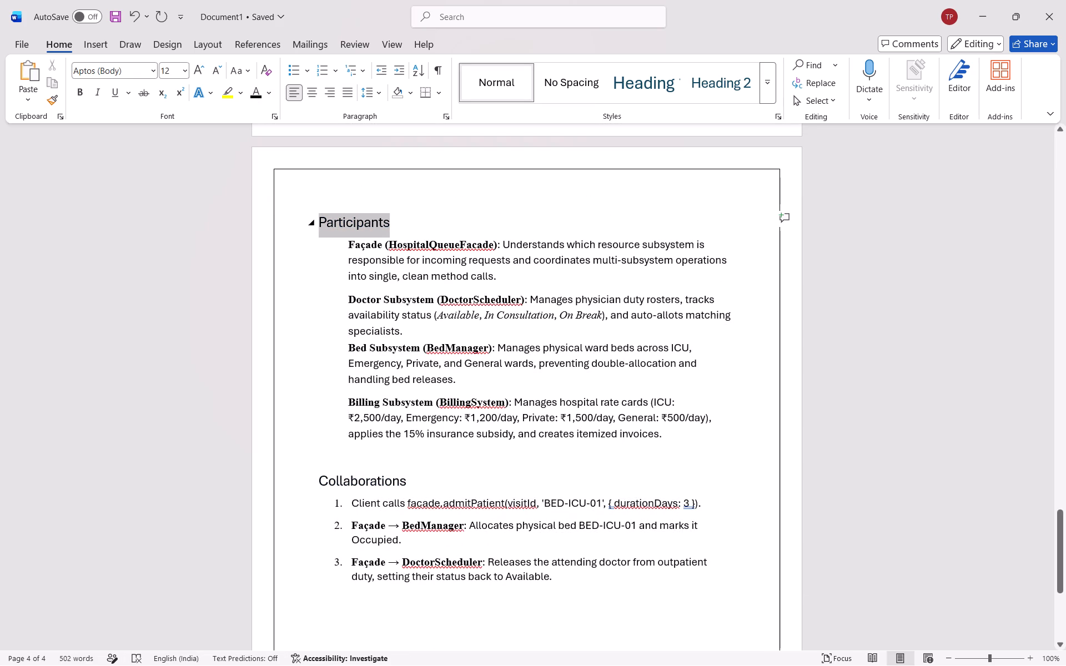
{"action": "left_click_drag", "start_coordinate": [316, 215], "coordinate": [314, 215]}
{"action": "left_click", "coordinate": [215, 67]}
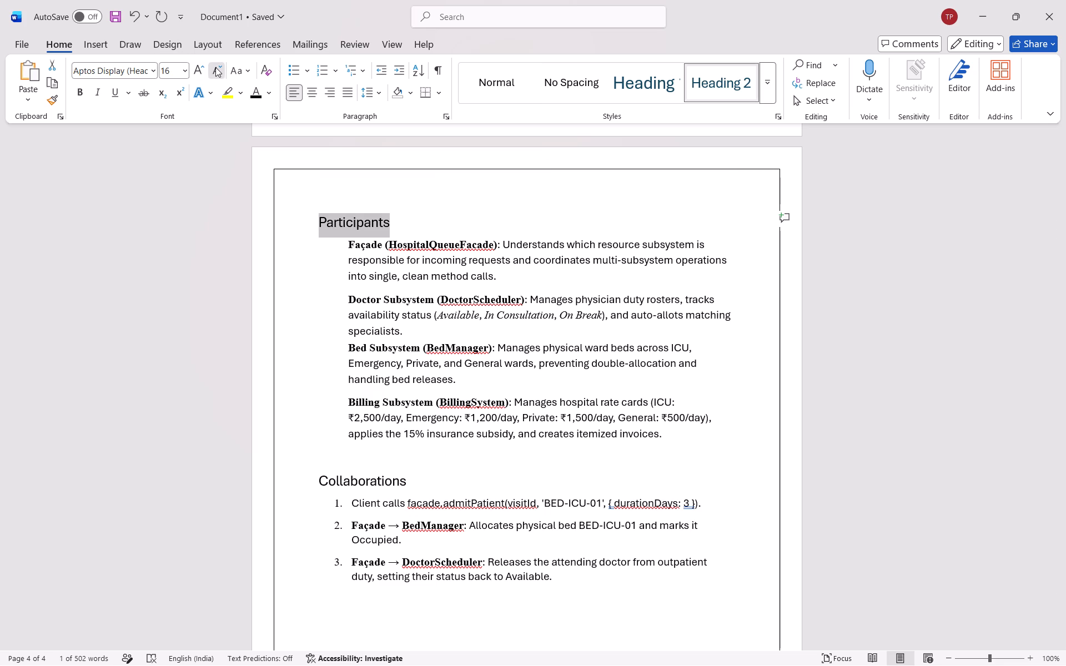
{"action": "key", "text": "ctrl+b"}
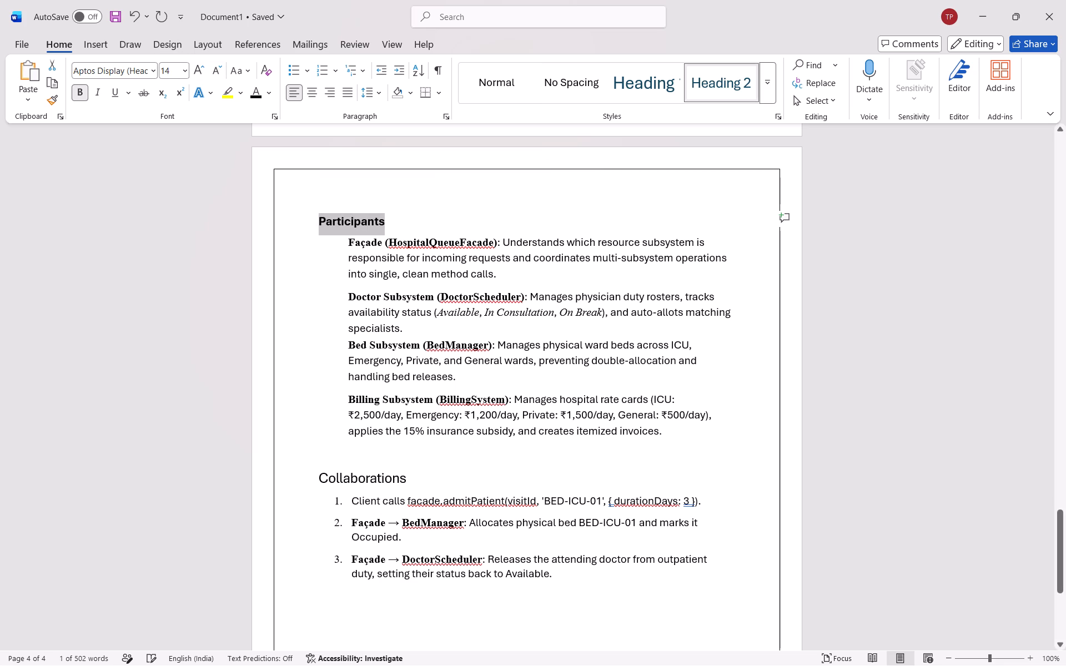
{"action": "left_click_drag", "start_coordinate": [416, 483], "coordinate": [331, 477]}
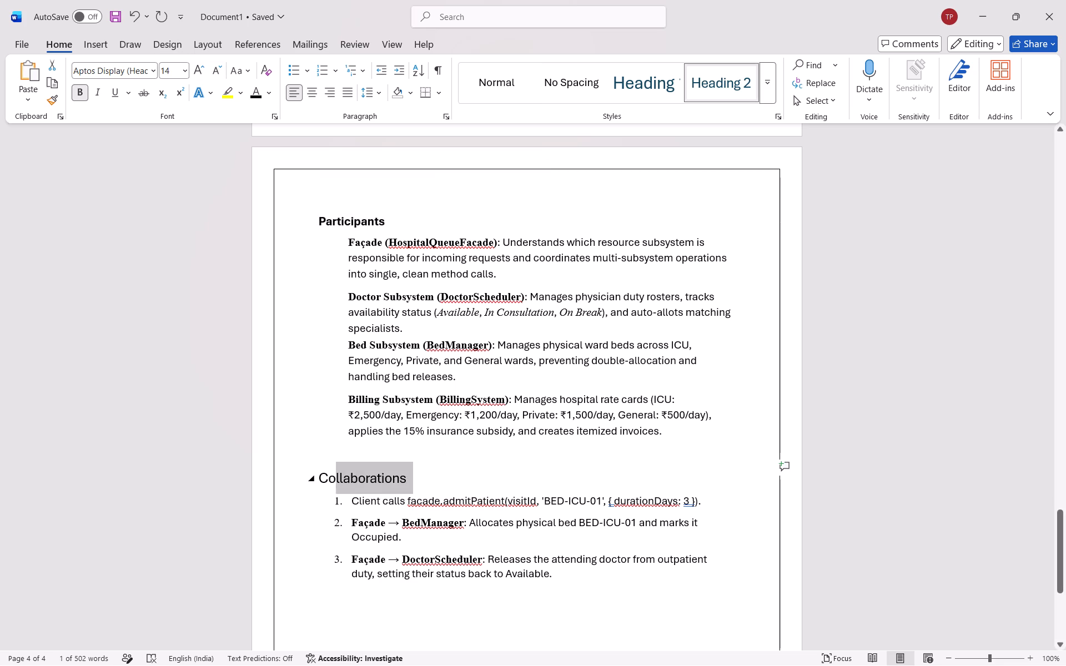
{"action": "left_click_drag", "start_coordinate": [331, 477], "coordinate": [302, 482]}
{"action": "key", "text": "ctrl+b"}
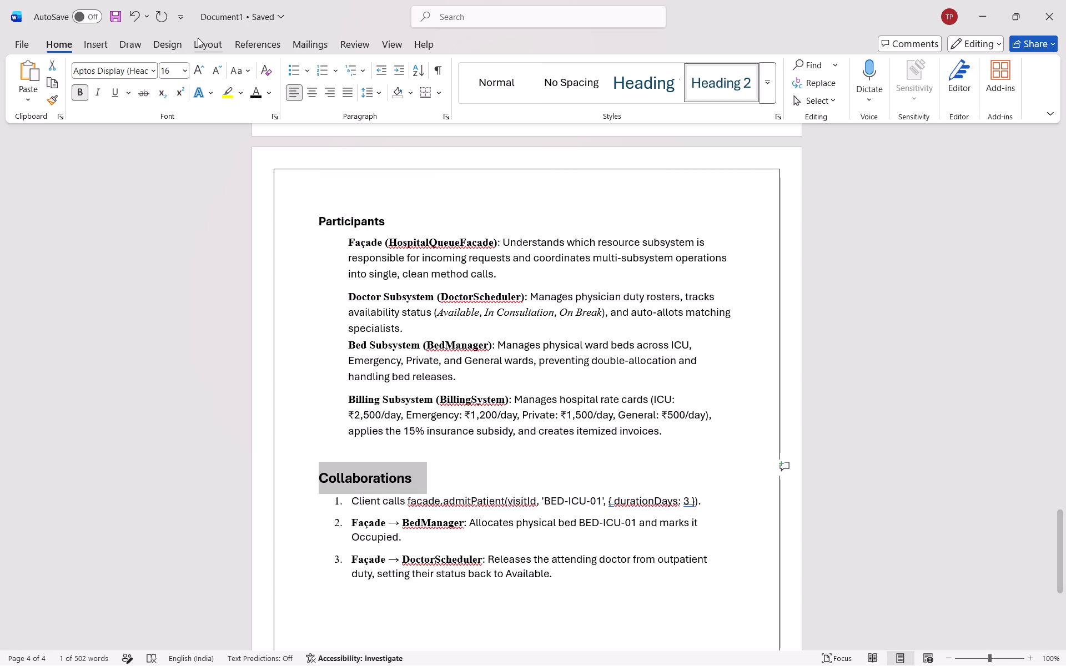
{"action": "left_click", "coordinate": [218, 78]}
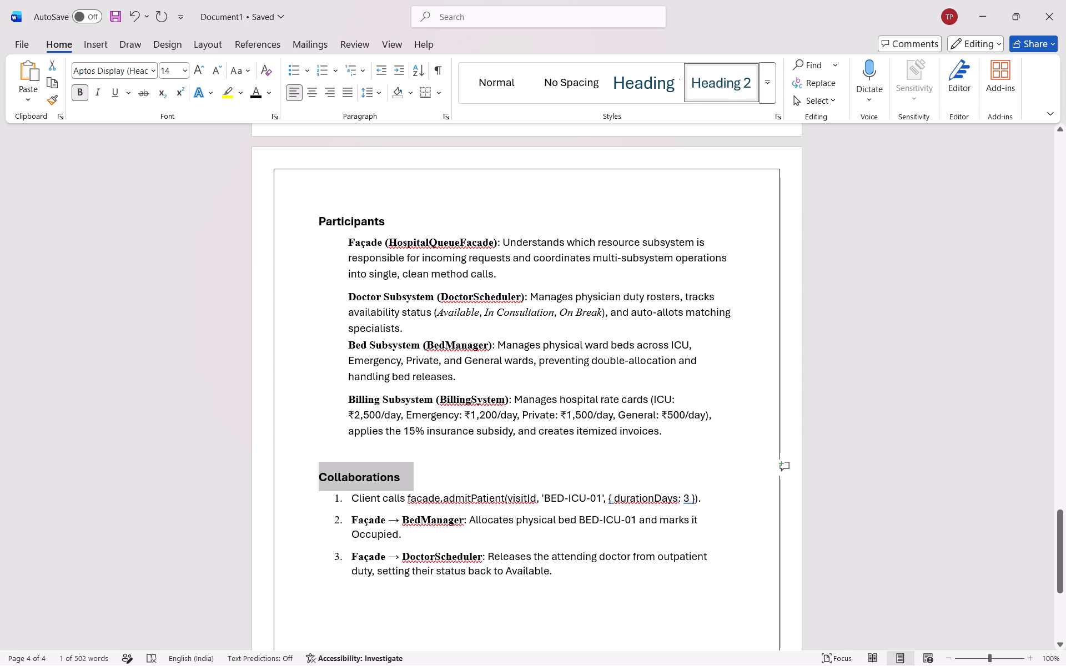
Delete the blank line between the Billing Subsystem paragraph and the Collaborations heading.
{"action": "left_click", "coordinate": [318, 446]}
{"action": "key", "text": "Down"}
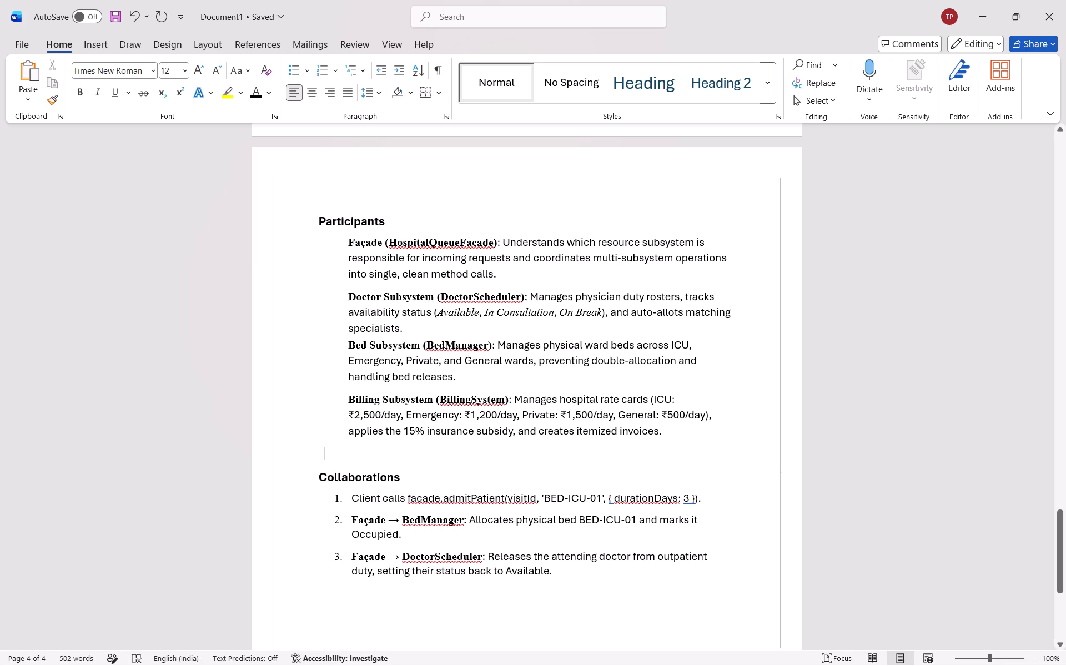
{"action": "key", "text": "BackSpace"}
{"action": "key", "text": "BackSpace"}
{"action": "key", "text": "BackSpace"}
{"action": "key", "text": "BackSpace"}
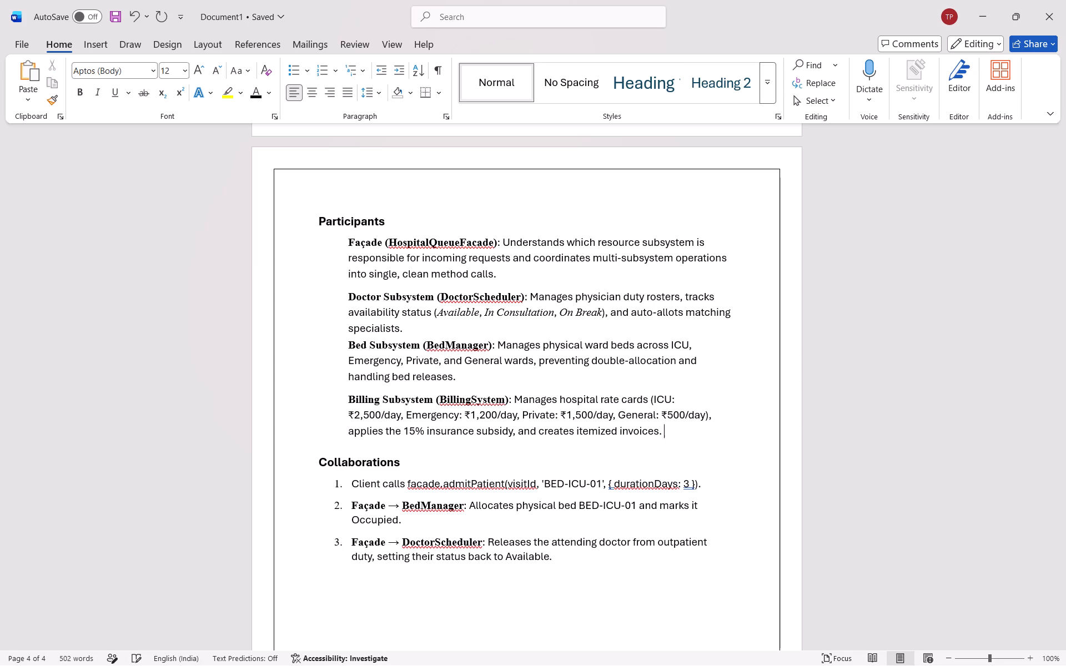
Switch to designpatterns_reordered (1) and delete both vertical border lines on the page that starts with Collaborations item 4.
{"action": "key", "text": "alt+Tab"}
{"action": "scroll", "coordinate": [398, 450], "scroll_direction": "down", "scroll_amount": 2}
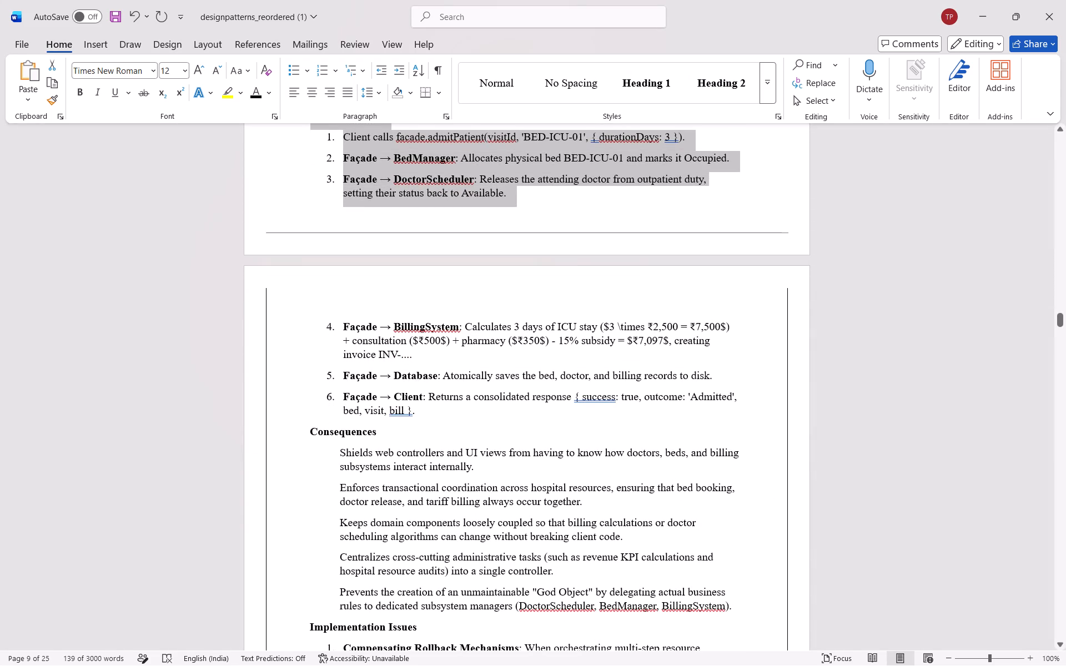
{"action": "left_click", "coordinate": [266, 453]}
{"action": "key", "text": "Delete"}
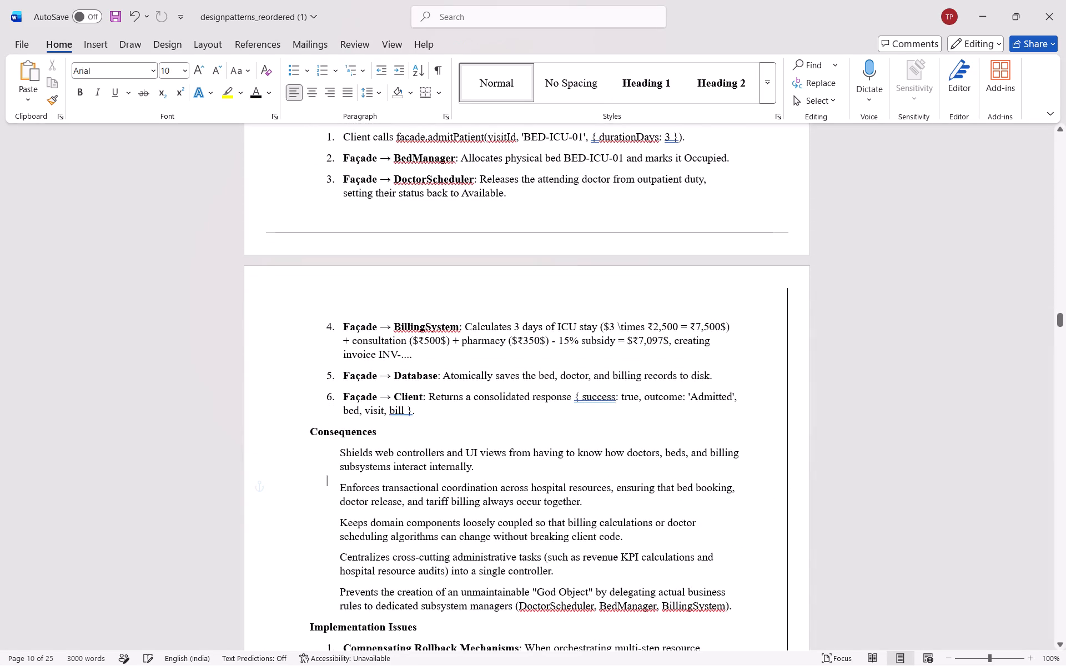
{"action": "left_click", "coordinate": [787, 391]}
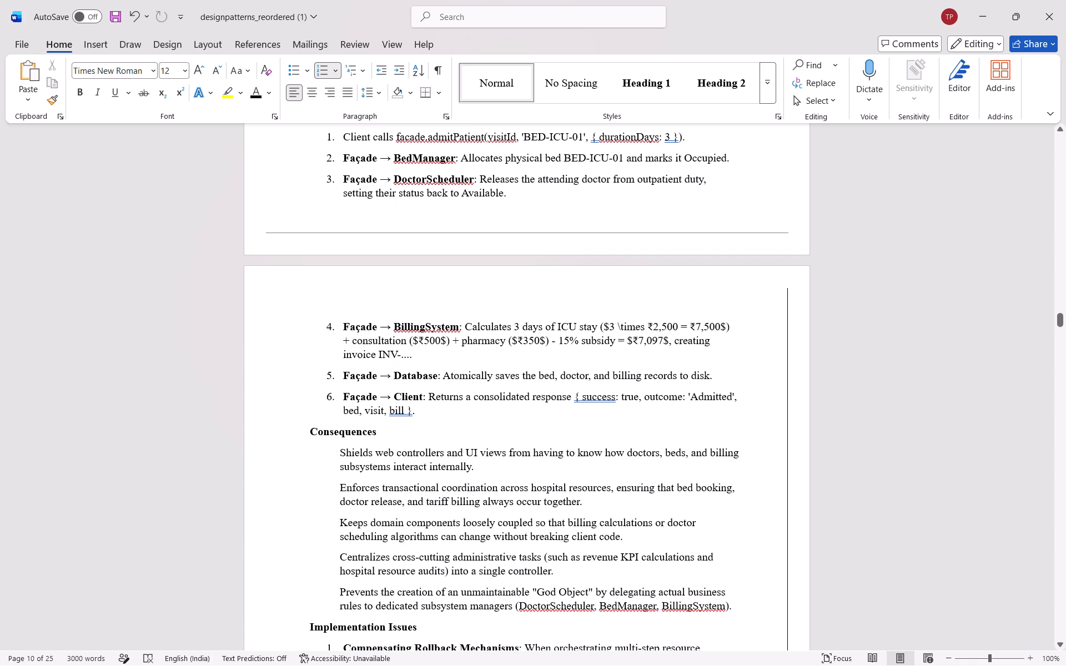
{"action": "left_click", "coordinate": [787, 388]}
{"action": "left_click", "coordinate": [801, 421]}
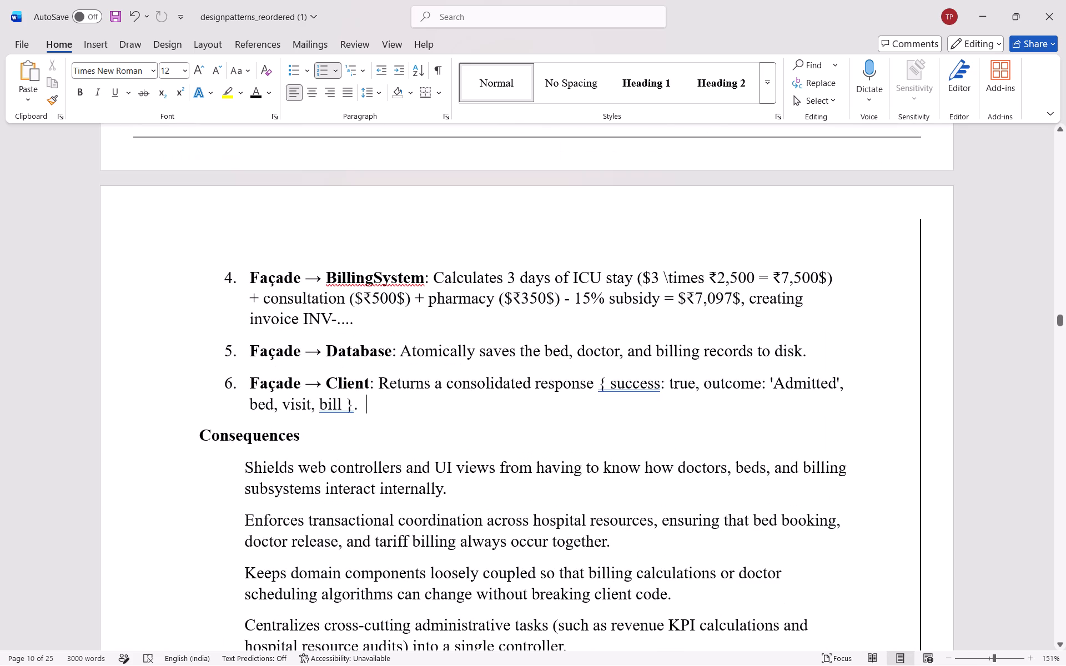
{"action": "left_click", "coordinate": [913, 384]}
{"action": "left_click", "coordinate": [922, 360]}
{"action": "left_click", "coordinate": [923, 247]}
{"action": "scroll", "coordinate": [835, 296], "scroll_direction": "down", "scroll_amount": 1}
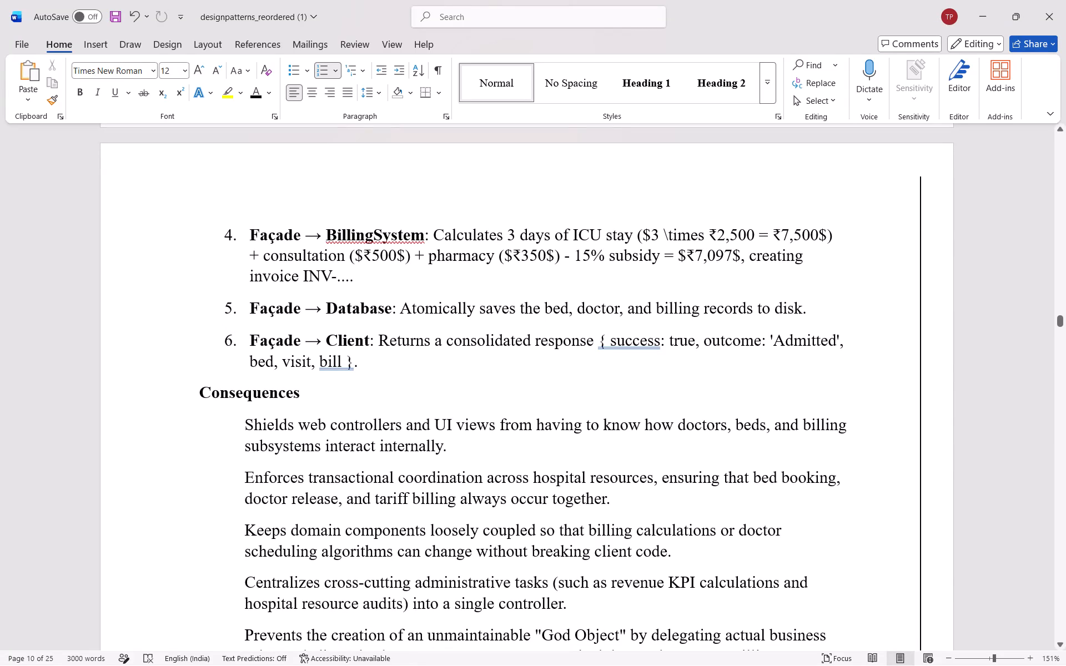
{"action": "left_click_drag", "start_coordinate": [216, 224], "coordinate": [494, 435]}
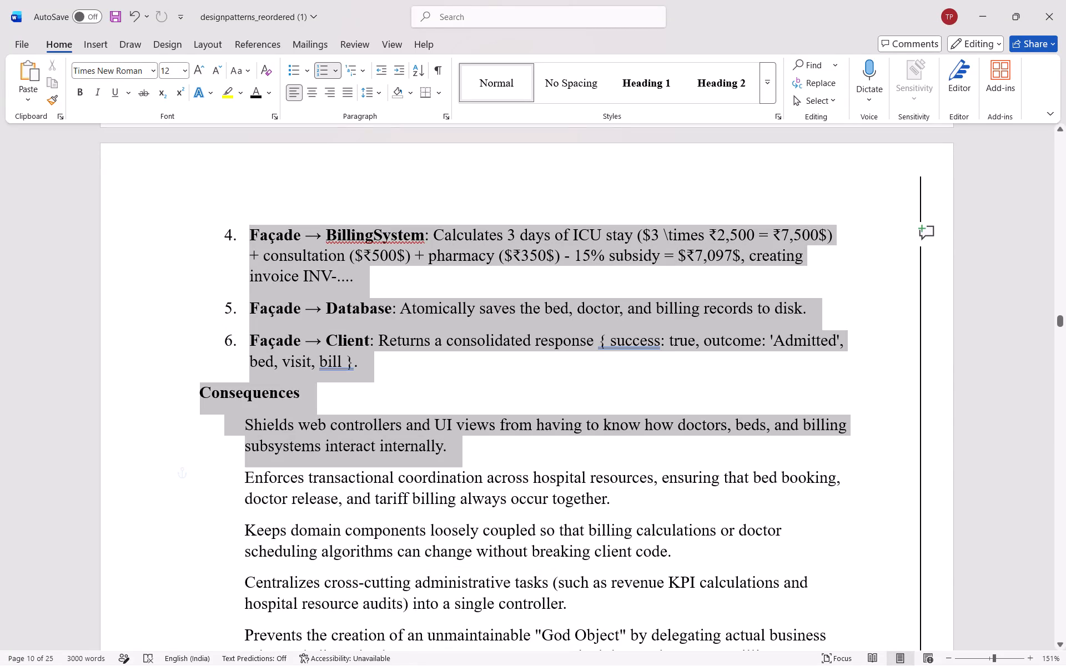
{"action": "left_click_drag", "start_coordinate": [494, 435], "coordinate": [523, 546]}
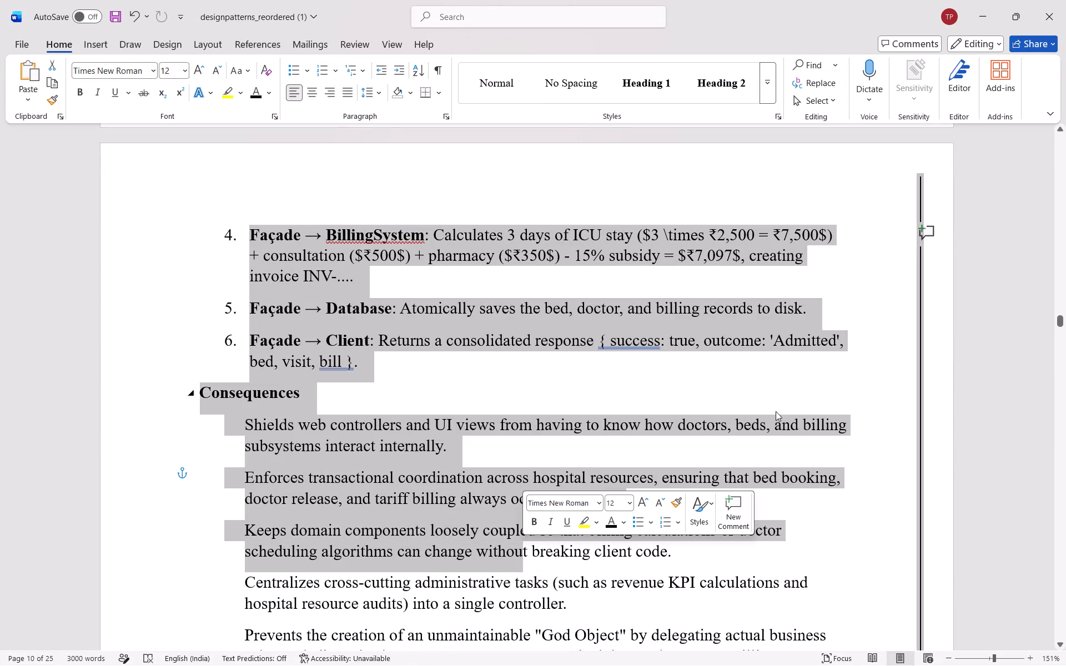
{"action": "left_click", "coordinate": [921, 342]}
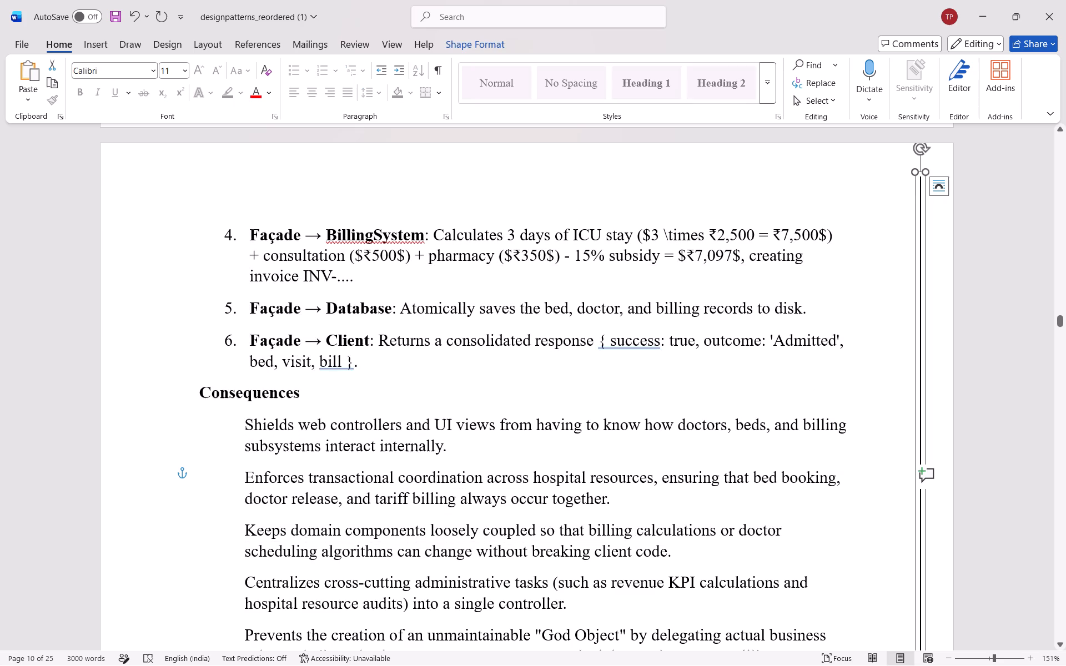
{"action": "key", "text": "Delete"}
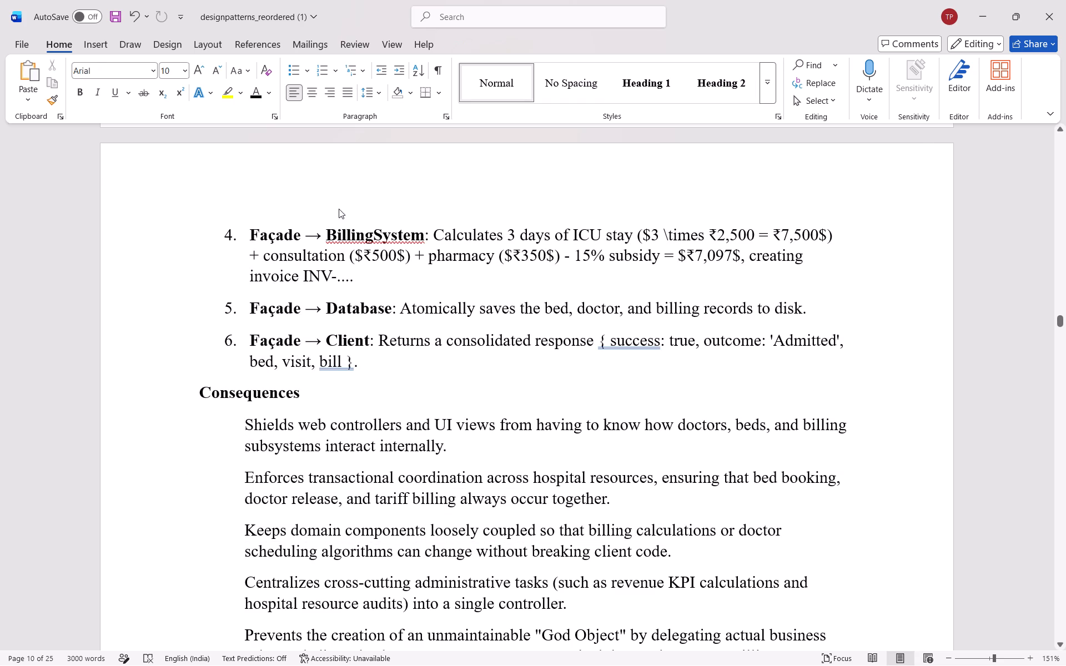
Copy the source from Collaborations item 4 through Implementation Issues item 3 and paste it below Collaborations item 3 in Document1.
{"action": "left_click_drag", "start_coordinate": [224, 229], "coordinate": [377, 665]}
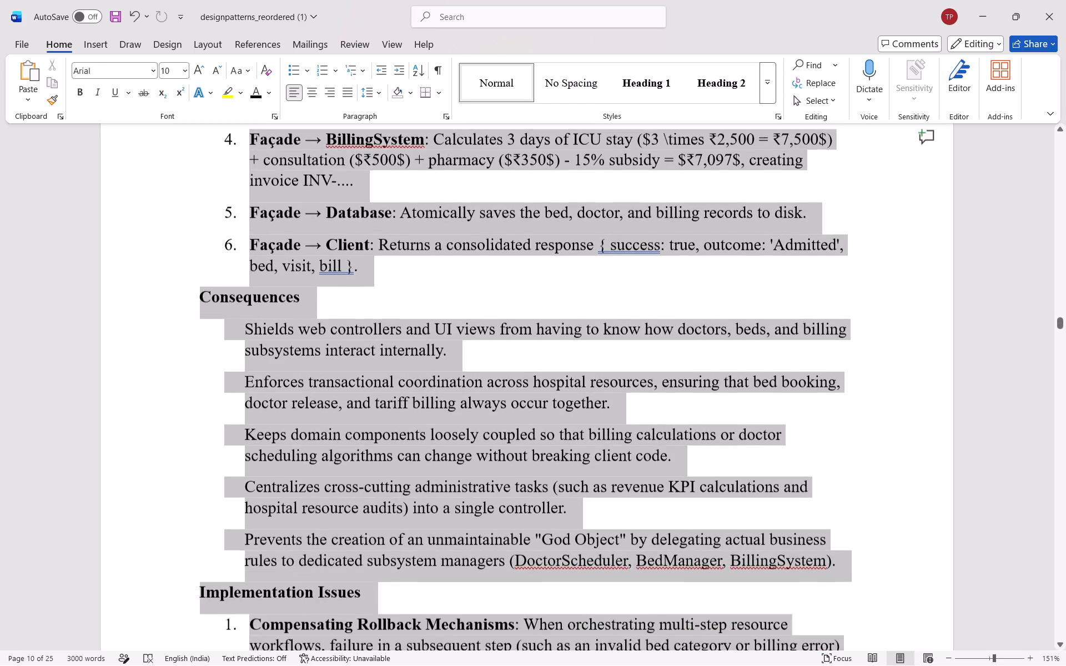
{"action": "left_click_drag", "start_coordinate": [377, 665], "coordinate": [378, 665]}
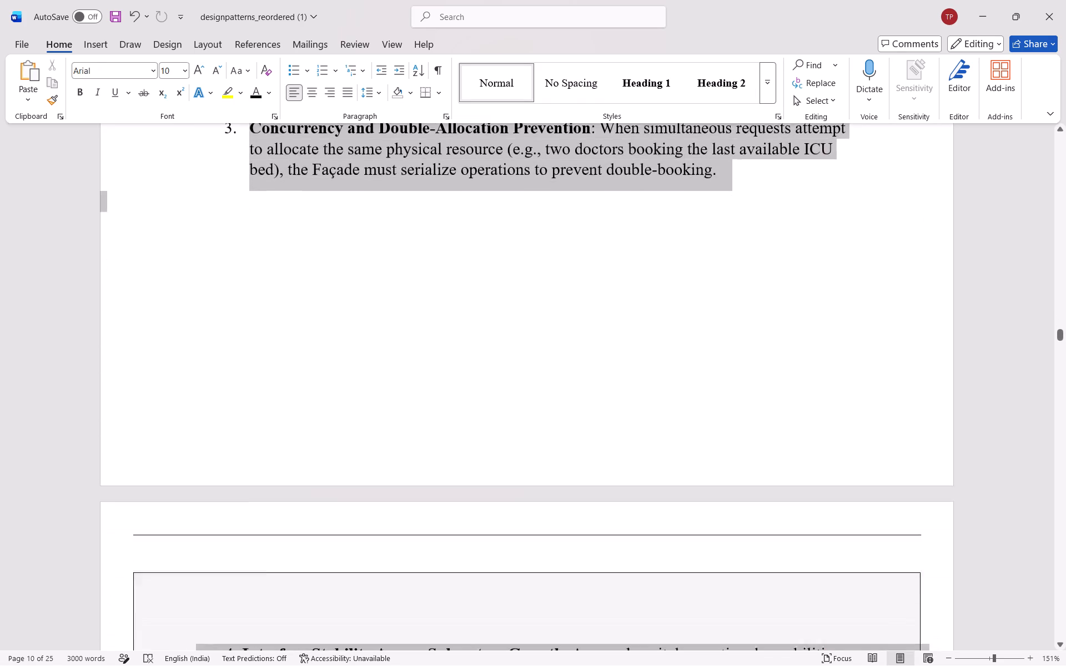
{"action": "left_click_drag", "start_coordinate": [378, 665], "coordinate": [718, 255]}
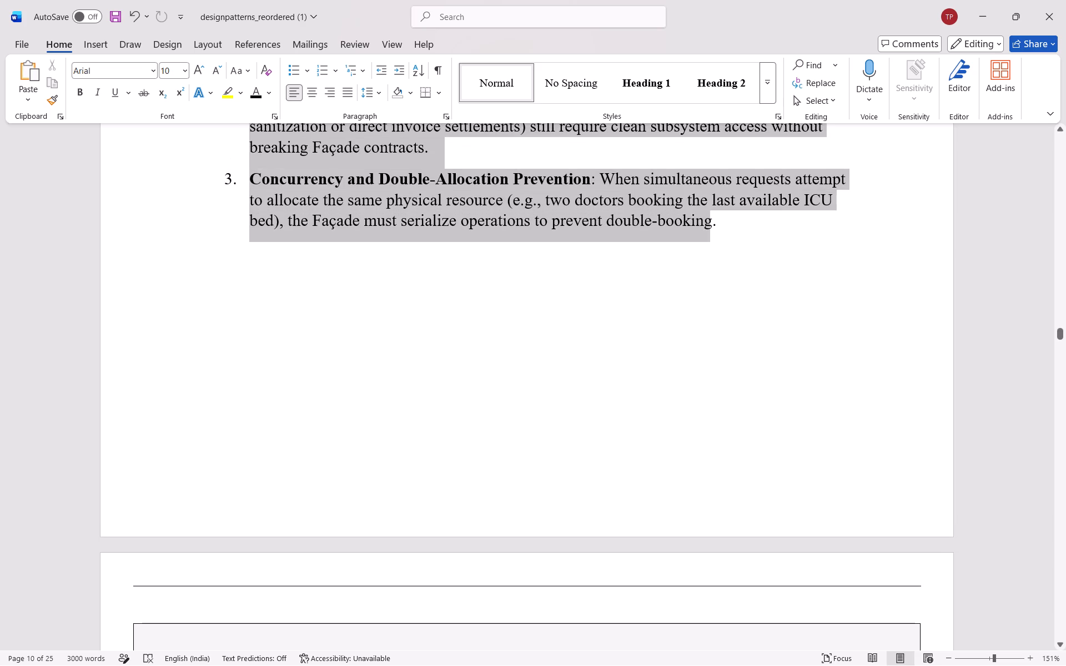
{"action": "left_click_drag", "start_coordinate": [718, 255], "coordinate": [723, 255]}
{"action": "key", "text": "ctrl+c"}
{"action": "key", "text": "ctrl+c"}
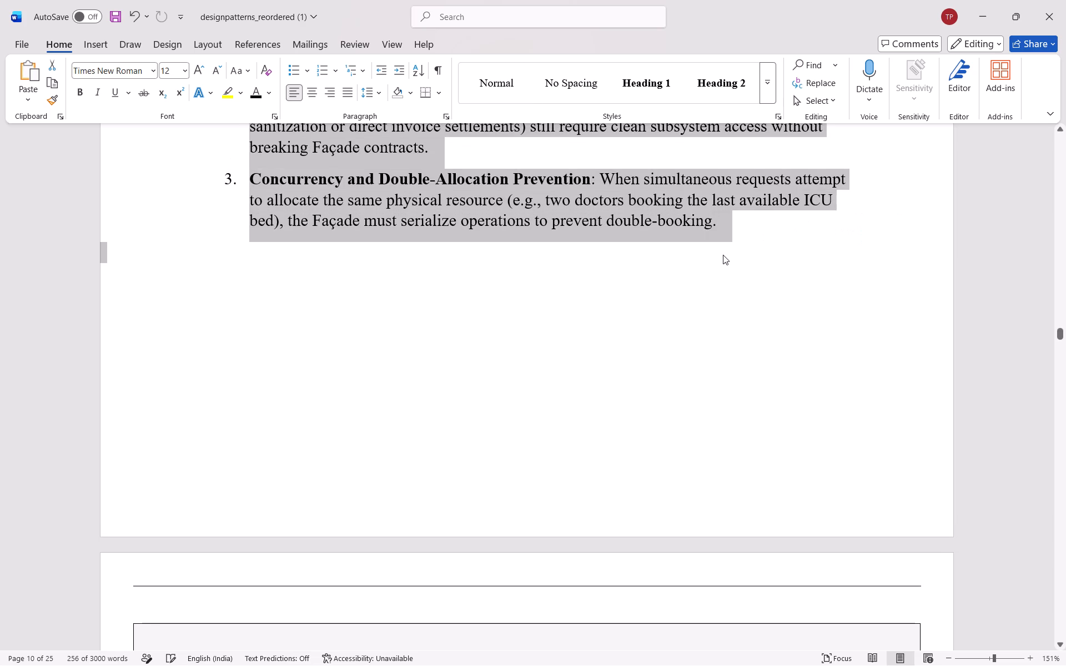
{"action": "key", "text": "alt+Tab"}
{"action": "scroll", "coordinate": [538, 450], "scroll_direction": "down", "scroll_amount": 1}
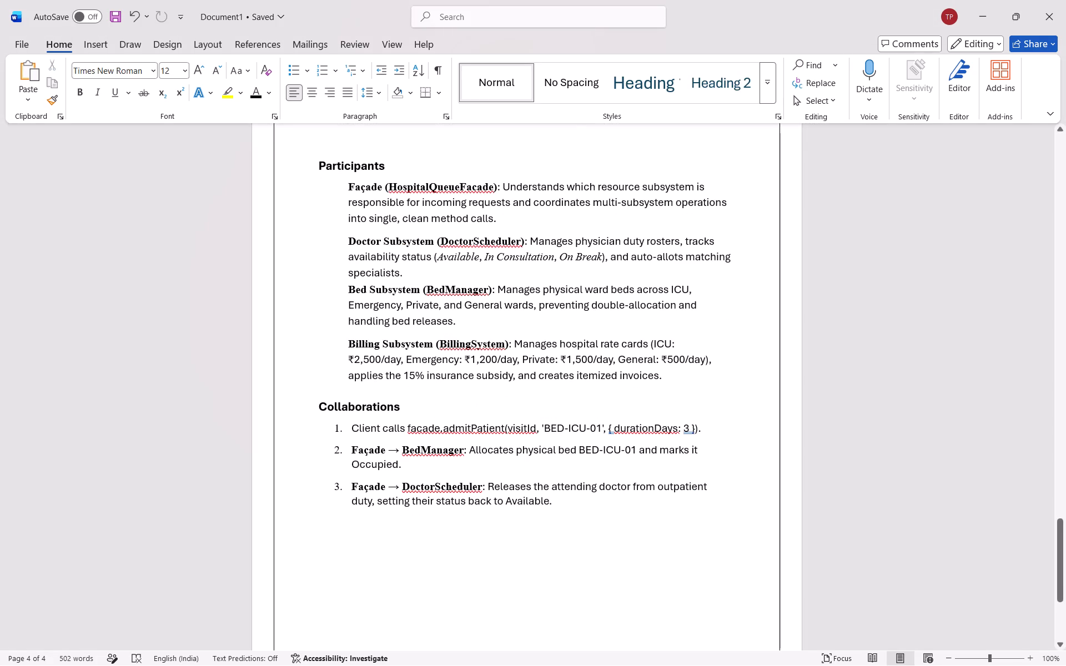
{"action": "left_click", "coordinate": [569, 499]}
{"action": "key", "text": "Return"}
{"action": "key", "text": "ctrl+v"}
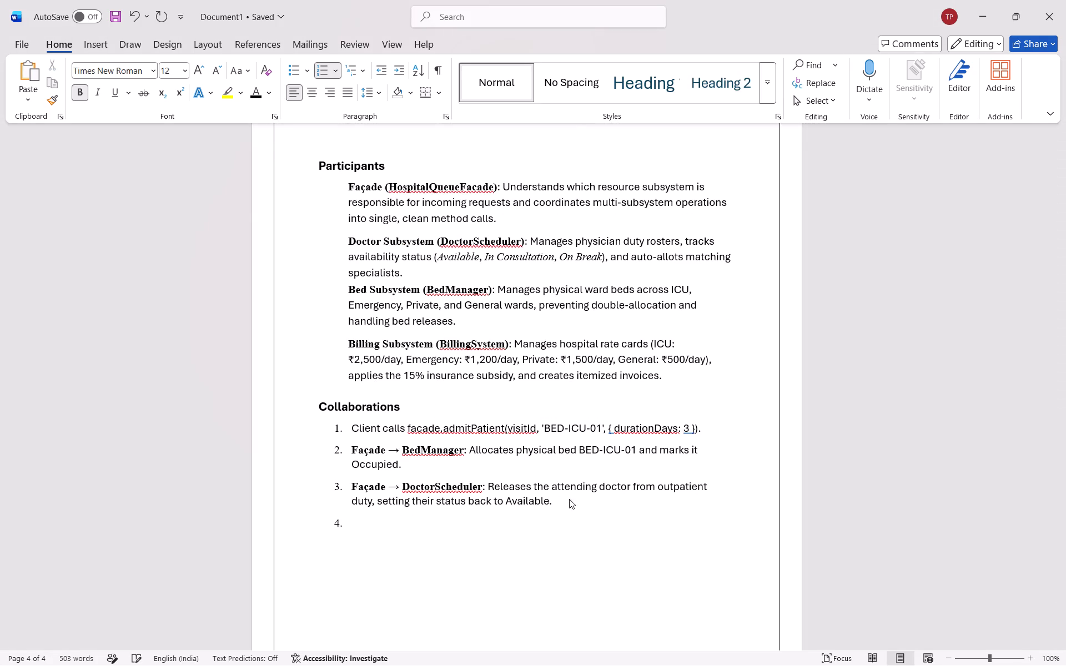
Make the pasted Consequences heading bold and reduce it to 14 pt.
{"action": "scroll", "coordinate": [569, 499], "scroll_direction": "up", "scroll_amount": 5}
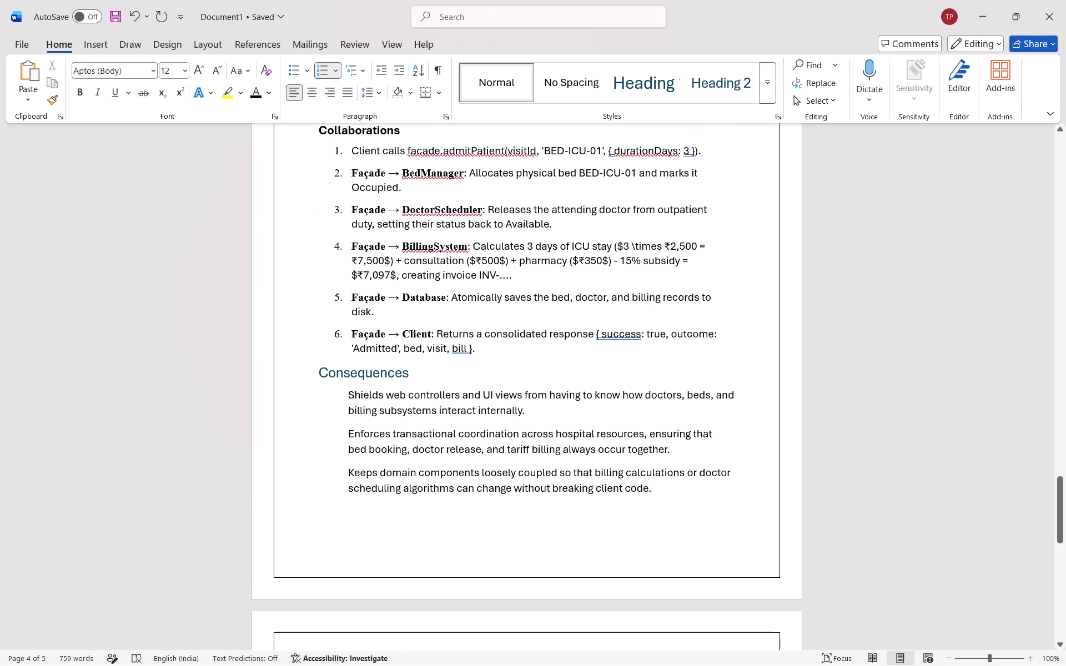
{"action": "left_click", "coordinate": [420, 367]}
{"action": "left_click_drag", "start_coordinate": [414, 376], "coordinate": [291, 376]}
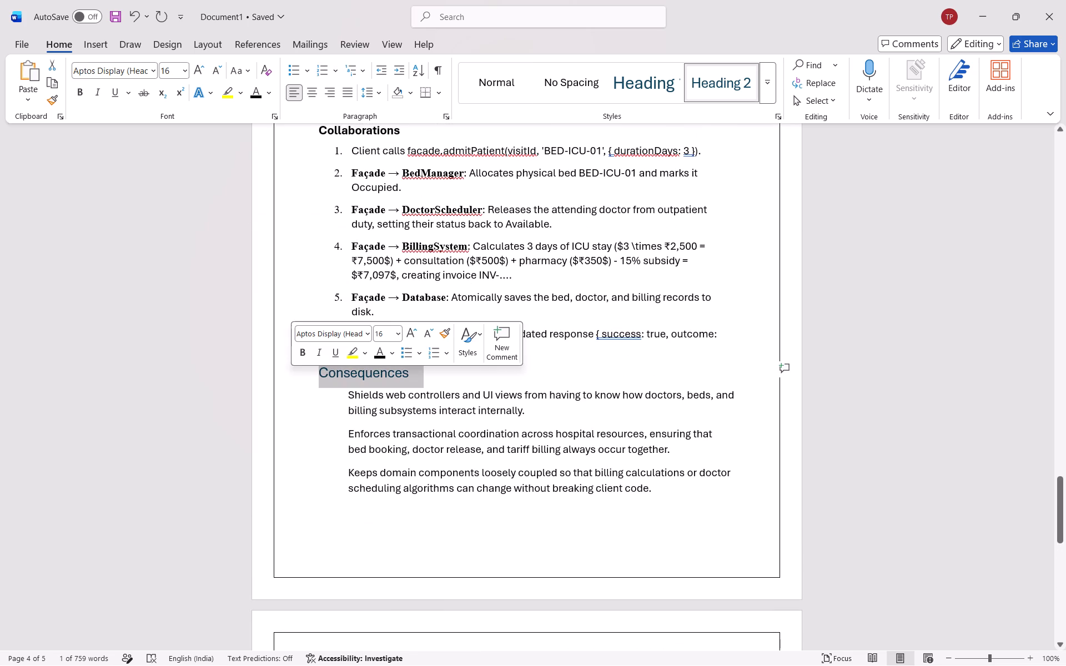
{"action": "key", "text": "ctrl+b"}
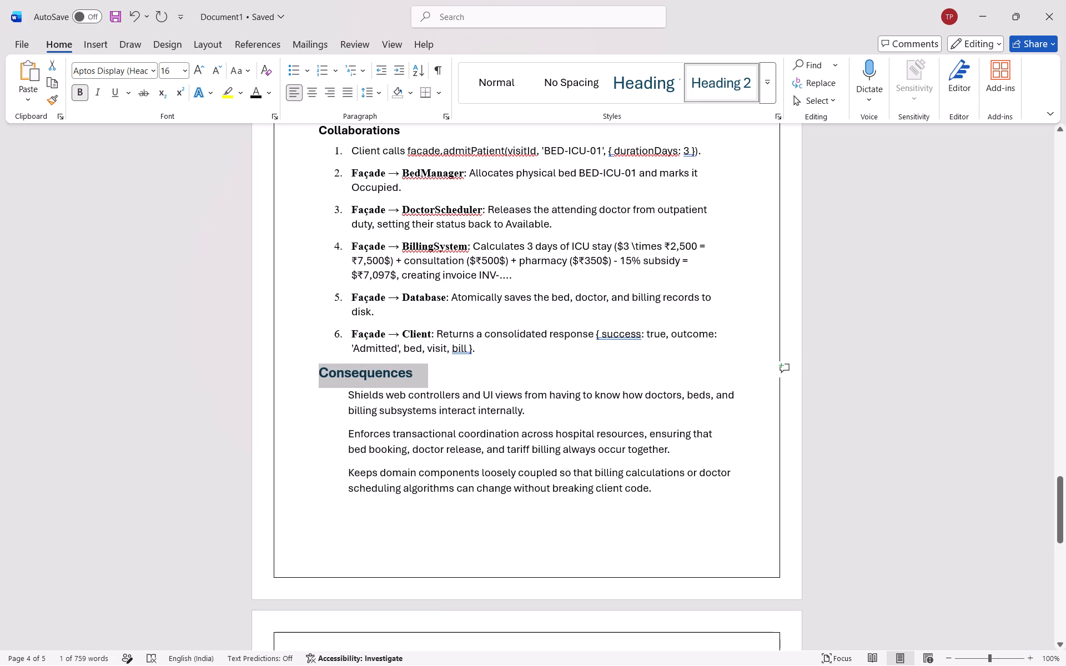
{"action": "left_click", "coordinate": [241, 72]}
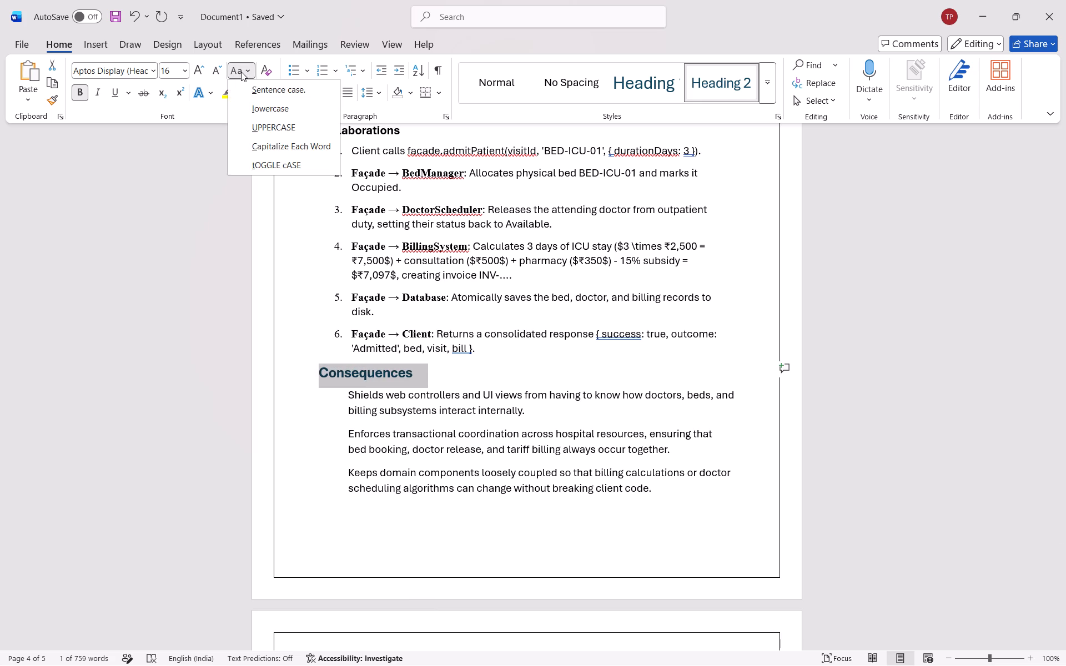
{"action": "left_click", "coordinate": [241, 72]}
{"action": "left_click", "coordinate": [222, 72]}
Remove the empty list item 7 below Implementation Issues item 3.
{"action": "scroll", "coordinate": [440, 351], "scroll_direction": "down", "scroll_amount": 1}
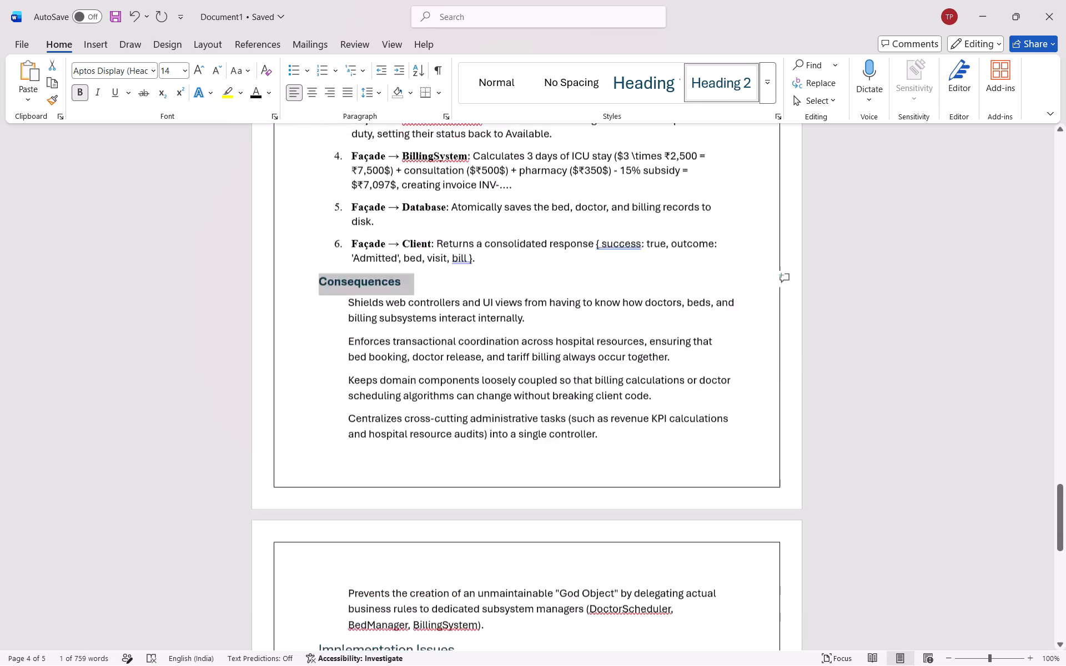
{"action": "scroll", "coordinate": [440, 351], "scroll_direction": "down", "scroll_amount": 2}
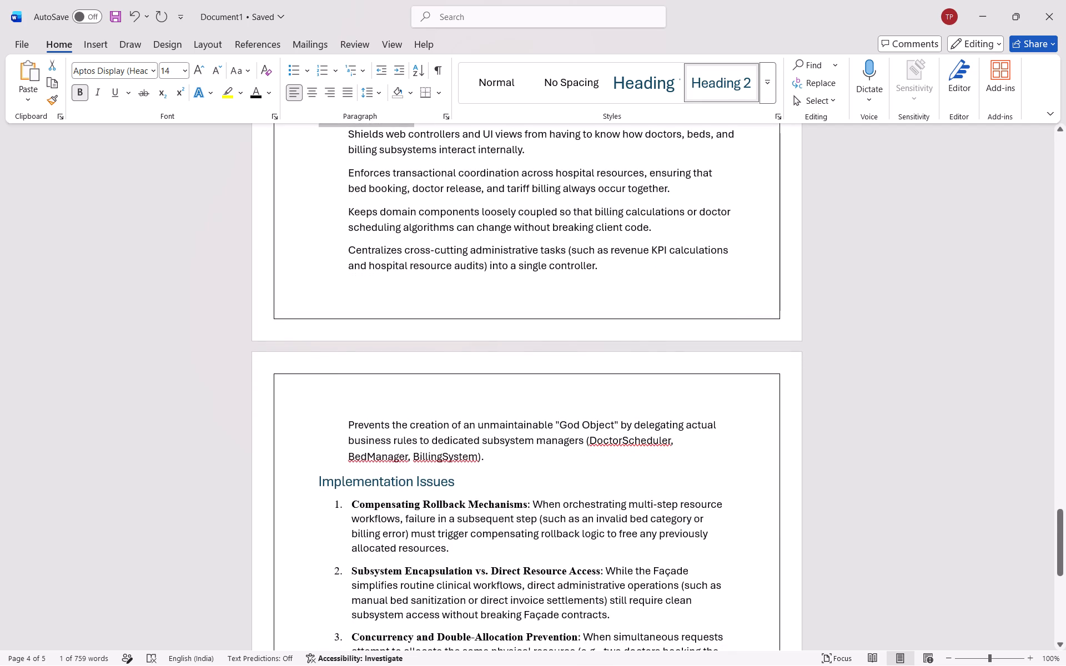
{"action": "scroll", "coordinate": [390, 289], "scroll_direction": "down", "scroll_amount": 1}
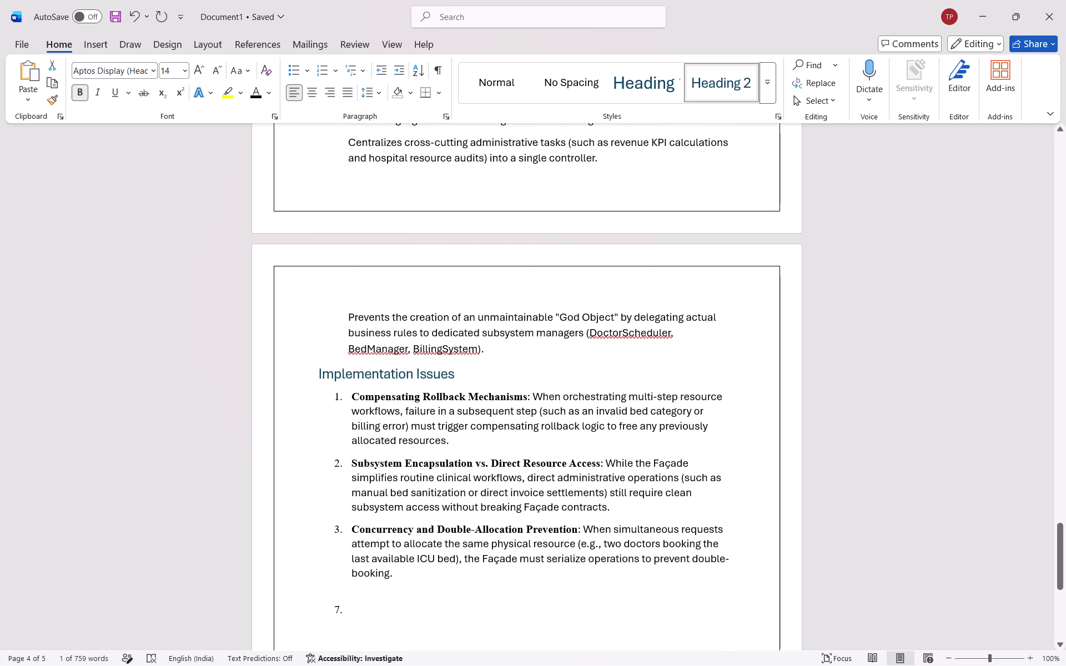
{"action": "left_click", "coordinate": [366, 602]}
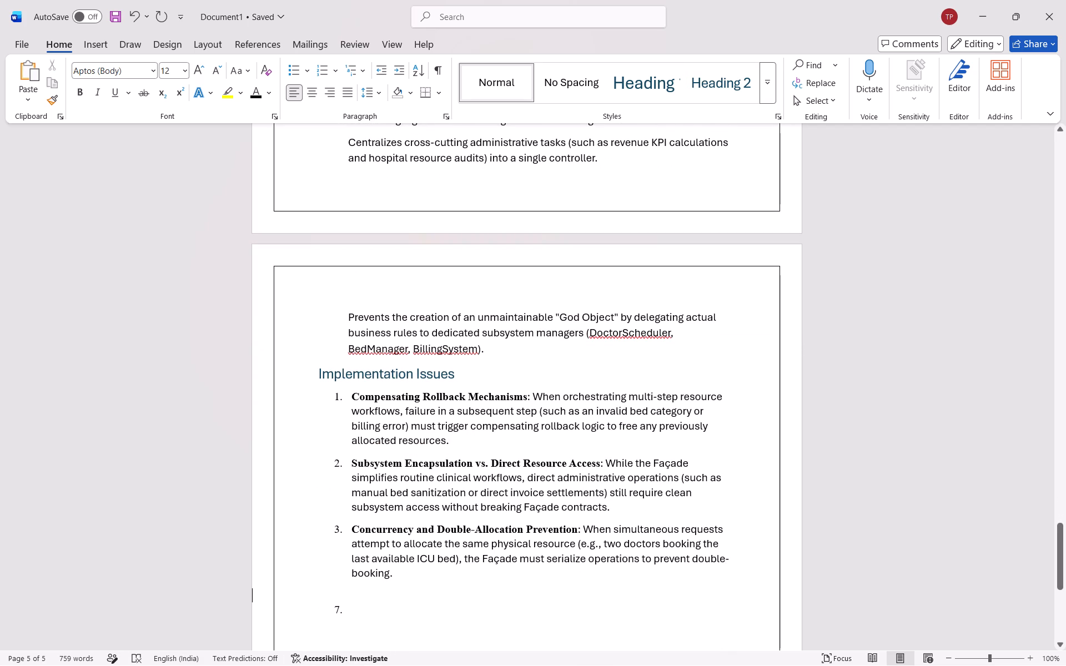
{"action": "left_click", "coordinate": [357, 608]}
{"action": "left_click", "coordinate": [357, 608]}
{"action": "key", "text": "BackSpace"}
{"action": "key", "text": "BackSpace"}
{"action": "key", "text": "BackSpace"}
Change the font colour to black from the Consequences heading through the end of Implementation Issues.
{"action": "scroll", "coordinate": [430, 386], "scroll_direction": "up", "scroll_amount": 2}
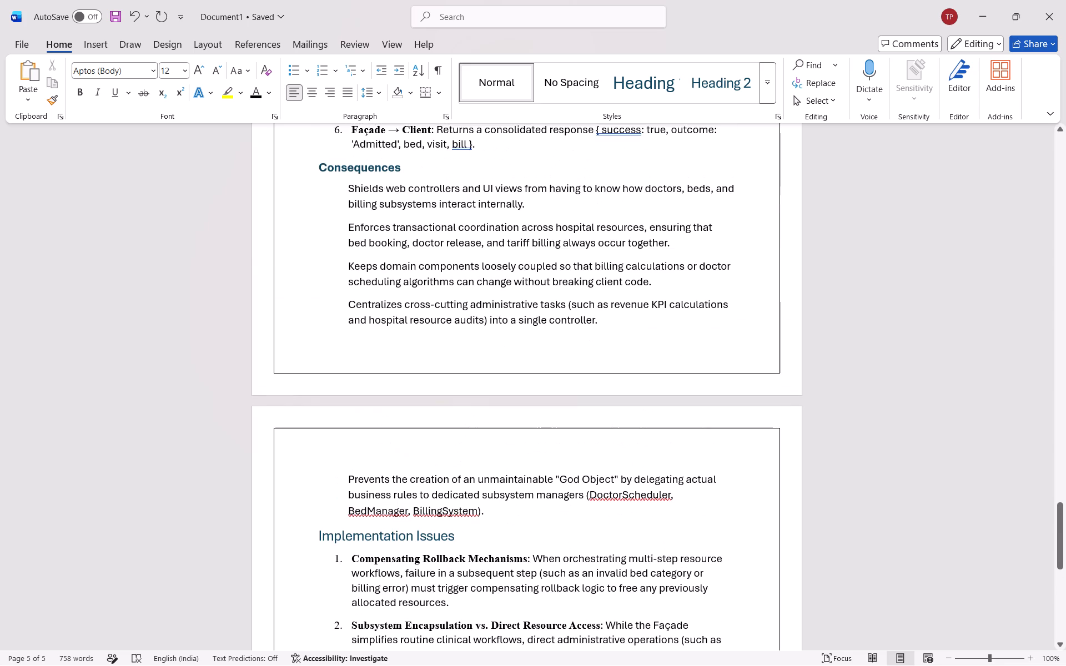
{"action": "left_click_drag", "start_coordinate": [315, 168], "coordinate": [411, 614]}
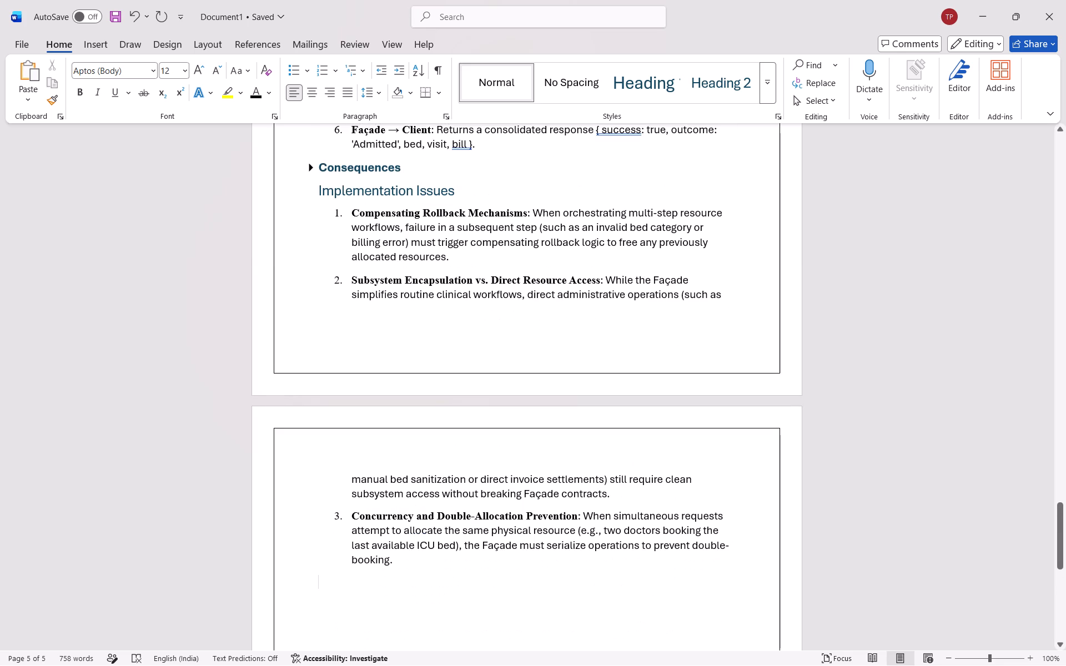
{"action": "left_click", "coordinate": [315, 167]}
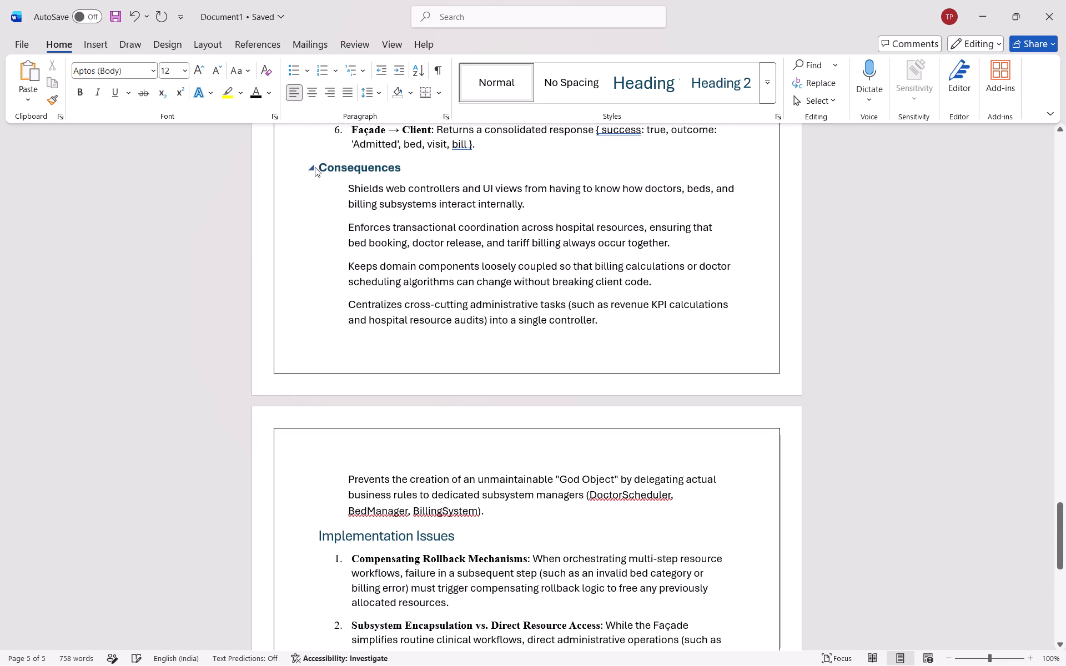
{"action": "left_click_drag", "start_coordinate": [318, 164], "coordinate": [408, 625]}
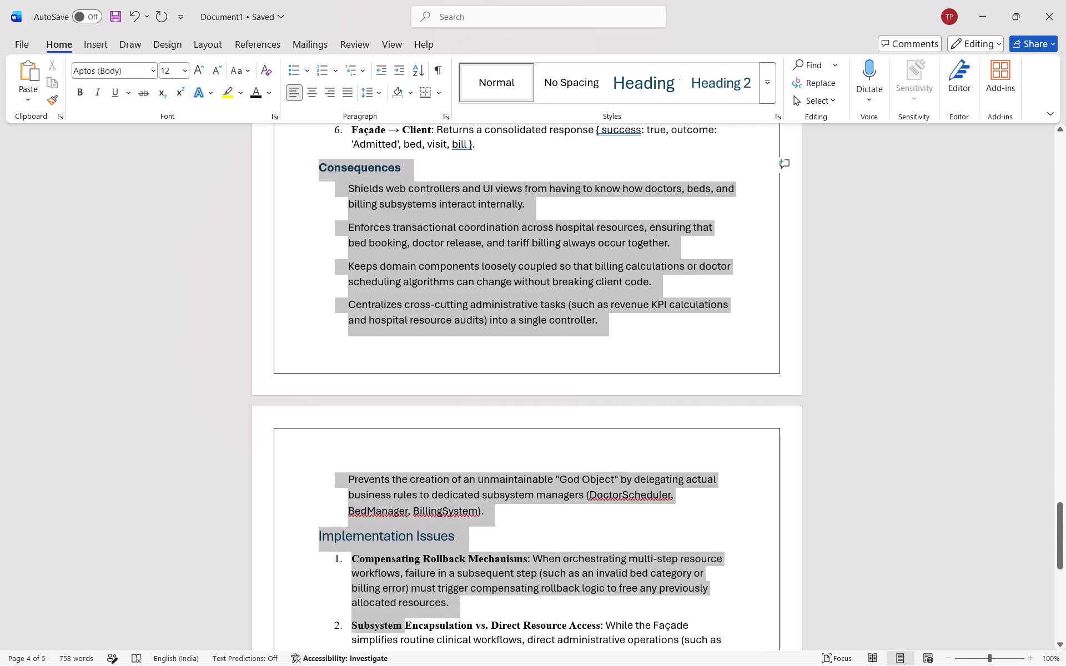
{"action": "left_click_drag", "start_coordinate": [408, 625], "coordinate": [411, 665]}
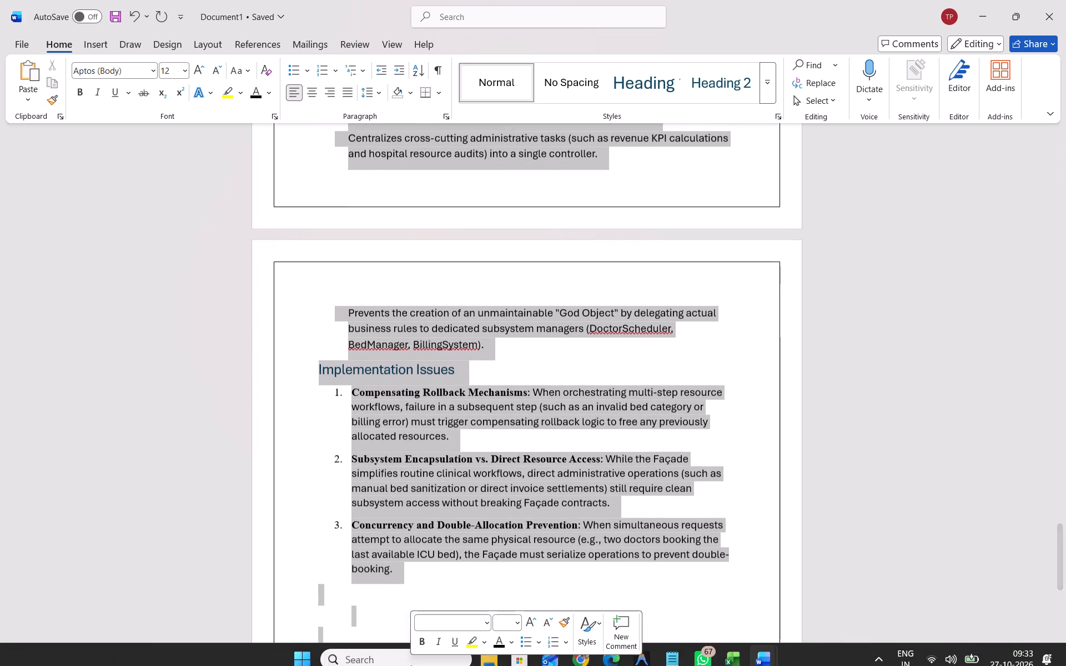
{"action": "left_click", "coordinate": [254, 93]}
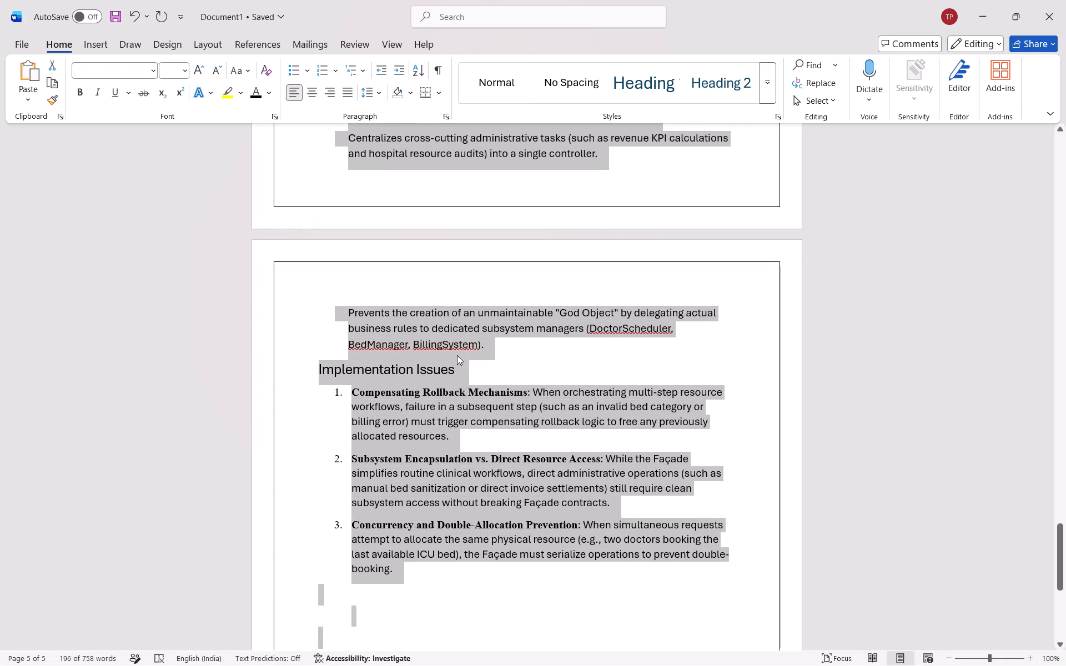
Make the Implementation Issues heading bold and reduce it to 14 pt.
{"action": "left_click", "coordinate": [460, 370]}
{"action": "left_click_drag", "start_coordinate": [460, 370], "coordinate": [329, 373]}
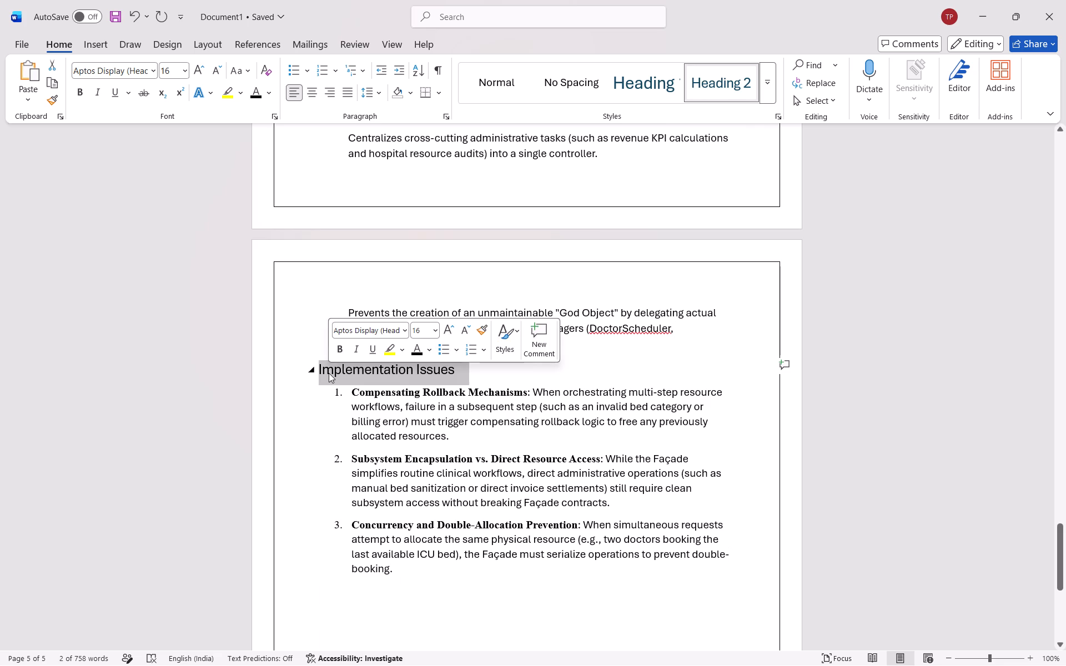
{"action": "key", "text": "ctrl+b"}
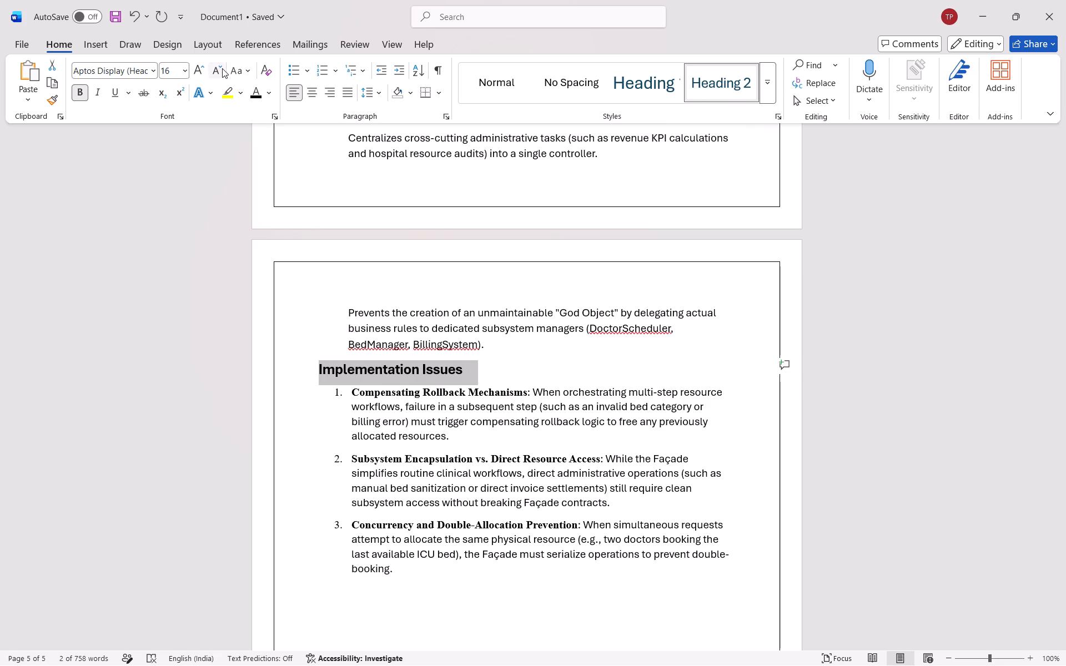
{"action": "left_click", "coordinate": [221, 69]}
Copy Implementation Issues item 4, including its number, from designpatterns_reordered (1) and paste it on a new list line below item 3 in Document1.
{"action": "key", "text": "alt+Tab"}
{"action": "scroll", "coordinate": [425, 286], "scroll_direction": "down", "scroll_amount": 4}
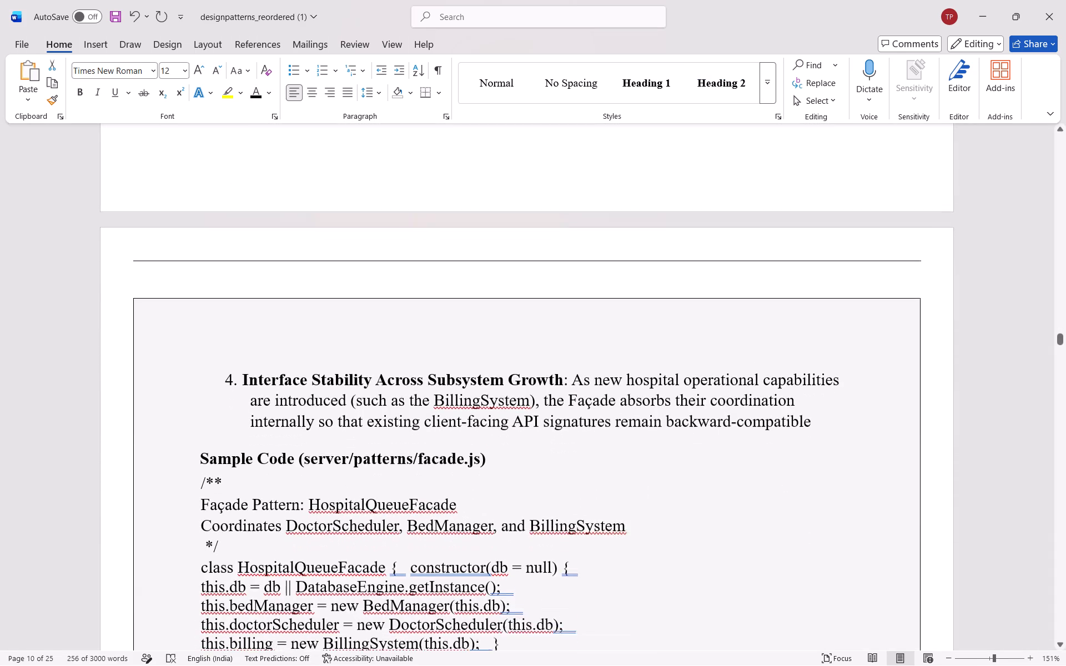
{"action": "left_click", "coordinate": [309, 335]}
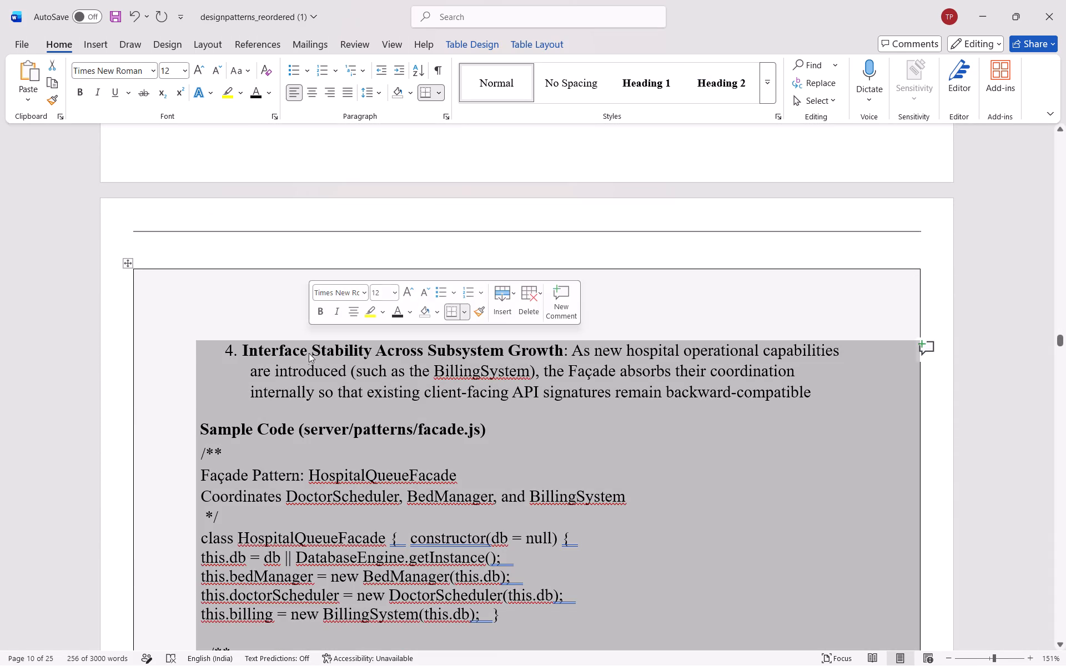
{"action": "double_click", "coordinate": [306, 359]}
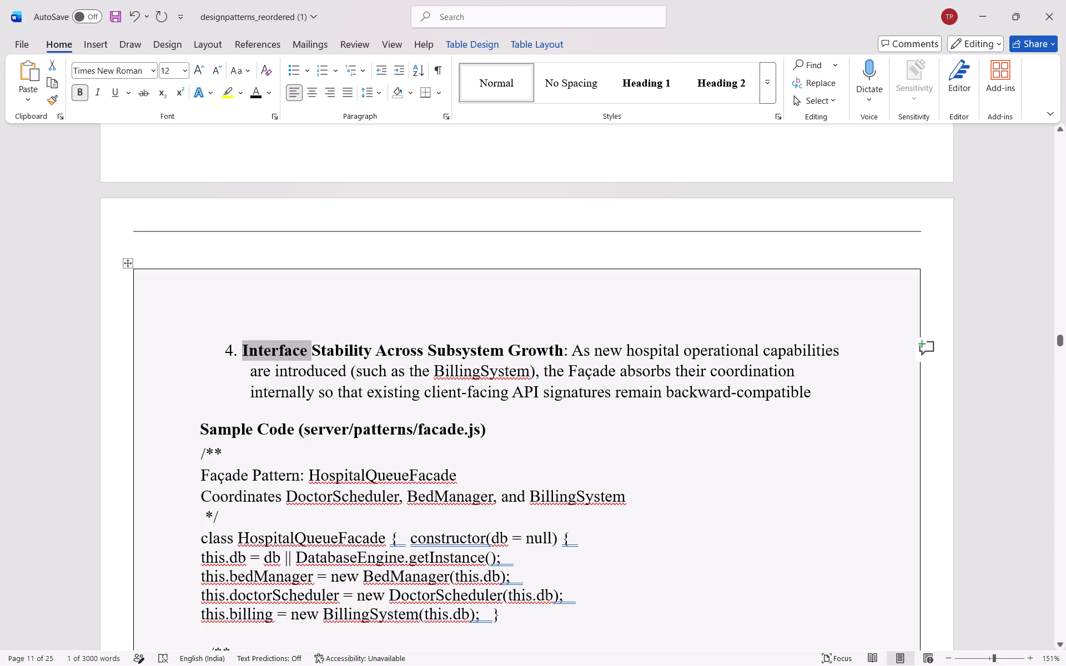
{"action": "left_click_drag", "start_coordinate": [812, 392], "coordinate": [260, 355]}
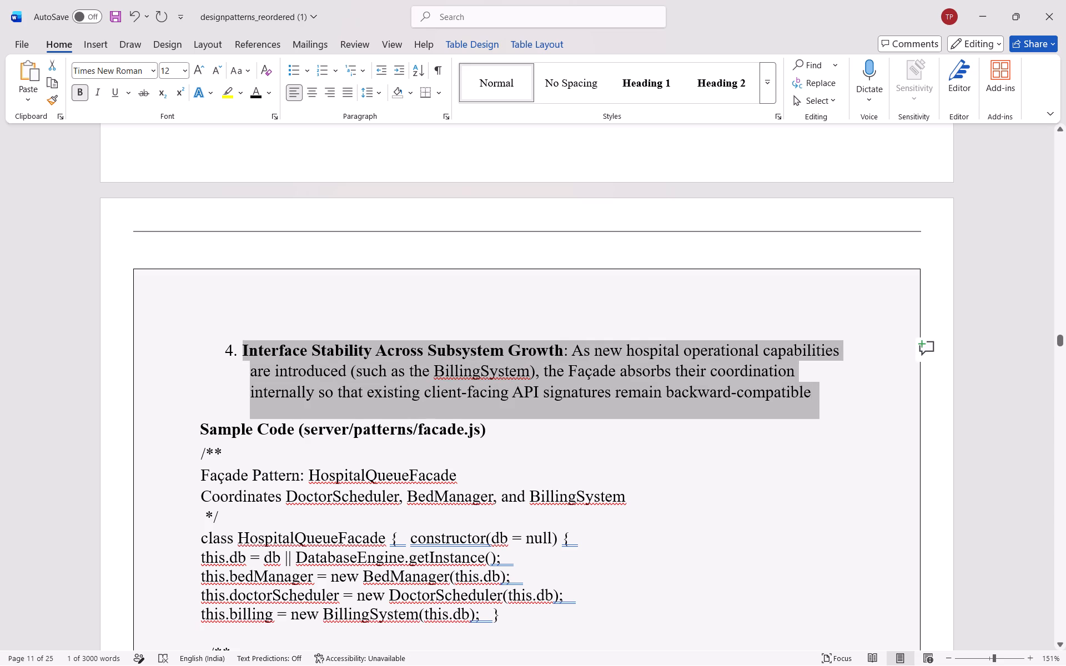
{"action": "left_click_drag", "start_coordinate": [260, 355], "coordinate": [174, 354]}
{"action": "key", "text": "ctrl+c"}
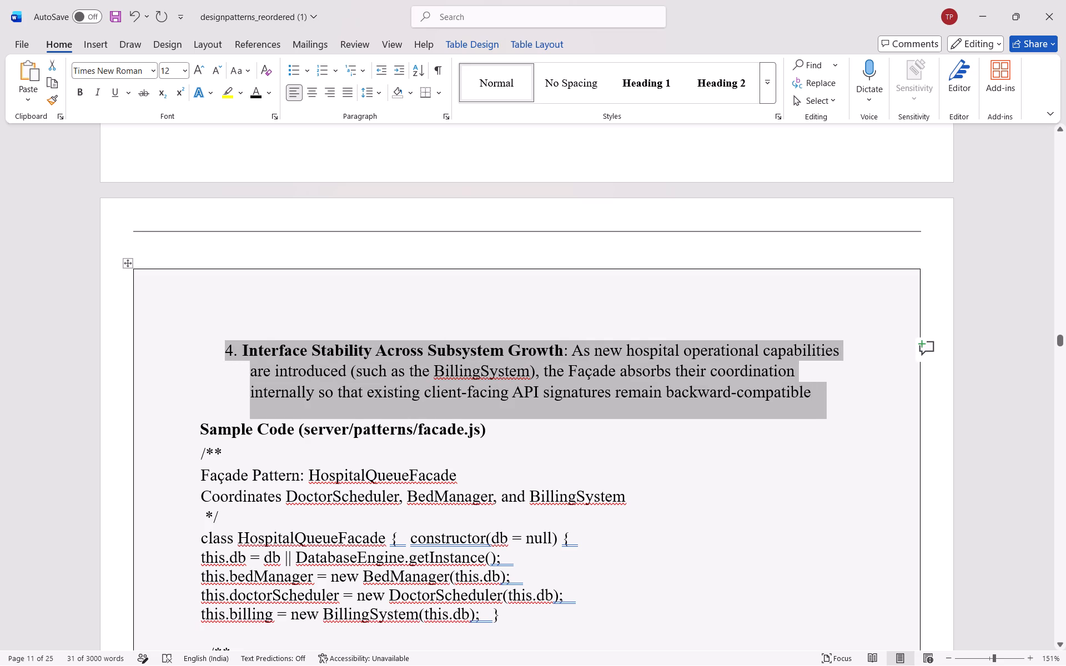
{"action": "key", "text": "alt+Tab"}
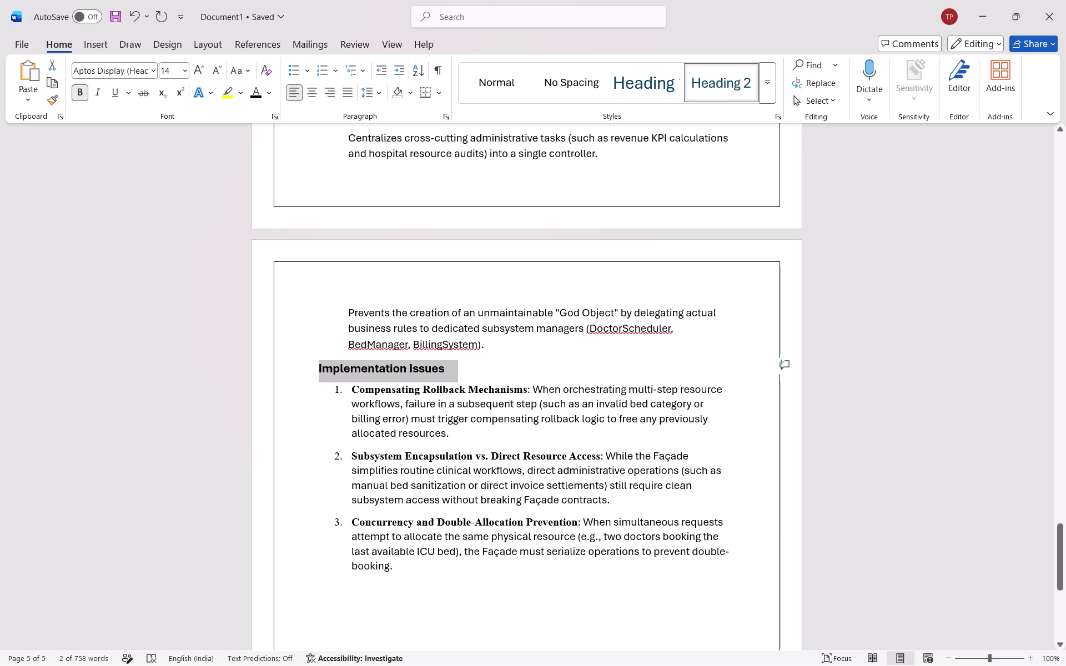
{"action": "left_click", "coordinate": [436, 576]}
{"action": "key", "text": "Return"}
{"action": "key", "text": "ctrl+v"}
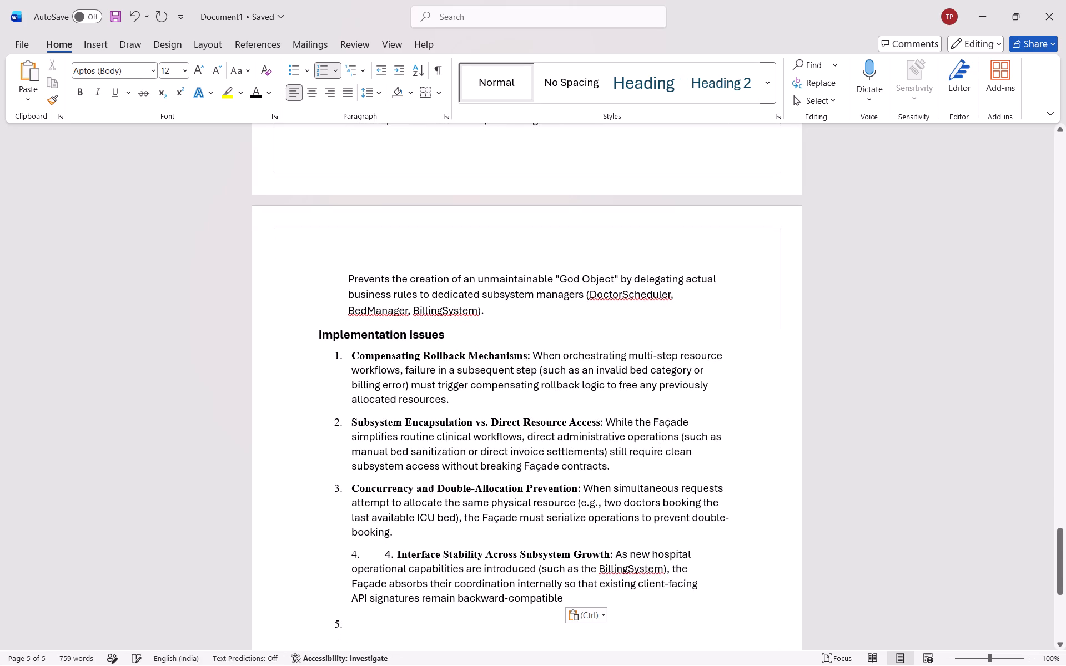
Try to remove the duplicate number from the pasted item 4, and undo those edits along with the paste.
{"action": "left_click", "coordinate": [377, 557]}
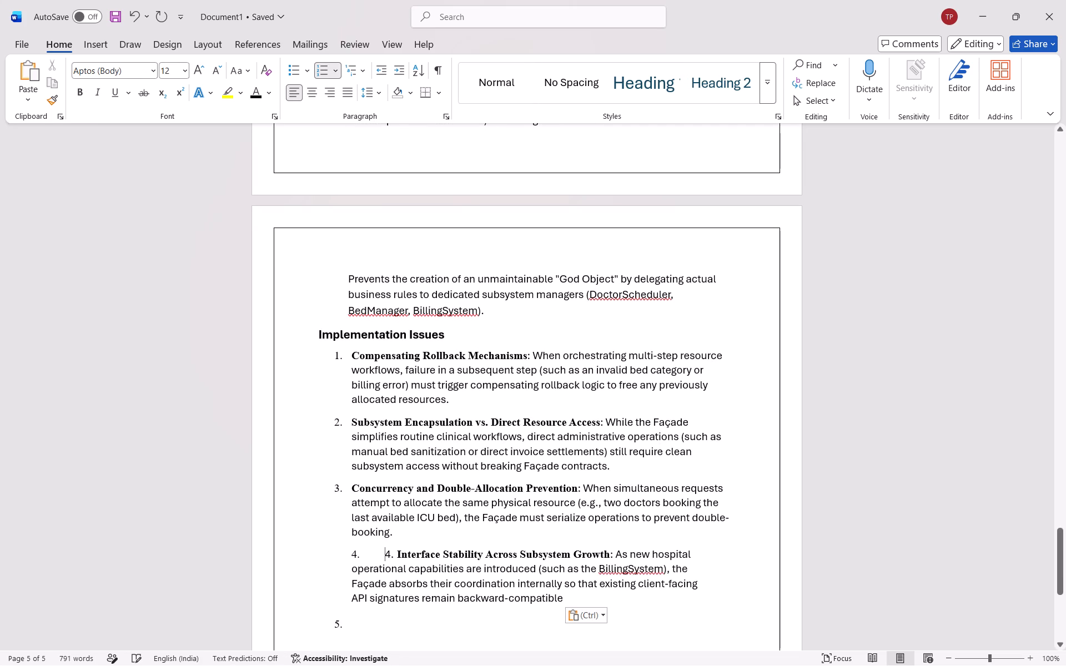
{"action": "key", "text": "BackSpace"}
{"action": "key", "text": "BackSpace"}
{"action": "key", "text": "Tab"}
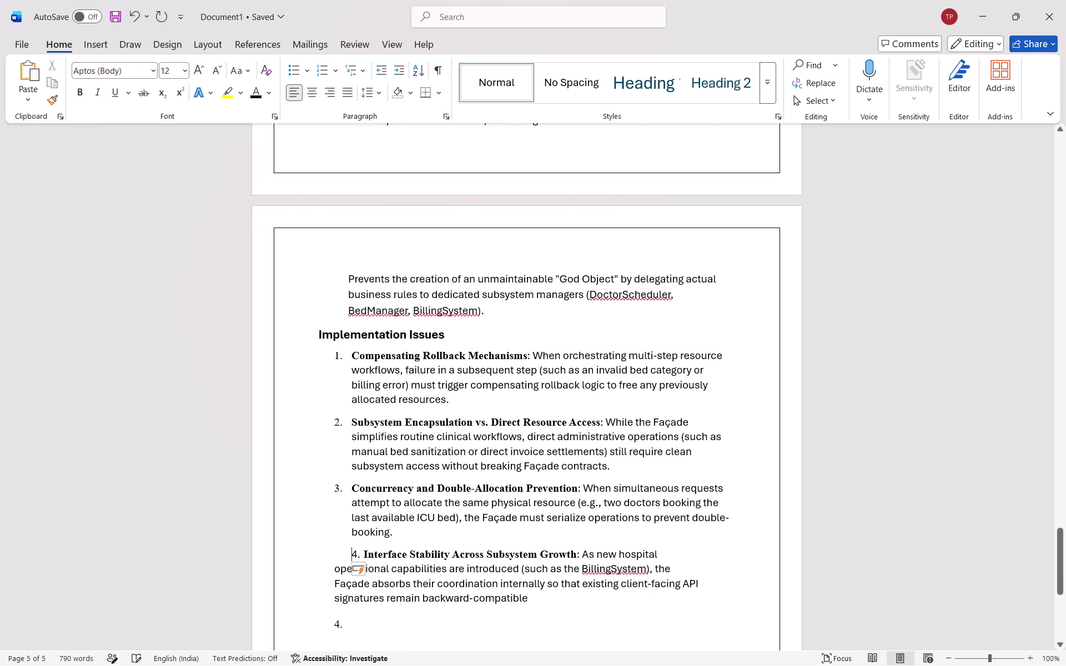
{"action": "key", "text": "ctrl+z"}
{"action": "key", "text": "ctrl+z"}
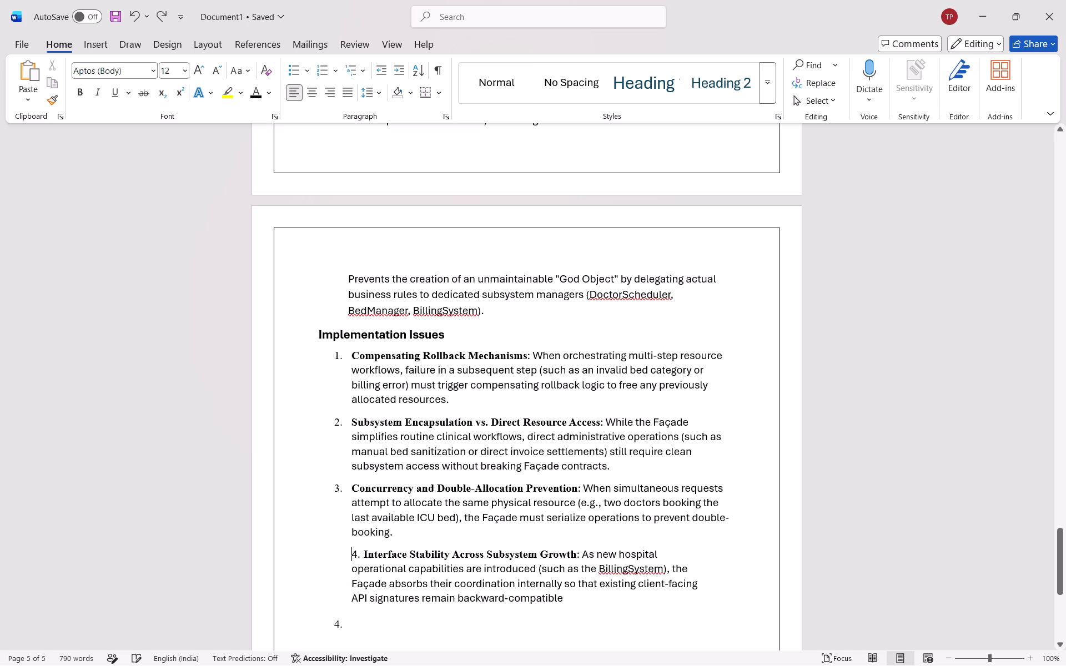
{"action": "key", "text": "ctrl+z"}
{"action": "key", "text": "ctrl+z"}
Copy the Interface Stability Across Subsystem Growth item from designpatterns_reordered (1) without its number 4 and paste it into Document1's empty item 4.
{"action": "key", "text": "alt+Tab"}
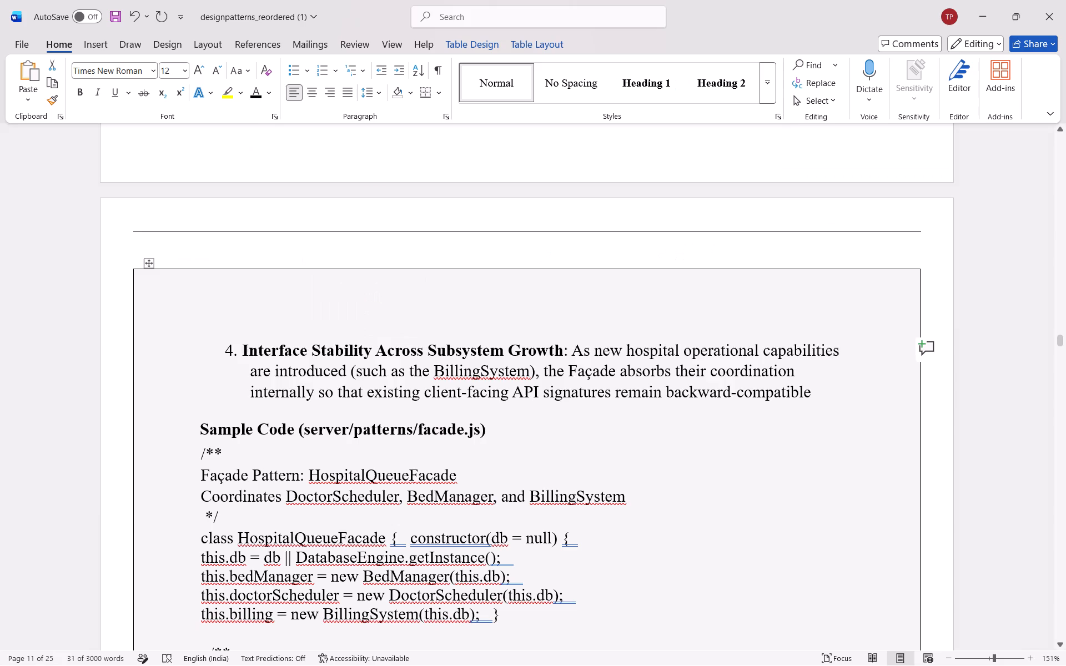
{"action": "left_click", "coordinate": [247, 349]}
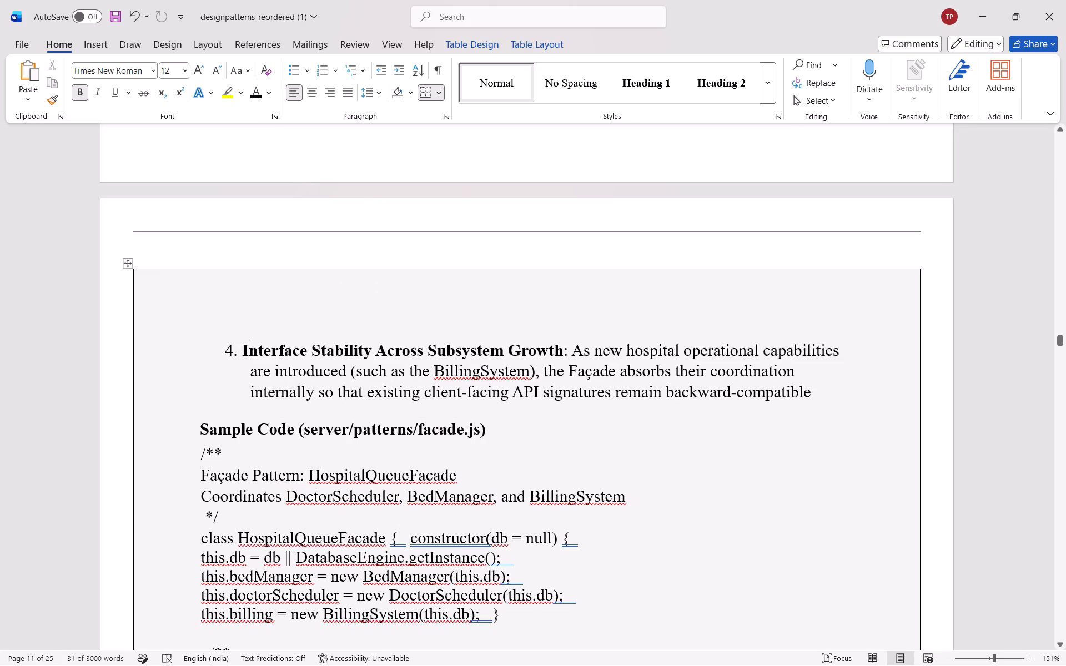
{"action": "left_click_drag", "start_coordinate": [239, 348], "coordinate": [531, 385]}
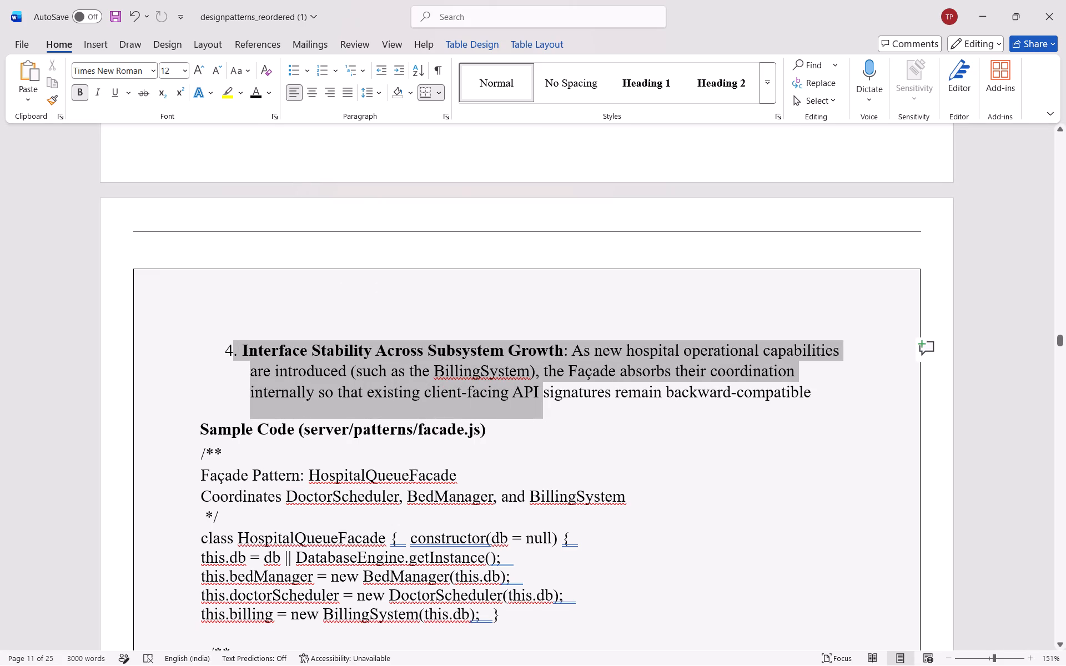
{"action": "left_click_drag", "start_coordinate": [531, 385], "coordinate": [803, 402]}
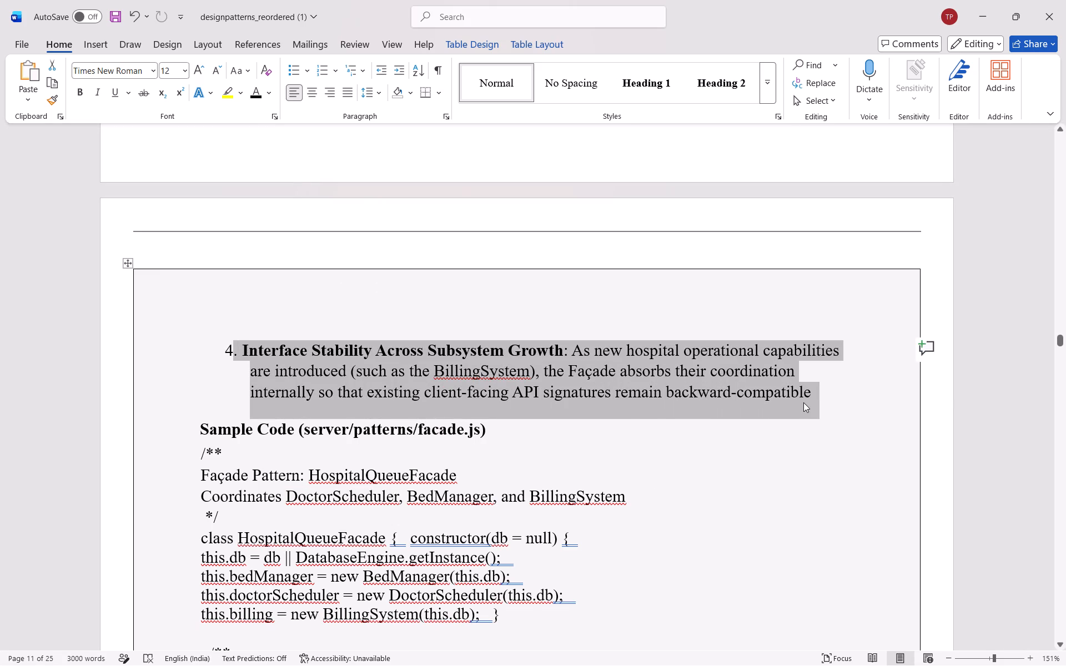
{"action": "key", "text": "ctrl+c"}
{"action": "key", "text": "alt+Tab"}
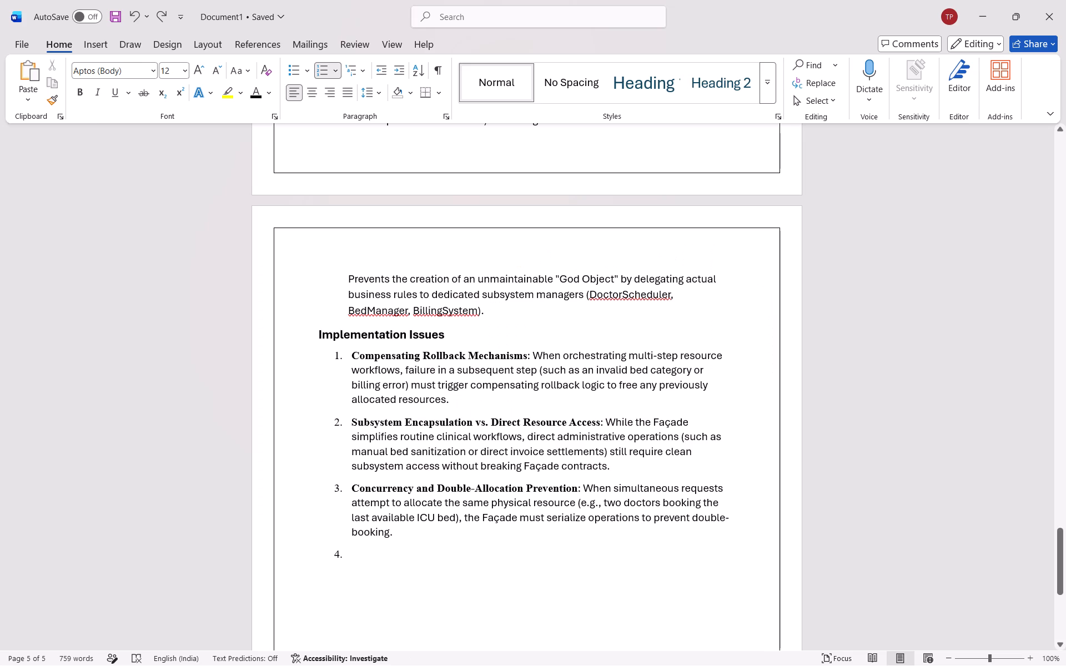
{"action": "key", "text": "ctrl+v"}
Delete the stray period and space before Interface Stability Across Subsystem Growth in item 4.
{"action": "key", "text": "Up"}
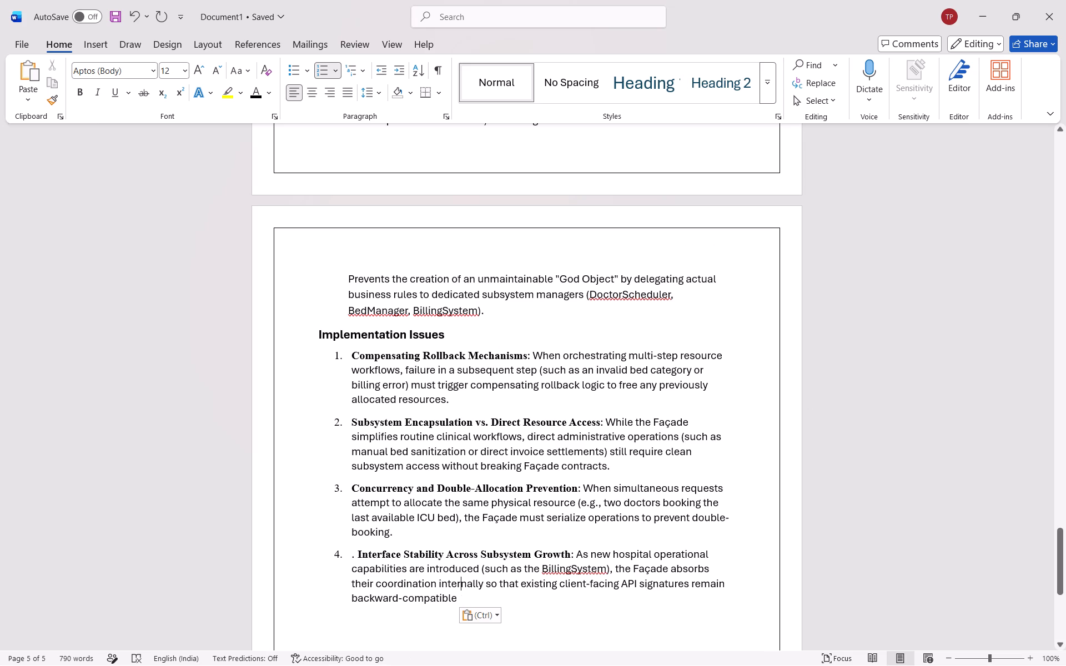
{"action": "key", "text": "Left"}
{"action": "key", "text": "Up"}
{"action": "left_click", "coordinate": [358, 557]}
{"action": "key", "text": "BackSpace"}
{"action": "key", "text": "BackSpace"}
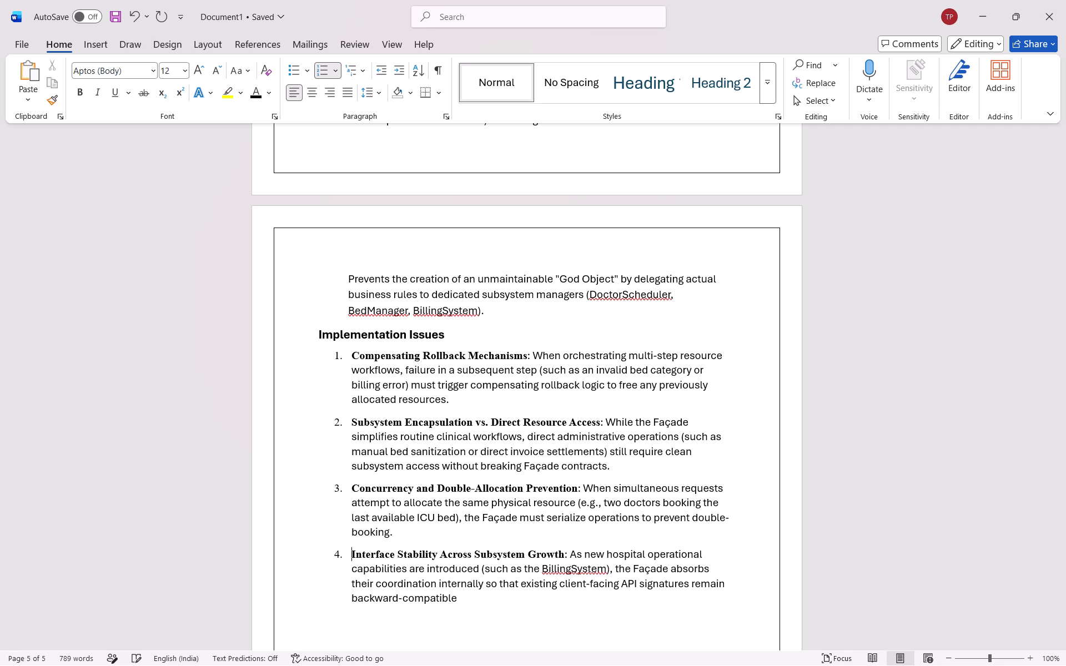
Copy the Sample Code (server/patterns/facade.js) section, through the Admission Aborted catch block, from designpatterns_reordered (1).
{"action": "key", "text": "alt+Tab"}
{"action": "scroll", "coordinate": [358, 557], "scroll_direction": "down", "scroll_amount": 1}
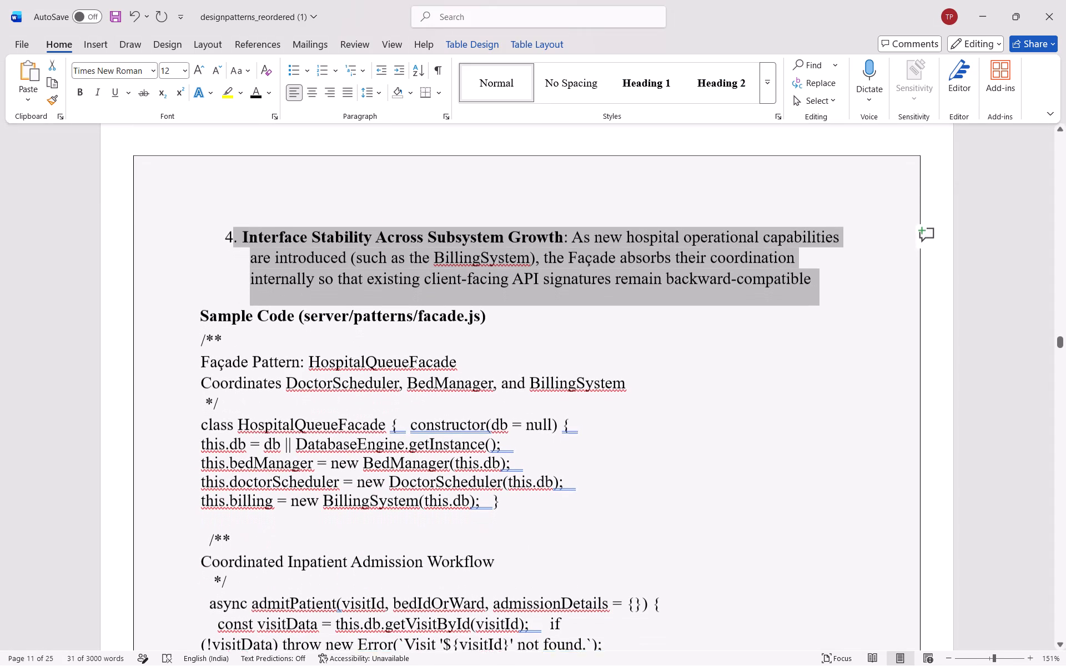
{"action": "left_click", "coordinate": [199, 306]}
{"action": "left_click_drag", "start_coordinate": [199, 306], "coordinate": [330, 426]}
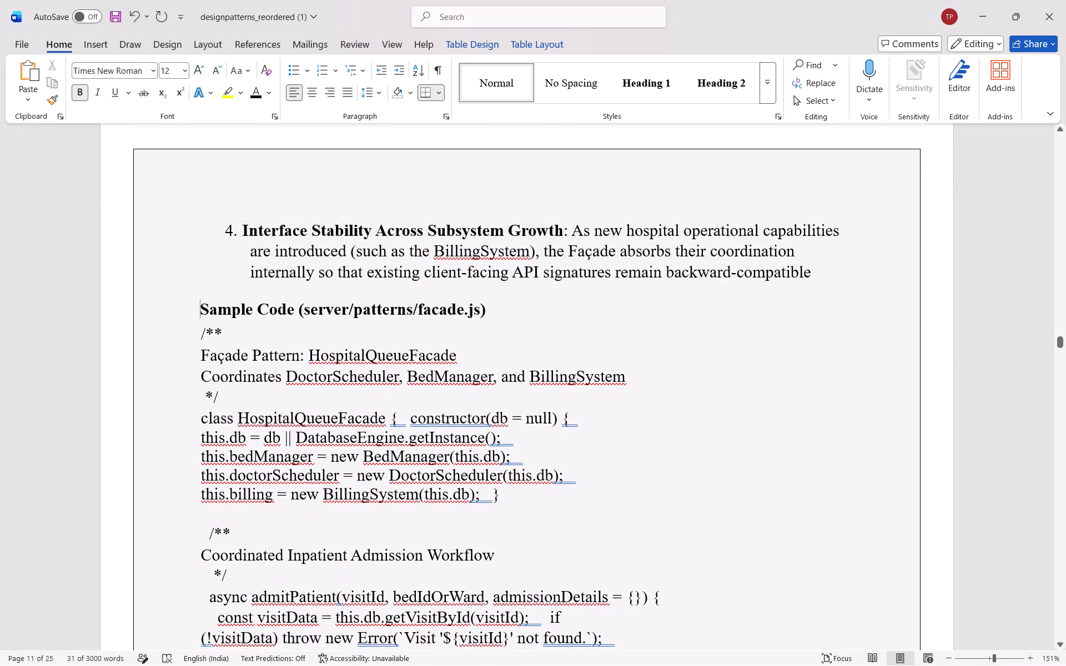
{"action": "left_click_drag", "start_coordinate": [330, 426], "coordinate": [465, 665]}
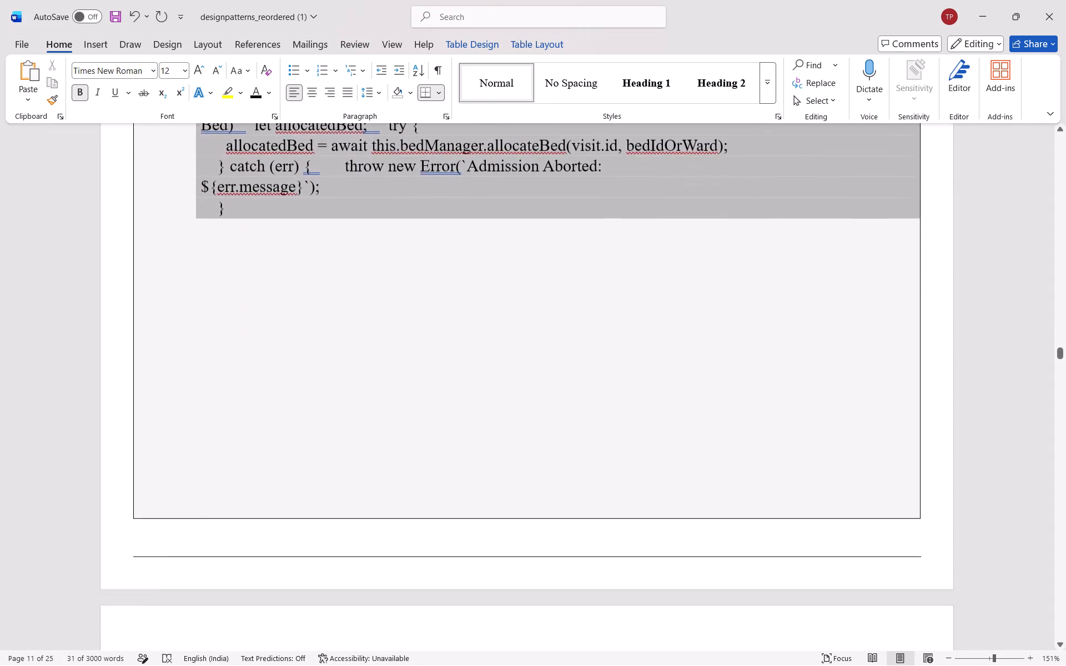
{"action": "left_click_drag", "start_coordinate": [465, 665], "coordinate": [425, 665]}
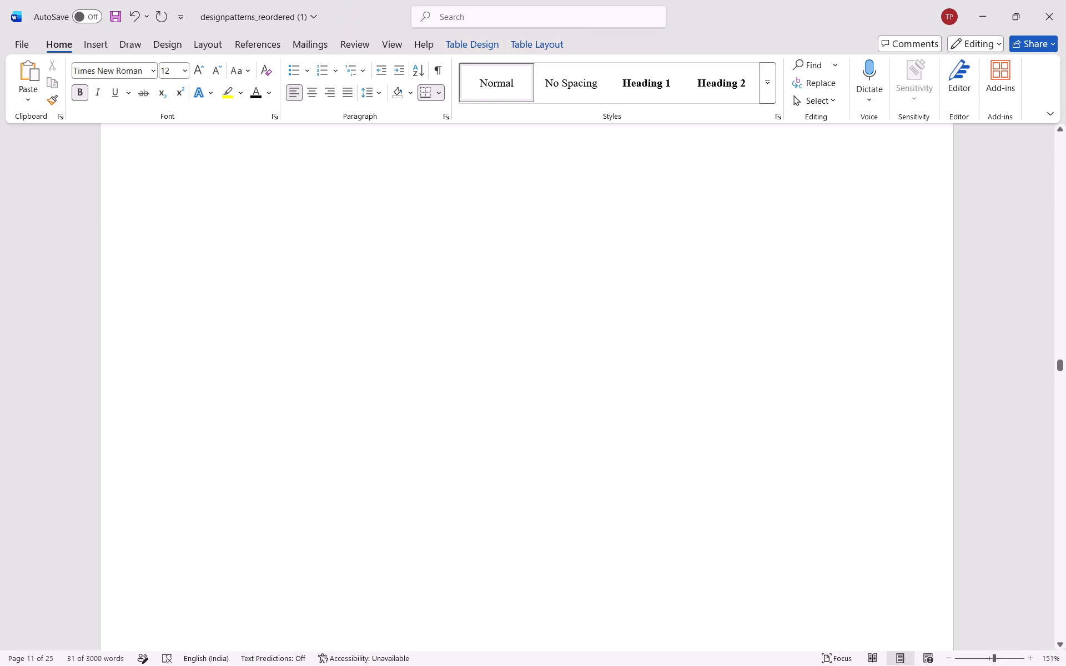
{"action": "left_click_drag", "start_coordinate": [425, 665], "coordinate": [274, 281]}
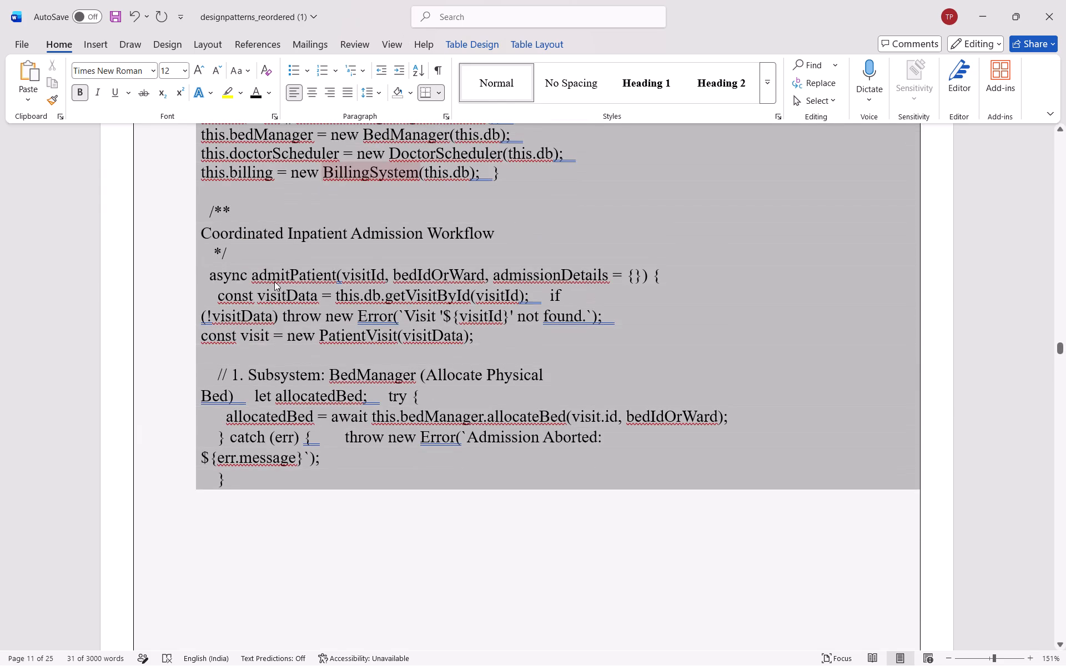
{"action": "left_click_drag", "start_coordinate": [274, 281], "coordinate": [260, 333]}
{"action": "key", "text": "ctrl+c"}
In Document1, add an unnumbered line reading "Sample code:" below Implementation Issues item 4 and paste the copied code section under it.
{"action": "key", "text": "alt+Tab"}
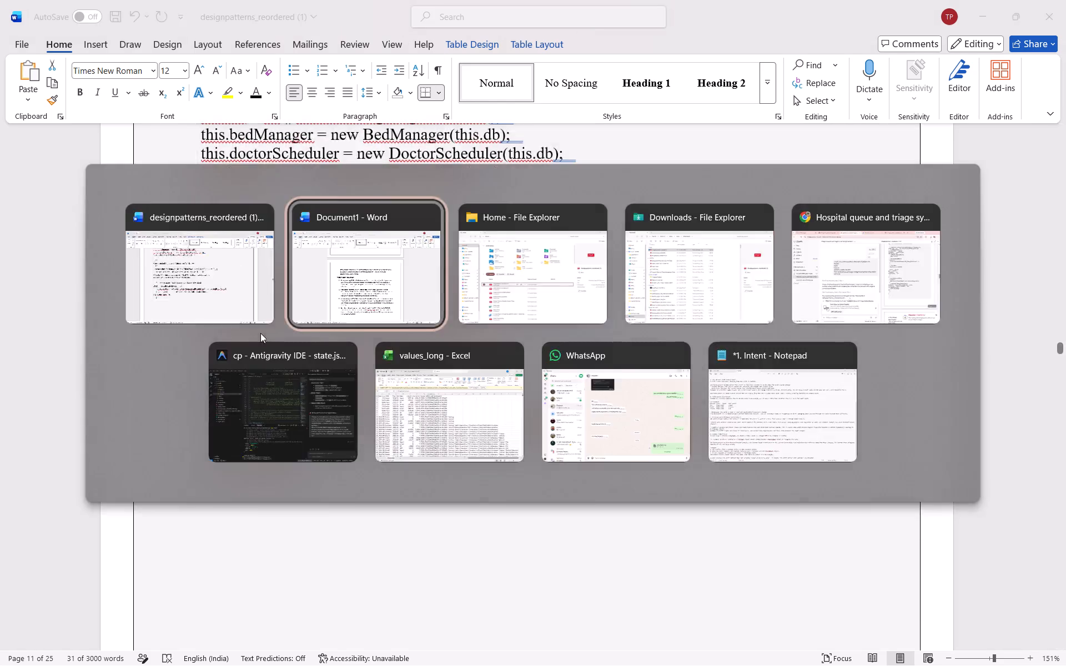
{"action": "scroll", "coordinate": [501, 482], "scroll_direction": "down", "scroll_amount": 2}
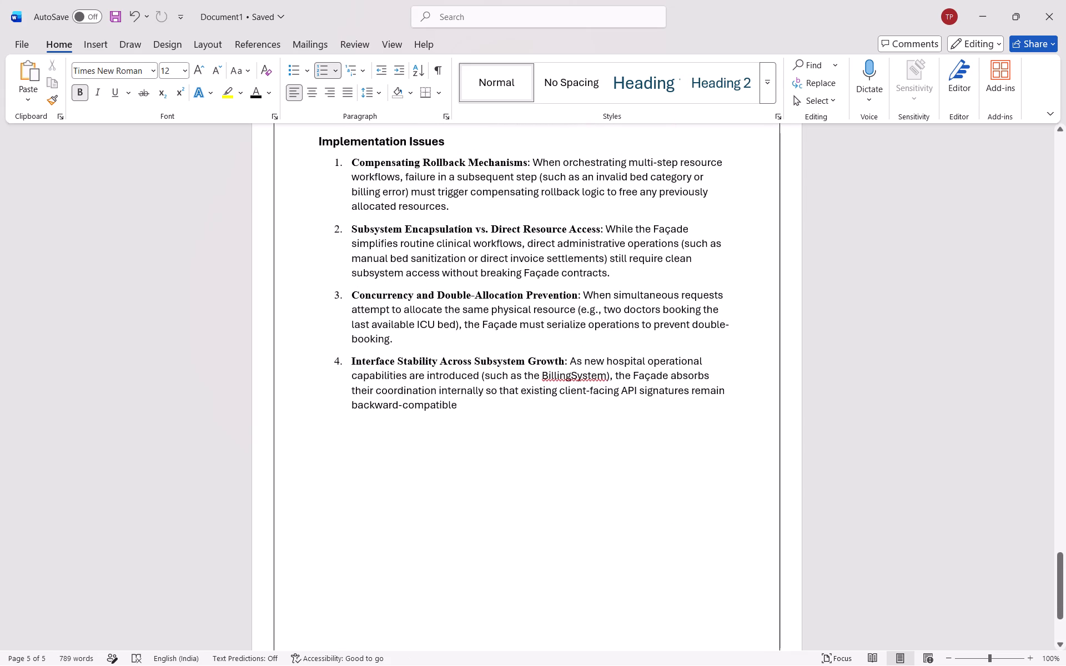
{"action": "left_click", "coordinate": [490, 413]}
{"action": "key", "text": "Return"}
{"action": "key", "text": "Return"}
{"action": "type", "text": "Sample code:"}
{"action": "key", "text": "Return"}
{"action": "key", "text": "ctrl+v"}
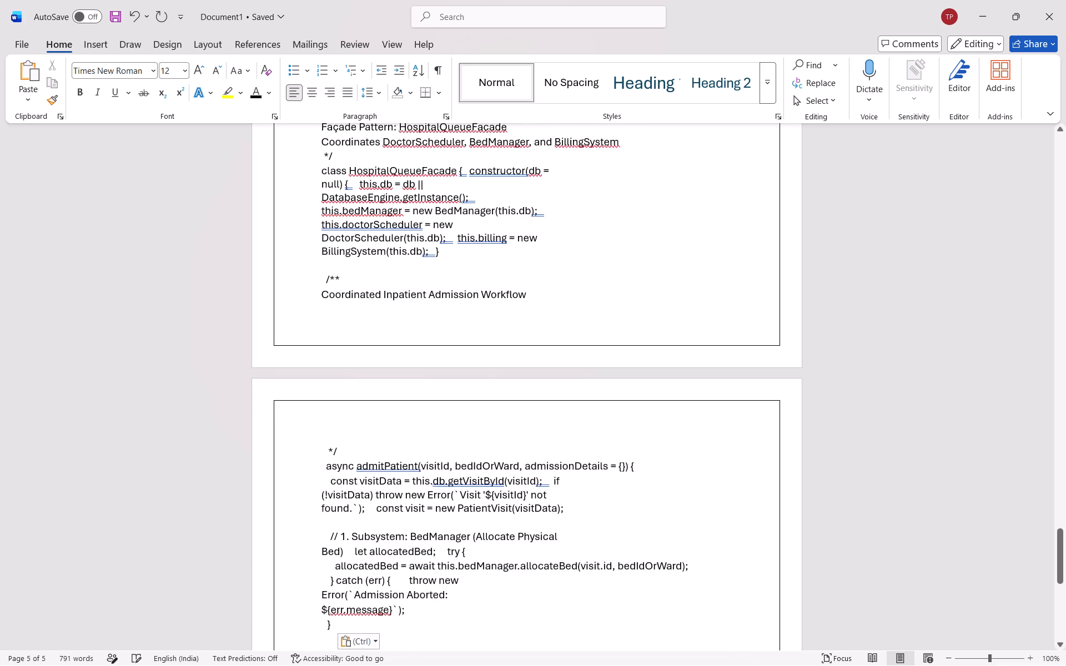
Delete the duplicate Interface Stability Across Subsystem Growth item and the typed "Sample code:" line above the pasted Sample Code heading.
{"action": "scroll", "coordinate": [490, 413], "scroll_direction": "up", "scroll_amount": 4}
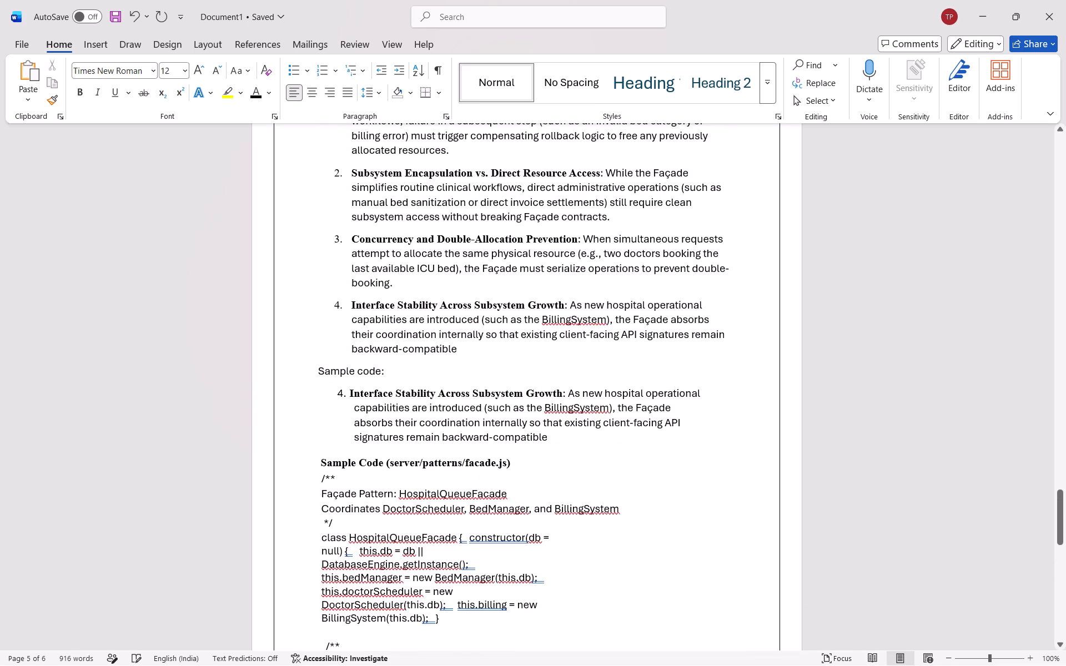
{"action": "left_click_drag", "start_coordinate": [553, 434], "coordinate": [326, 389]}
{"action": "key", "text": "BackSpace"}
{"action": "key", "text": "BackSpace"}
{"action": "key", "text": "BackSpace"}
{"action": "key", "text": "BackSpace"}
{"action": "key", "text": "BackSpace"}
{"action": "key", "text": "BackSpace"}
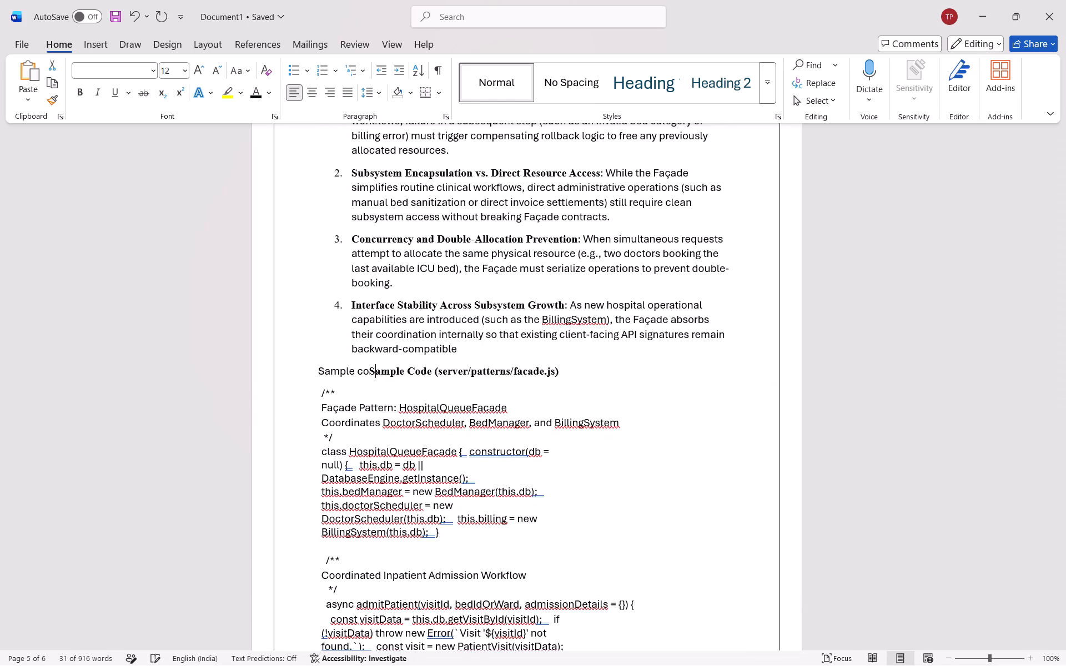
{"action": "key", "text": "BackSpace"}
{"action": "key", "text": "BackSpace"}
{"action": "key", "text": "BackSpace"}
{"action": "key", "text": "BackSpace"}
{"action": "key", "text": "BackSpace"}
{"action": "key", "text": "BackSpace"}
{"action": "key", "text": "BackSpace"}
{"action": "key", "text": "BackSpace"}
{"action": "key", "text": "BackSpace"}
{"action": "key", "text": "BackSpace"}
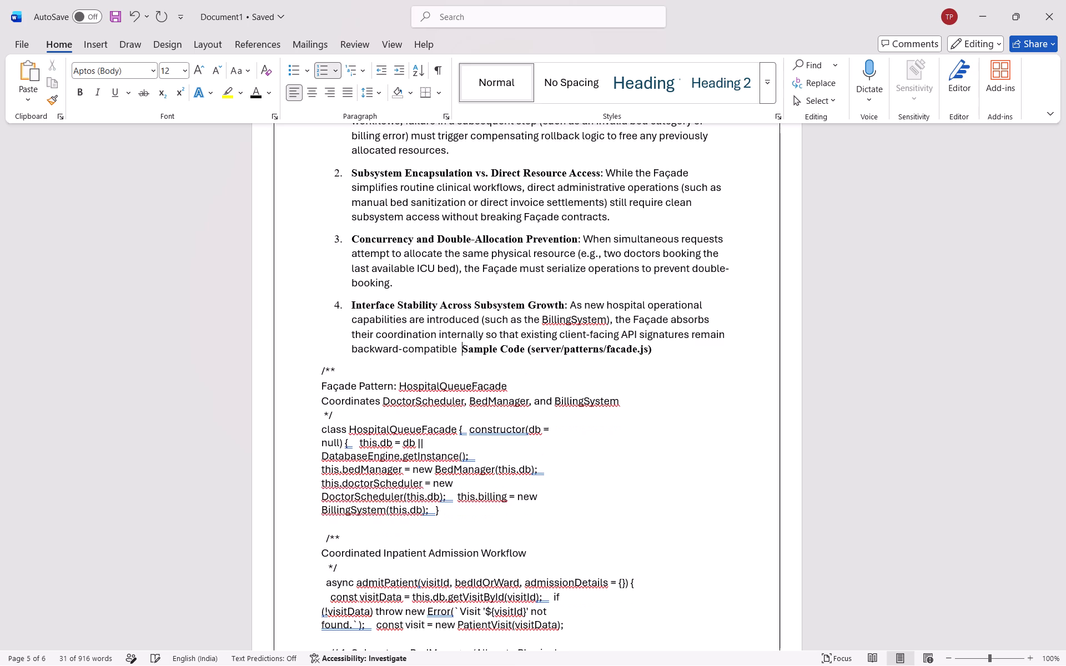
Place the Sample Code (server/patterns/facade.js) heading on its own unnumbered, unindented line below item 4.
{"action": "key", "text": "Return"}
{"action": "key", "text": "BackSpace"}
{"action": "key", "text": "BackSpace"}
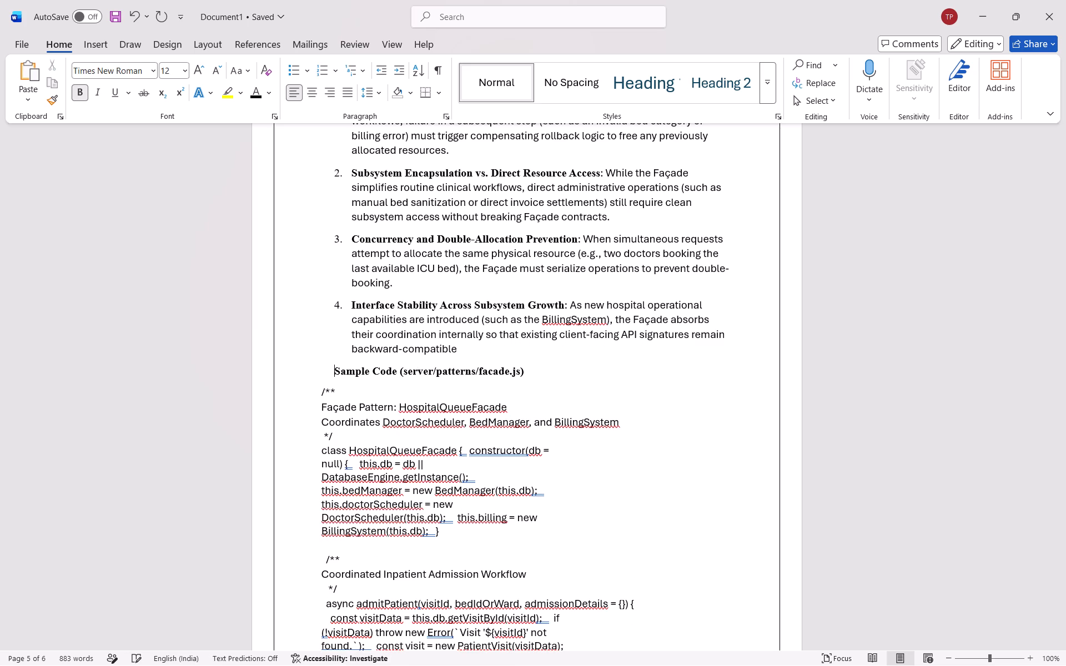
{"action": "key", "text": "BackSpace"}
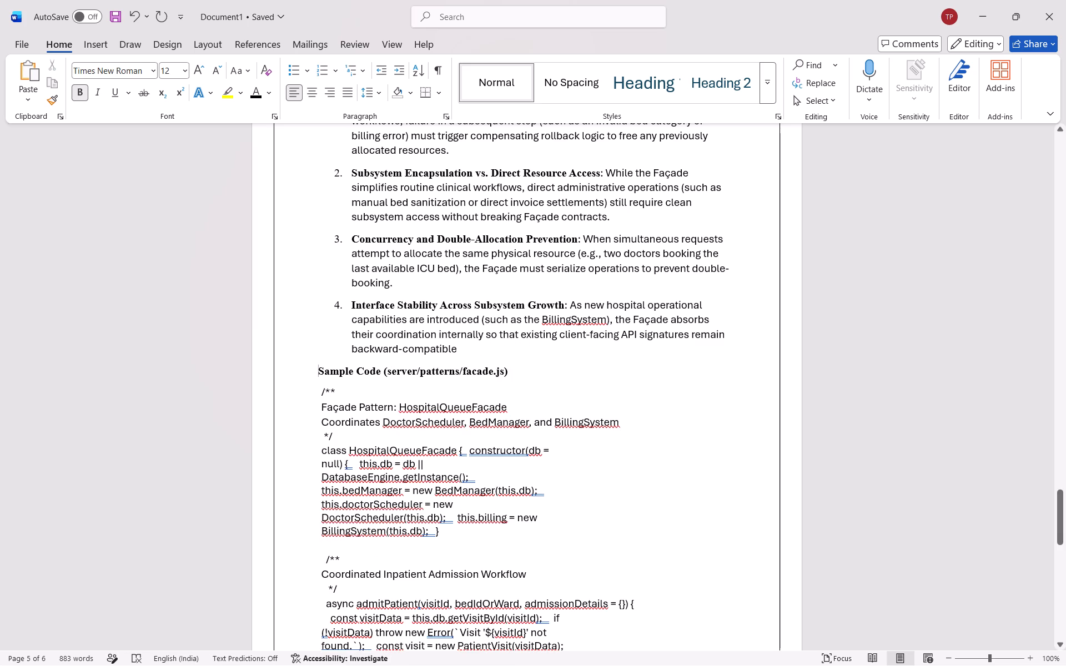
Keep the Sample Code (server/patterns/facade.js) heading bold and increase its font size by one increment.
{"action": "left_click_drag", "start_coordinate": [521, 370], "coordinate": [288, 370]}
{"action": "key", "text": "ctrl+b"}
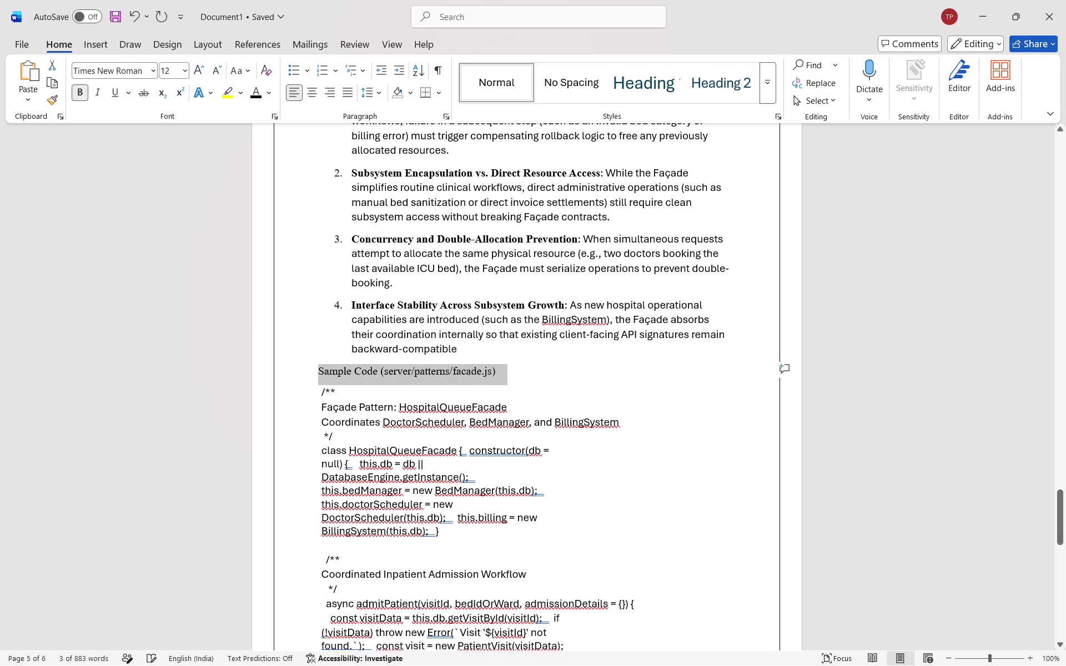
{"action": "key", "text": "ctrl+b"}
{"action": "left_click", "coordinate": [203, 74]}
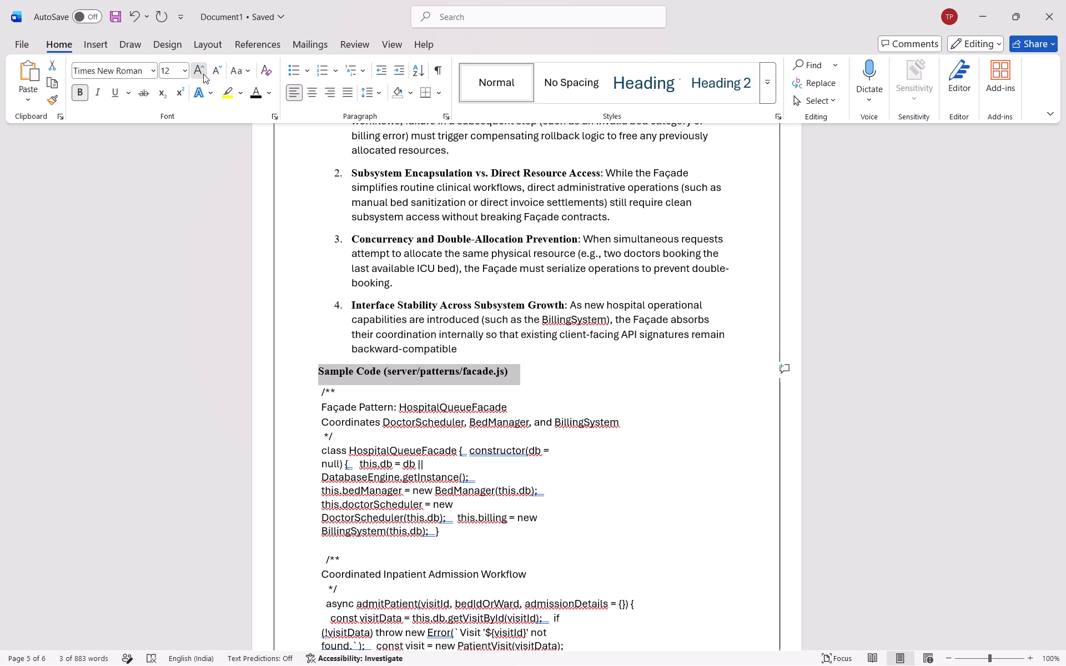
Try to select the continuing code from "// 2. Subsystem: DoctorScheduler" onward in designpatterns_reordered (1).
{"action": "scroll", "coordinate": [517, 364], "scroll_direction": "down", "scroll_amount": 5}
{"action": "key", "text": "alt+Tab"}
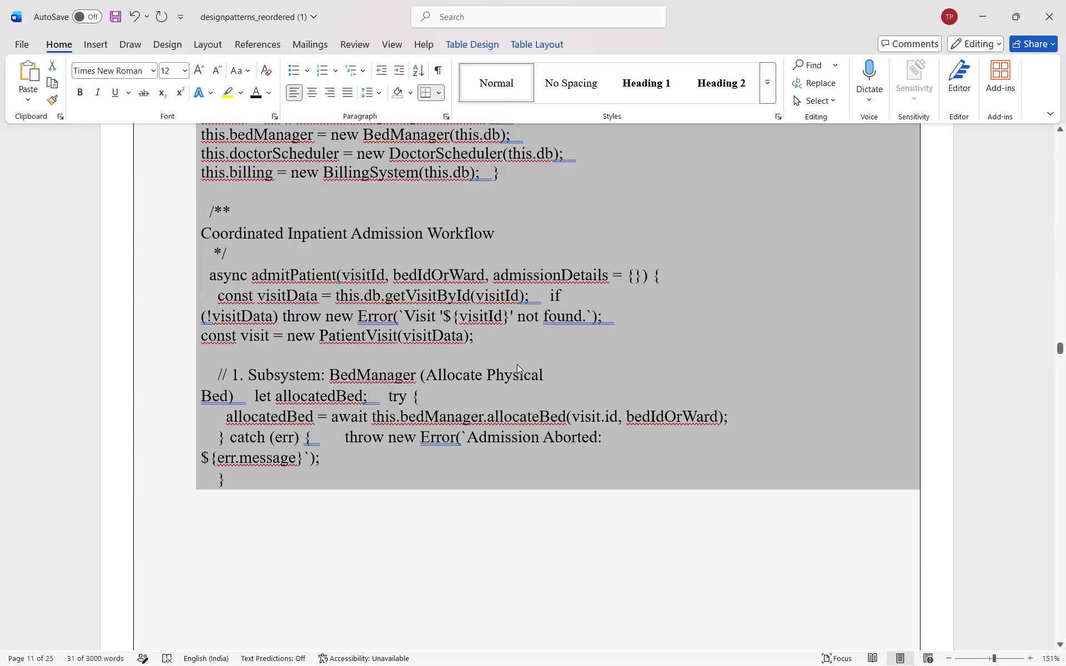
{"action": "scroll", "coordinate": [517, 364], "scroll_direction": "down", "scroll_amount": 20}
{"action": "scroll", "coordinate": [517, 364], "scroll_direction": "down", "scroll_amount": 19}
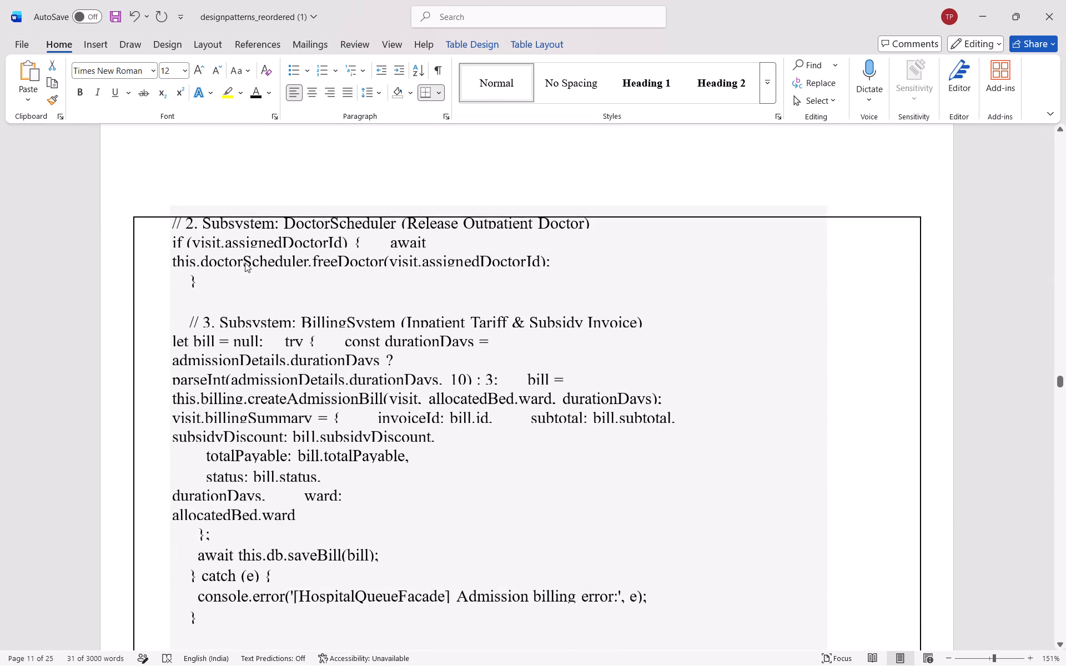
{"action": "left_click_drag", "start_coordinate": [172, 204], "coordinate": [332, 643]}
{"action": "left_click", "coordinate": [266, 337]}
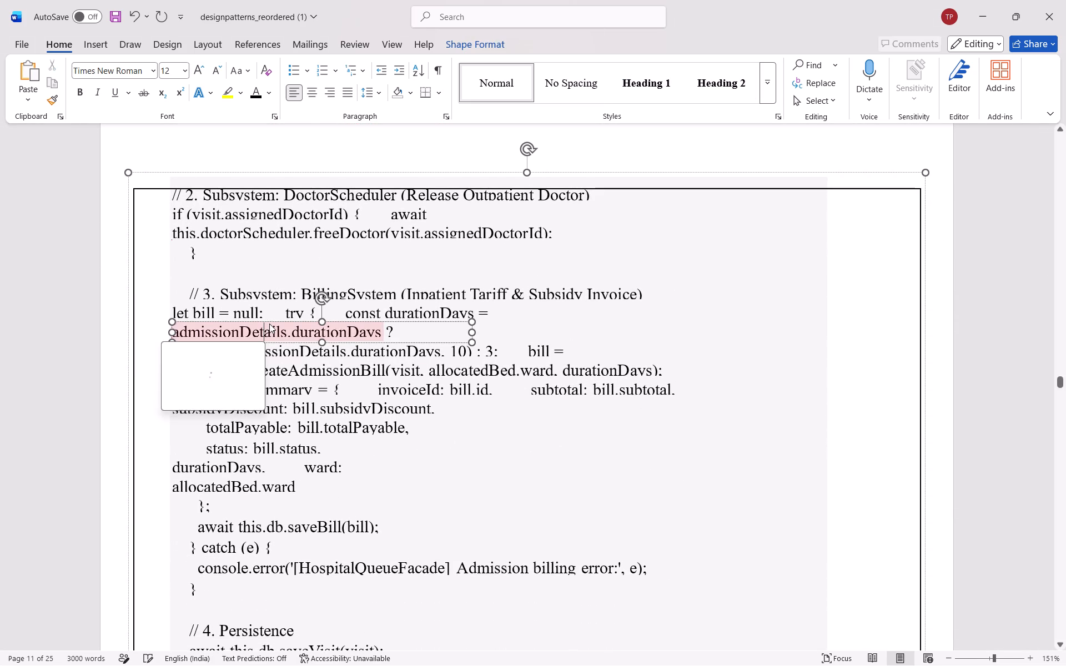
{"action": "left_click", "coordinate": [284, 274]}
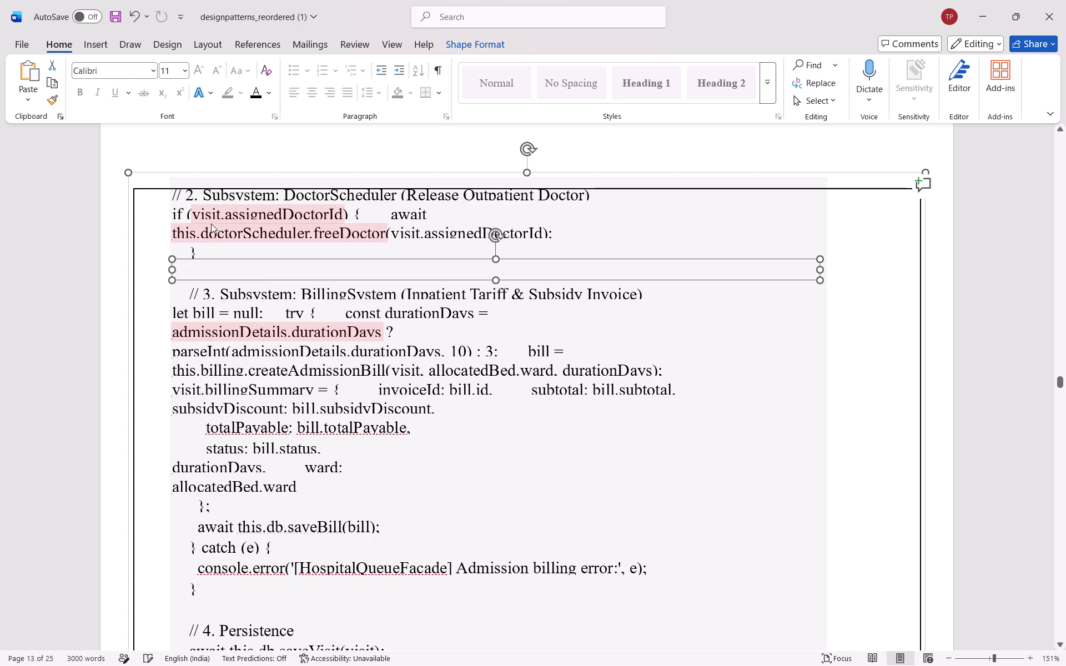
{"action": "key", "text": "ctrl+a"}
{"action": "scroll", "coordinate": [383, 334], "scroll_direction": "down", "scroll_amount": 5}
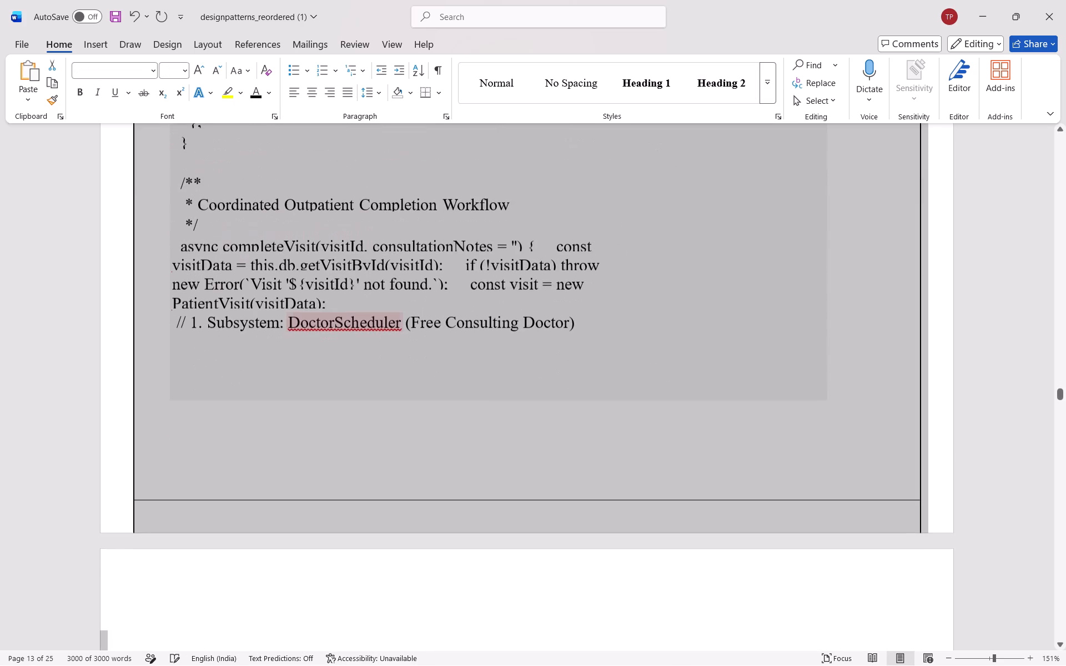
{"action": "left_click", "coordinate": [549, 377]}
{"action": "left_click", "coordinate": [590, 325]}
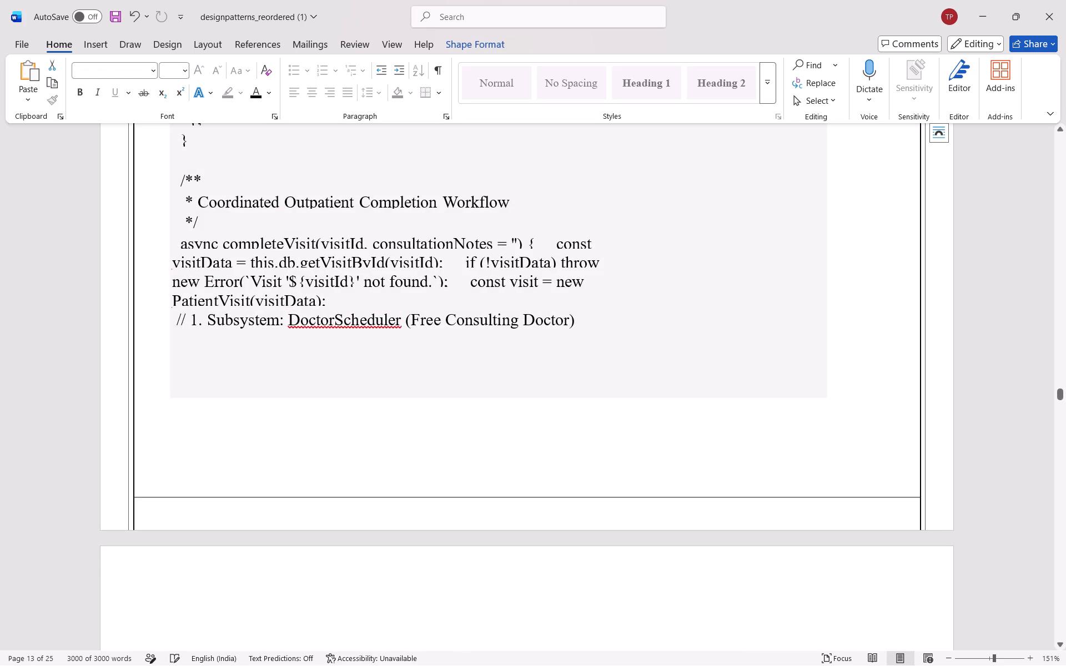
{"action": "scroll", "coordinate": [571, 417], "scroll_direction": "down", "scroll_amount": 6}
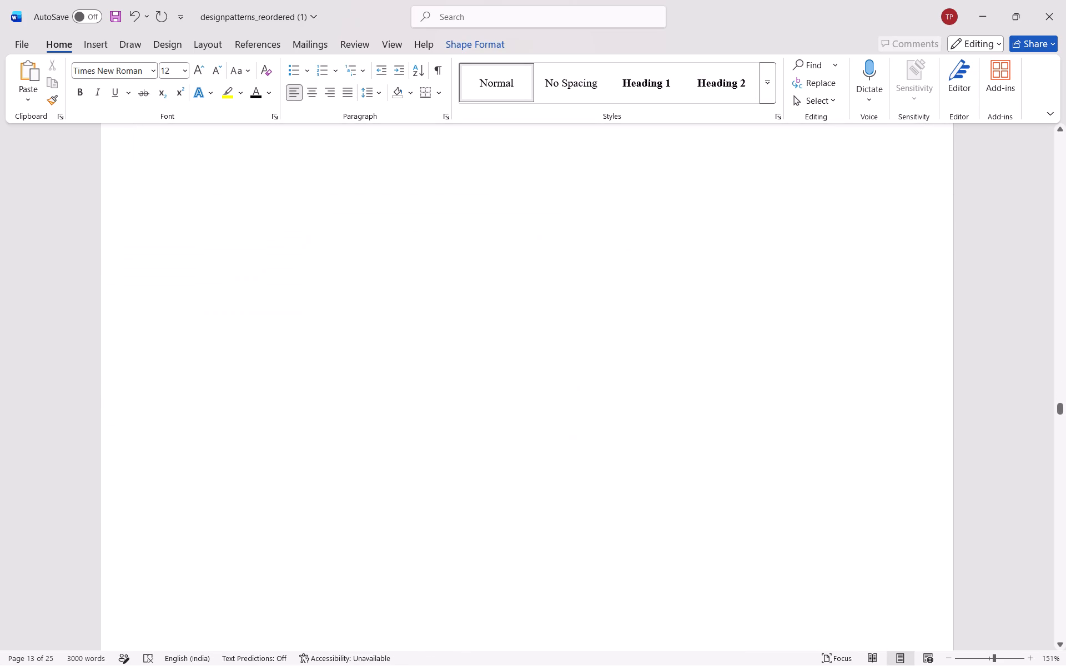
{"action": "scroll", "coordinate": [571, 417], "scroll_direction": "down", "scroll_amount": 2}
{"action": "scroll", "coordinate": [571, 417], "scroll_direction": "up", "scroll_amount": 2}
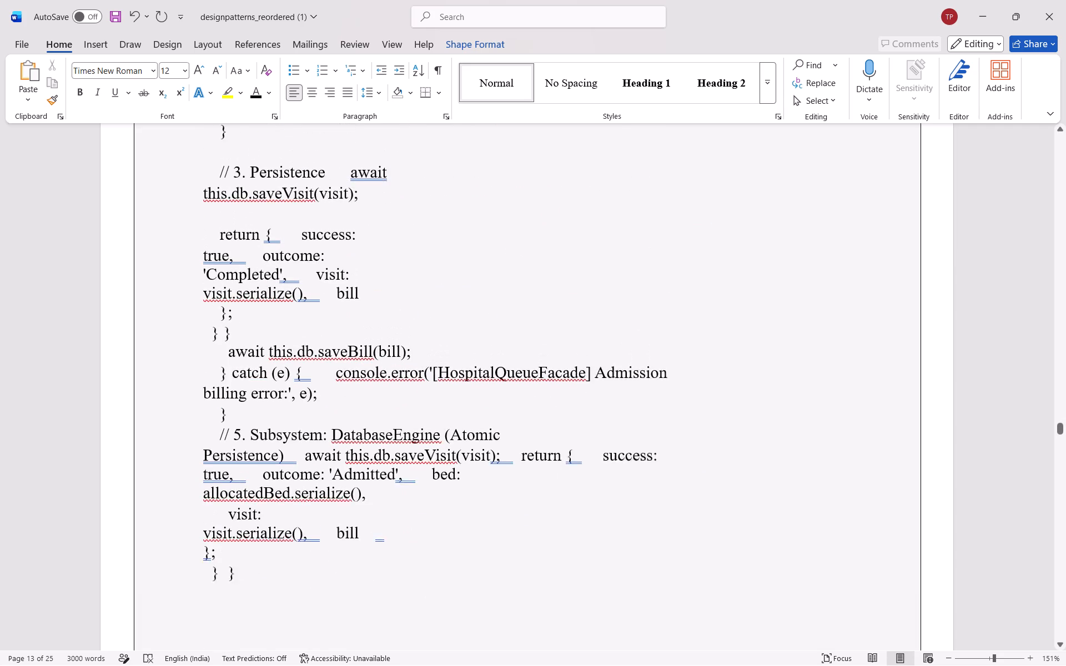
{"action": "scroll", "coordinate": [571, 417], "scroll_direction": "up", "scroll_amount": 1}
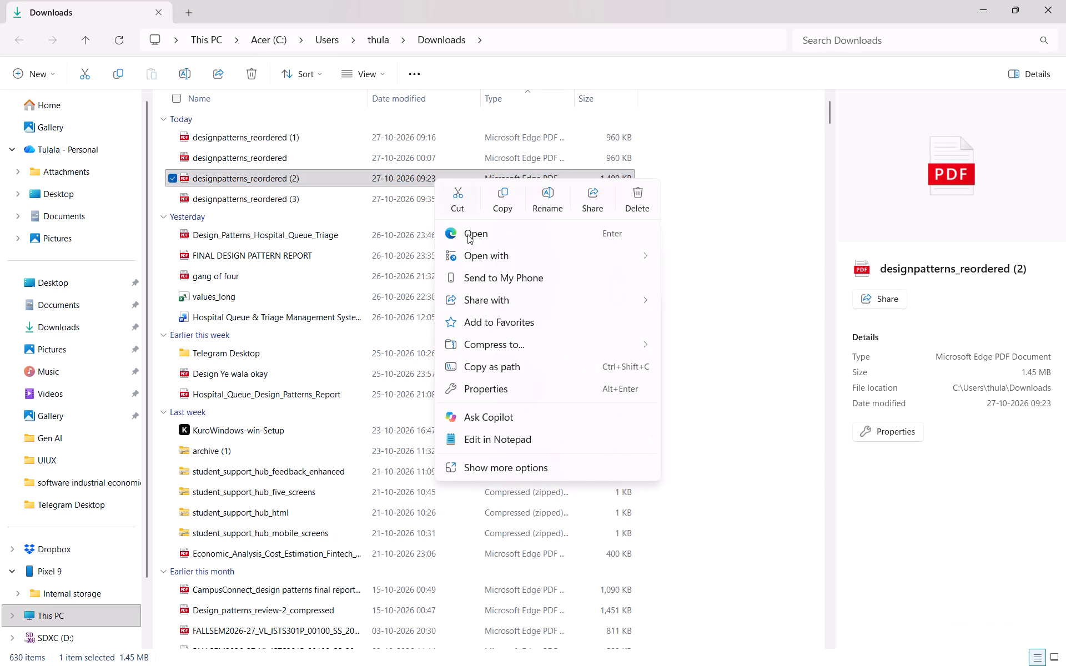
{"action": "left_click", "coordinate": [692, 386]}
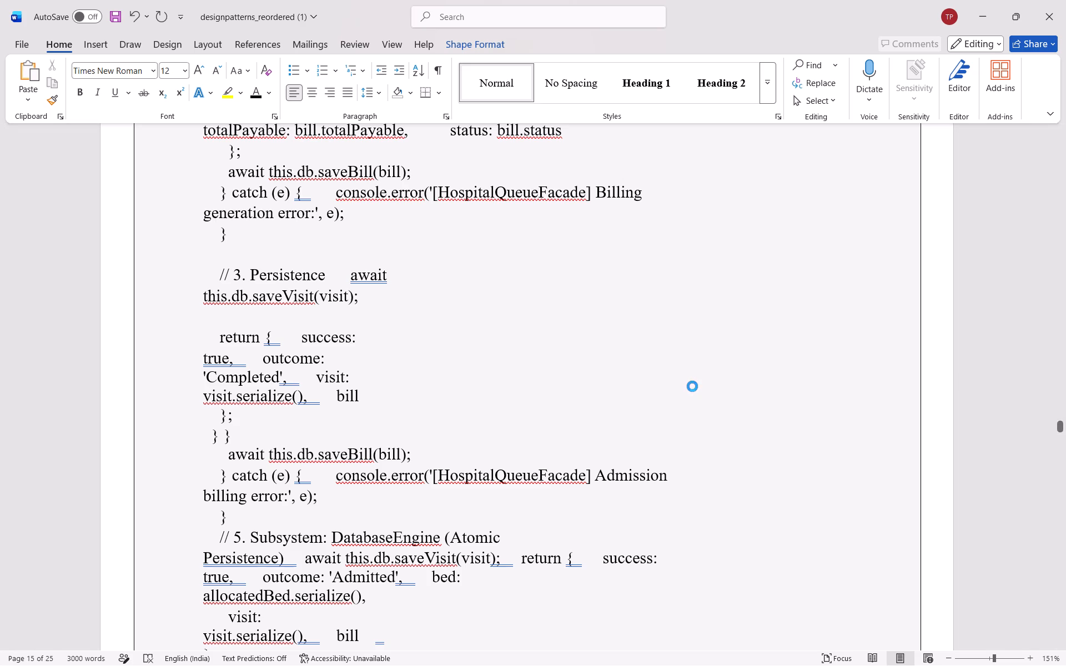
{"action": "scroll", "coordinate": [692, 386], "scroll_direction": "down", "scroll_amount": 7}
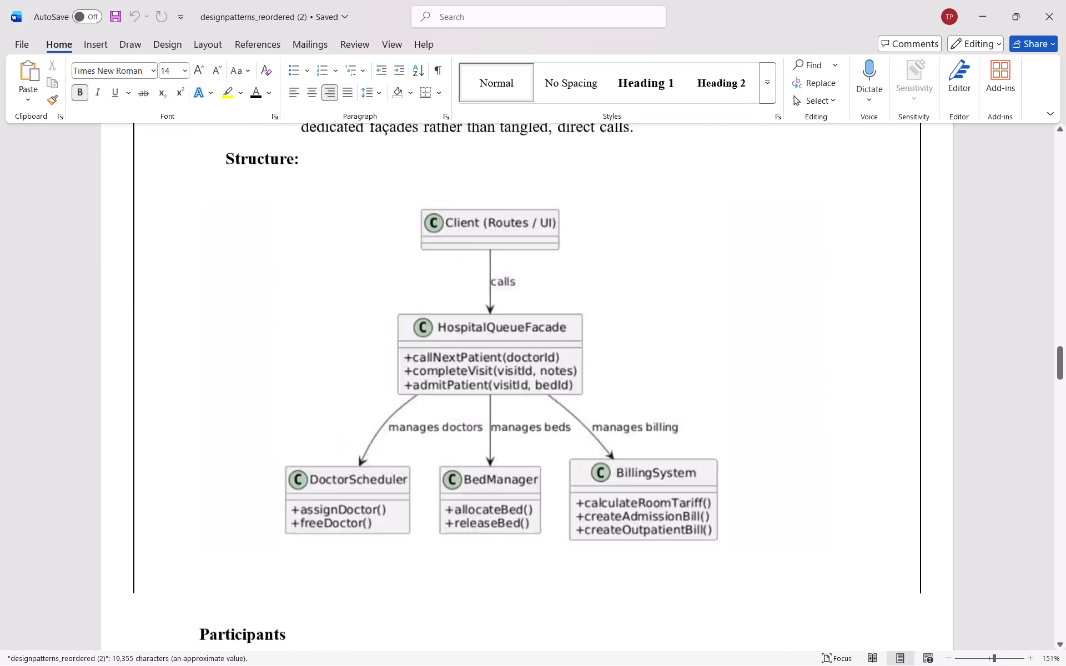
{"action": "scroll", "coordinate": [692, 386], "scroll_direction": "down", "scroll_amount": 11}
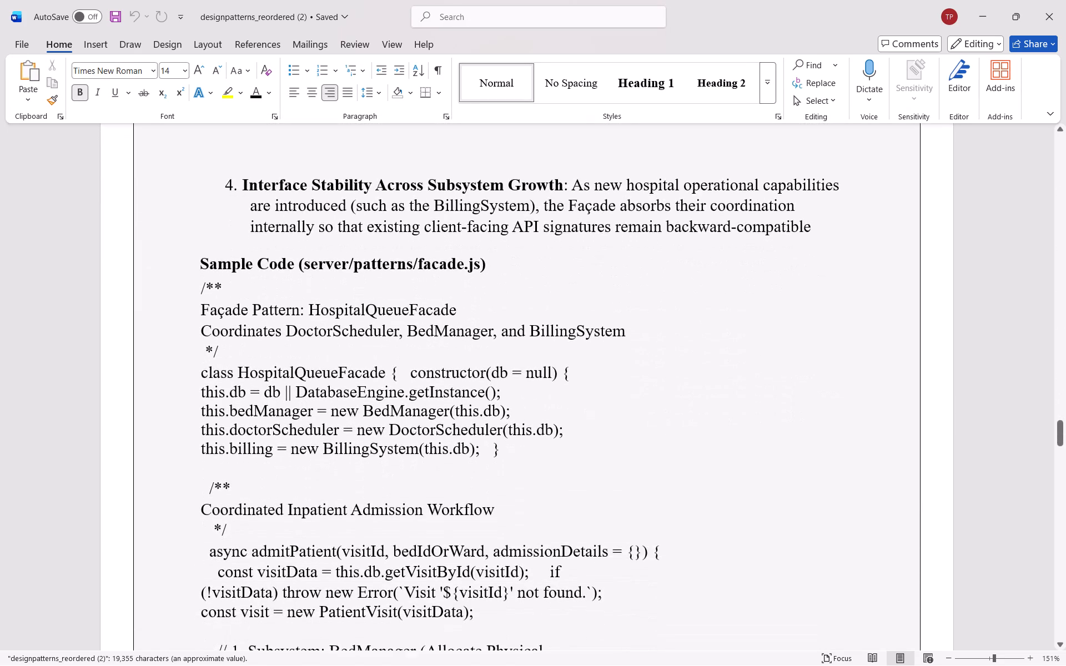
{"action": "scroll", "coordinate": [692, 386], "scroll_direction": "down", "scroll_amount": 9}
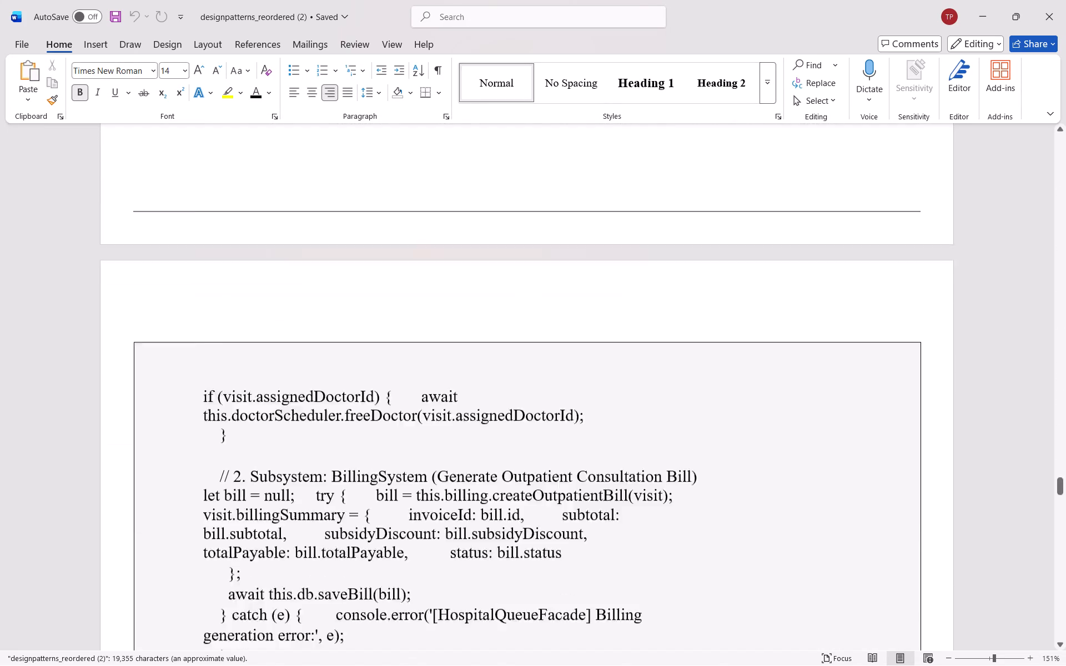
Copy the remaining facade.js code in designpatterns_reordered (2), from "// 2. Subsystem: BillingSystem (Generate Outpatient Consultation Bill)" through the closing braces before State Pattern.
{"action": "scroll", "coordinate": [692, 386], "scroll_direction": "down", "scroll_amount": 2}
{"action": "scroll", "coordinate": [692, 386], "scroll_direction": "up", "scroll_amount": 3}
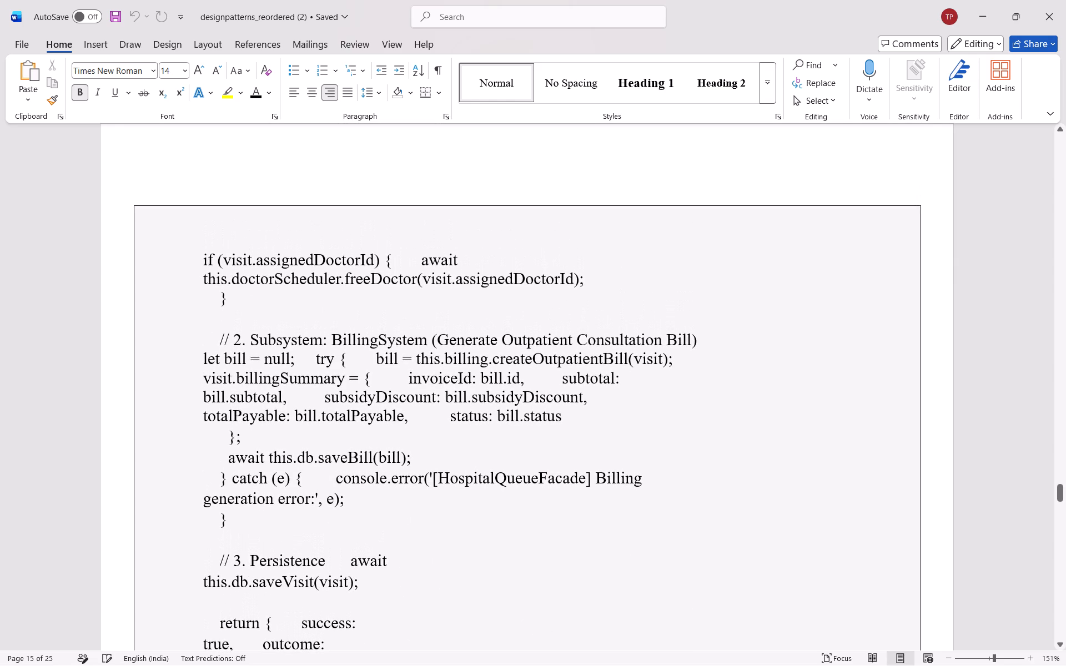
{"action": "left_click_drag", "start_coordinate": [217, 337], "coordinate": [306, 665]}
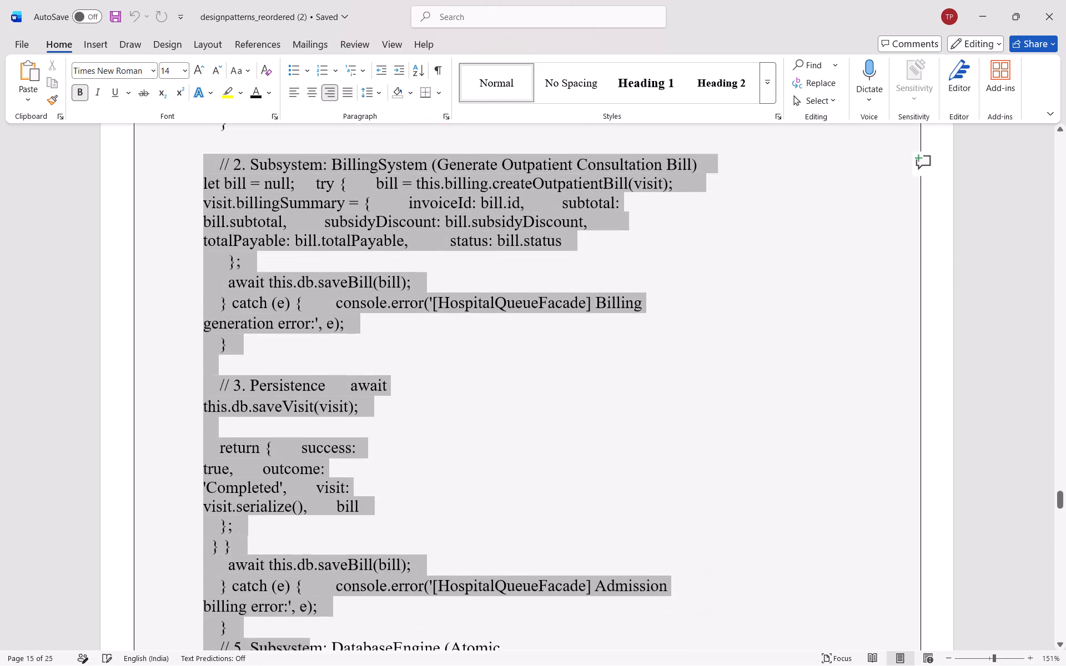
{"action": "left_click_drag", "start_coordinate": [306, 665], "coordinate": [293, 339]}
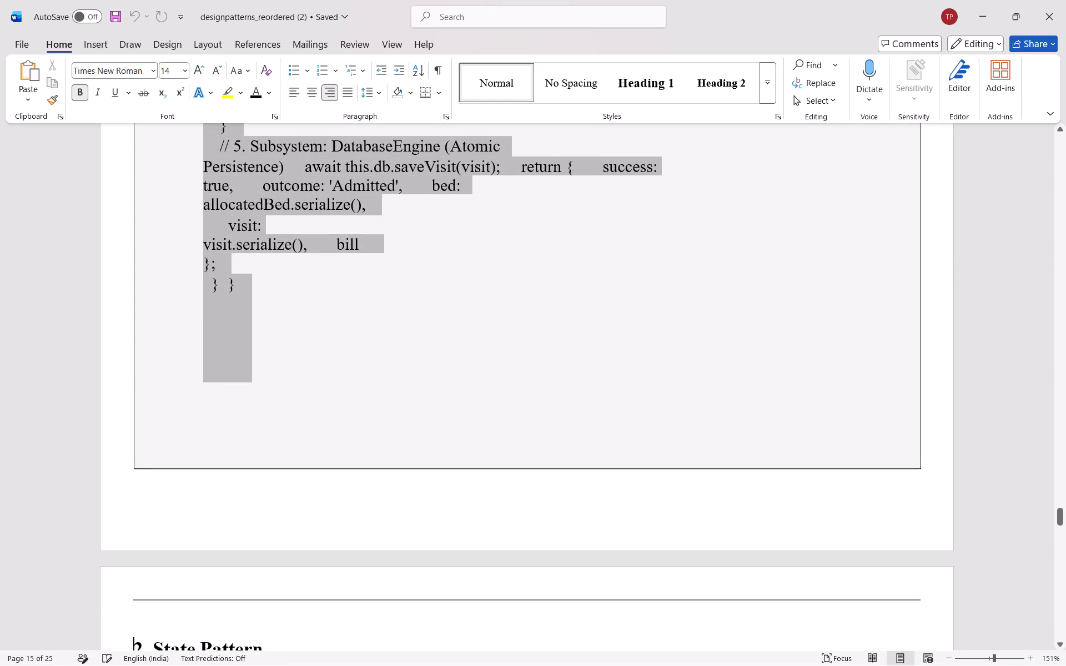
{"action": "left_click_drag", "start_coordinate": [293, 339], "coordinate": [279, 318]}
{"action": "key", "text": "ctrl+c"}
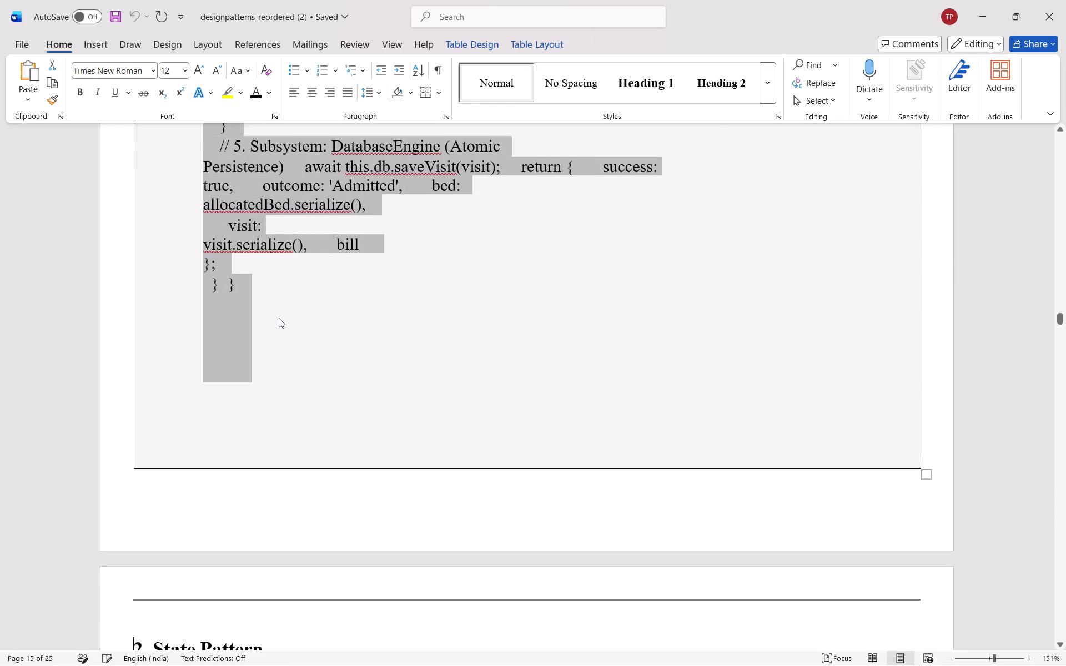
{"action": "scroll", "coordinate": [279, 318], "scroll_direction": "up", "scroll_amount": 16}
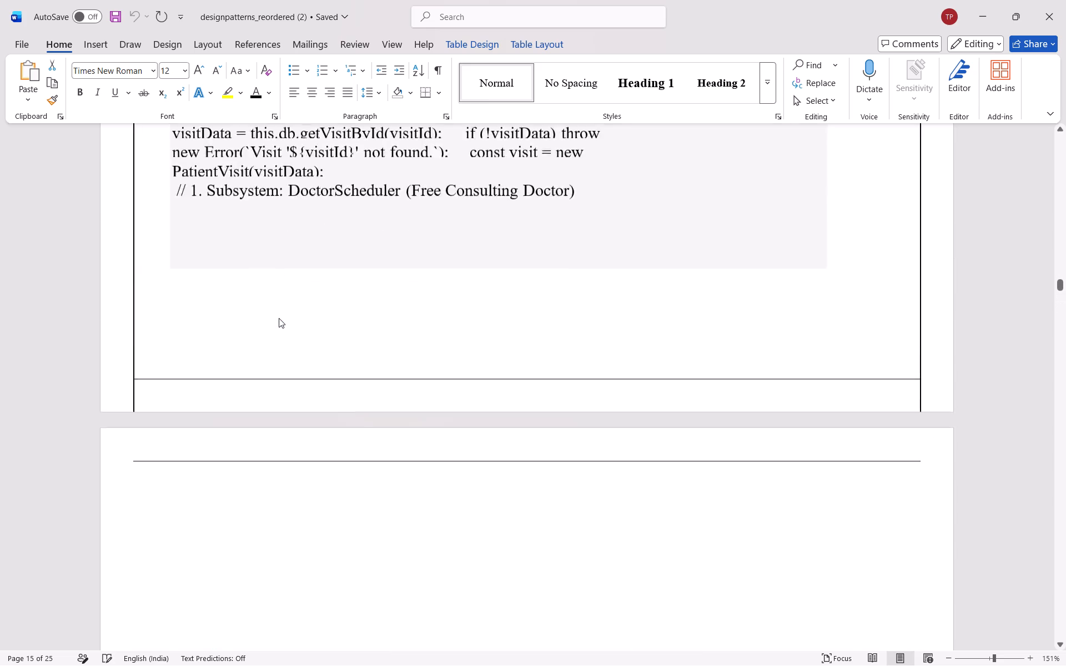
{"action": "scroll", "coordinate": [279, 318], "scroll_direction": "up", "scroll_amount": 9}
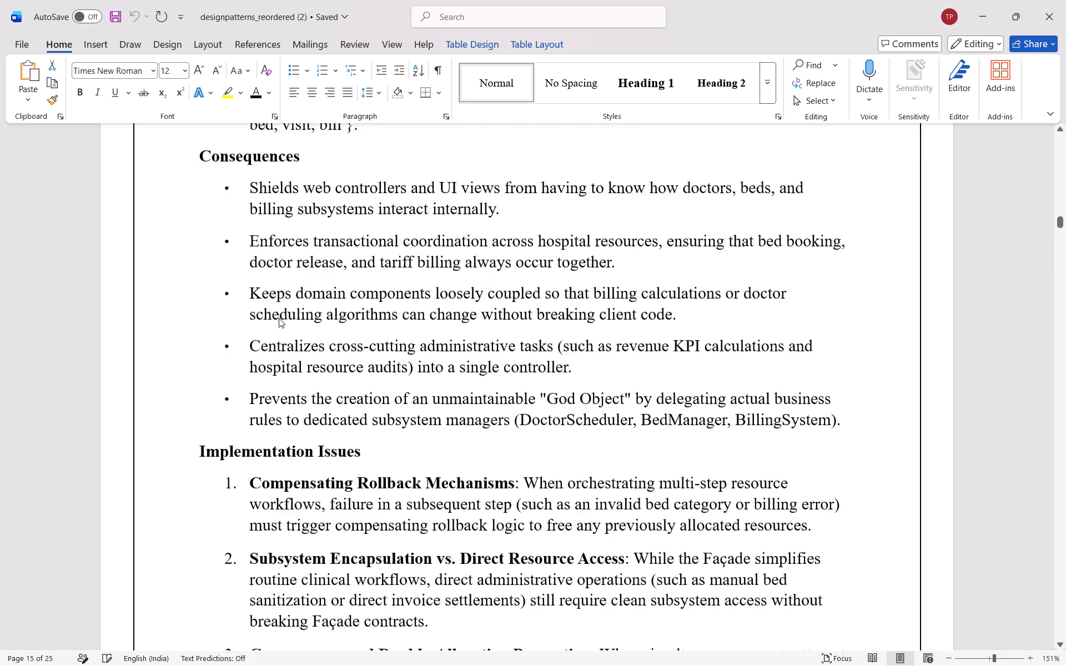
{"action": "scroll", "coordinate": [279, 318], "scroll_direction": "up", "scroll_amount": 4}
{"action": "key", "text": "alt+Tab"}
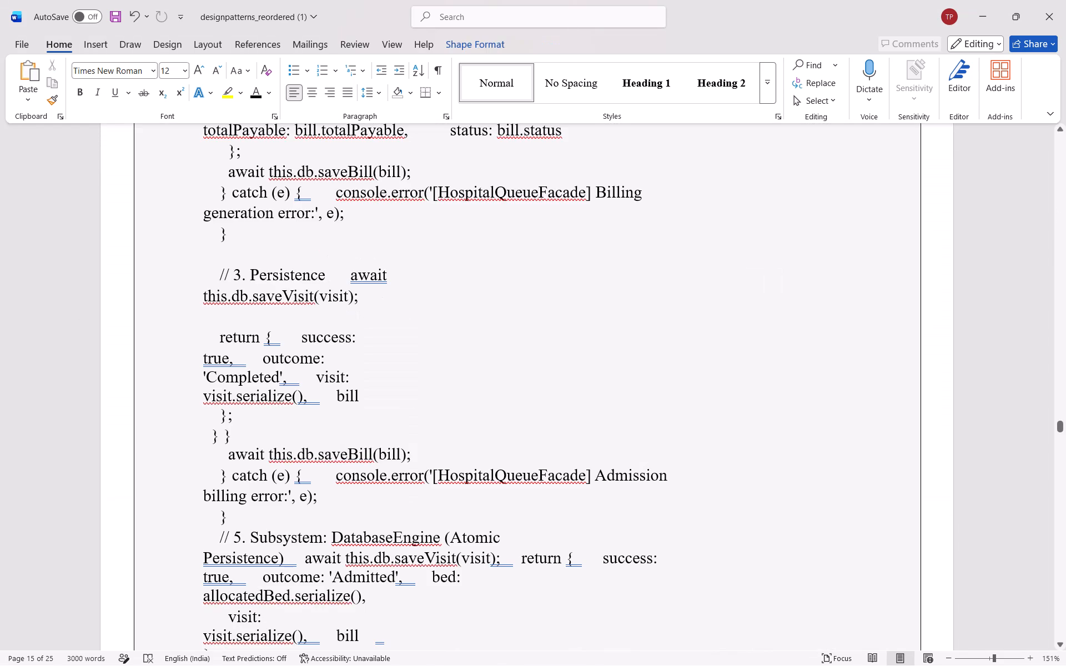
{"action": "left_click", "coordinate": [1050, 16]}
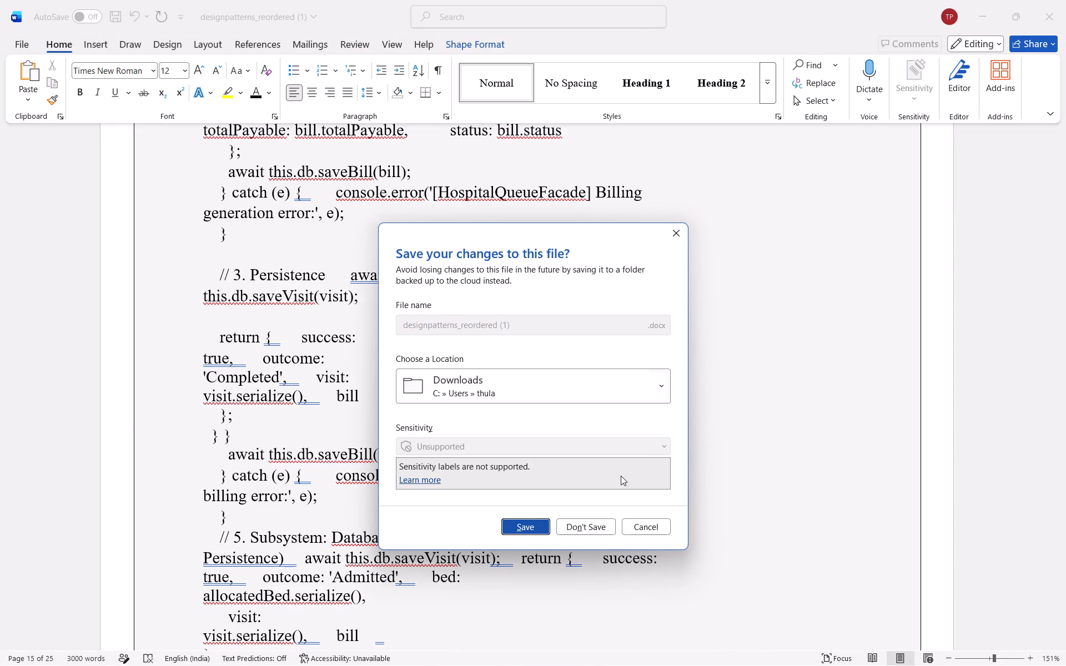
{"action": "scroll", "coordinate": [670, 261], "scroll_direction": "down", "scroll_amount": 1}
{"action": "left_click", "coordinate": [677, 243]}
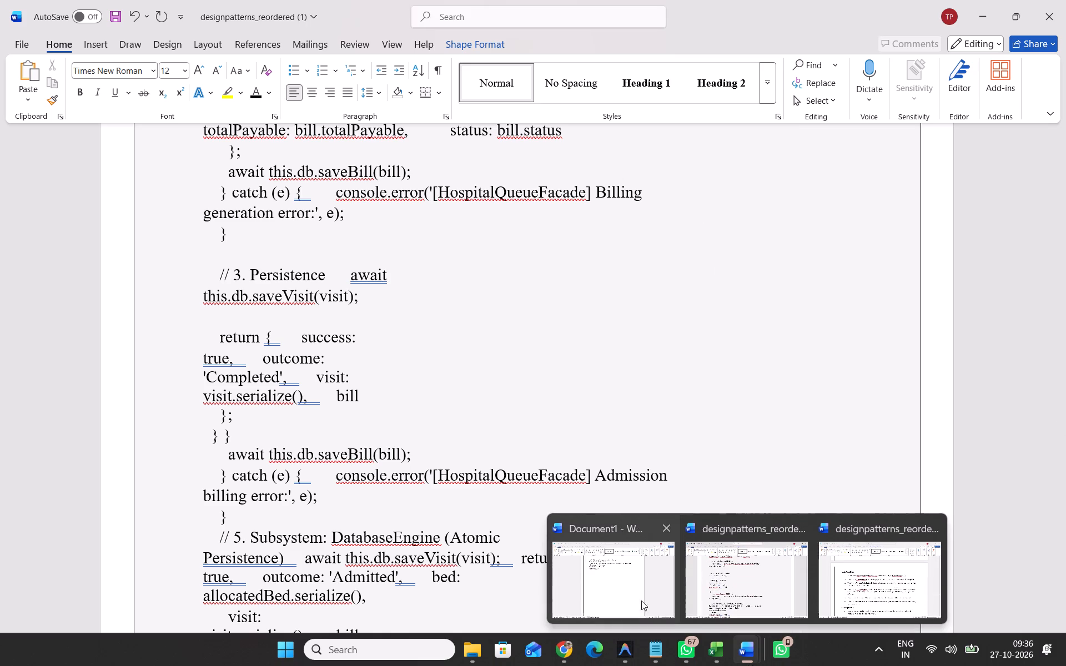
Paste the copied code into Document1 on a new line after the BedManager code, and place the cursor on the following blank page.
{"action": "left_click", "coordinate": [628, 598]}
{"action": "left_click", "coordinate": [430, 252]}
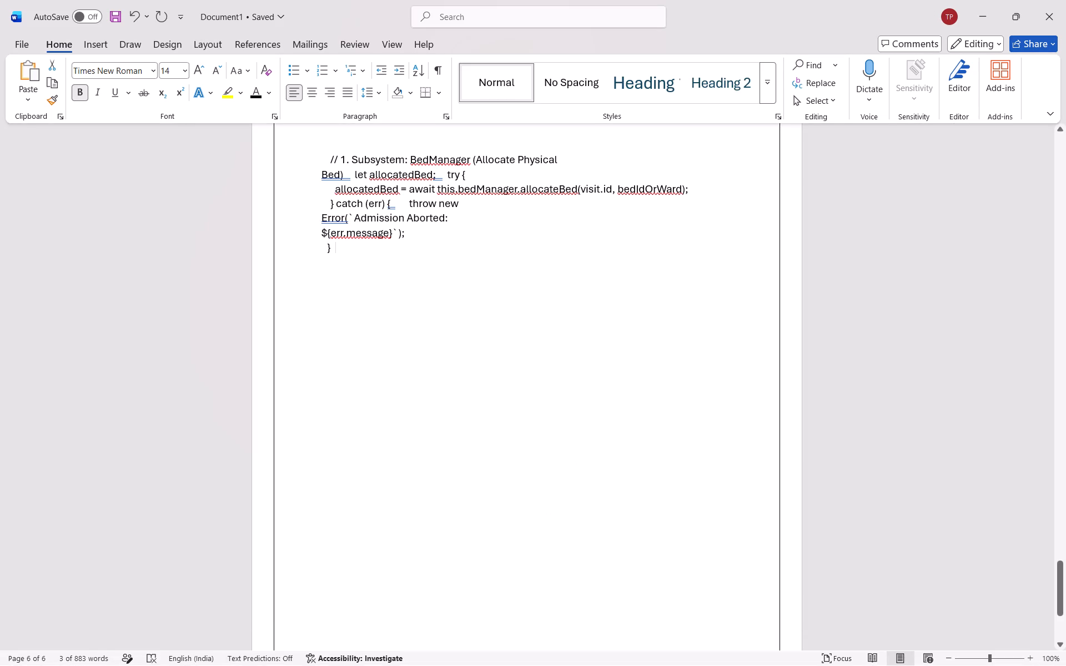
{"action": "key", "text": "Return"}
{"action": "key", "text": "ctrl+v"}
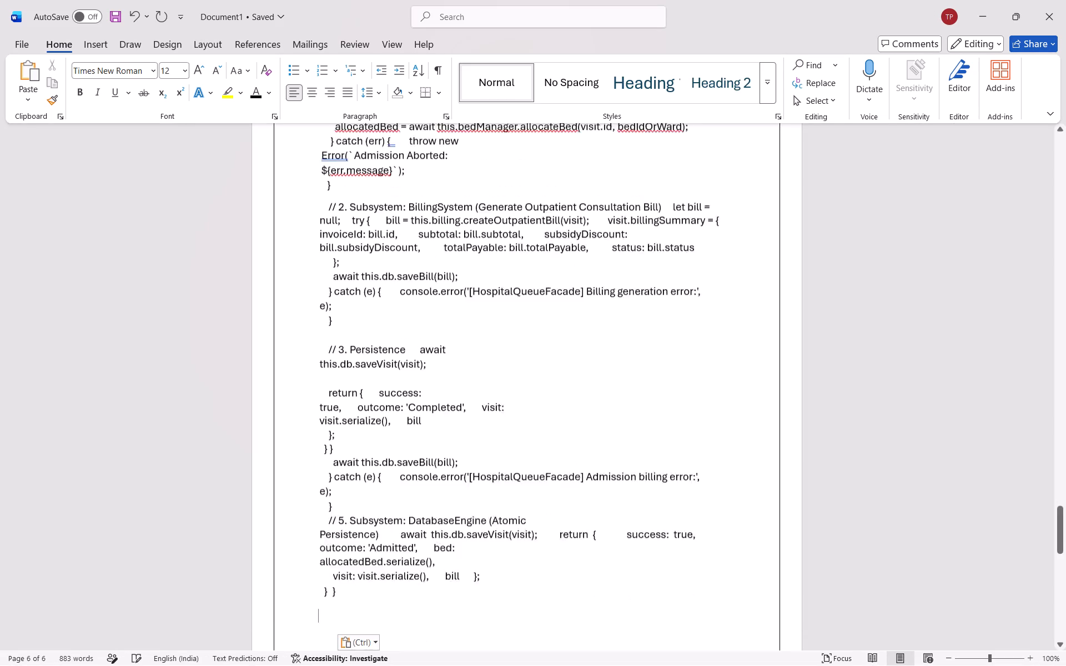
{"action": "scroll", "coordinate": [430, 252], "scroll_direction": "up", "scroll_amount": 3}
{"action": "scroll", "coordinate": [430, 252], "scroll_direction": "down", "scroll_amount": 2}
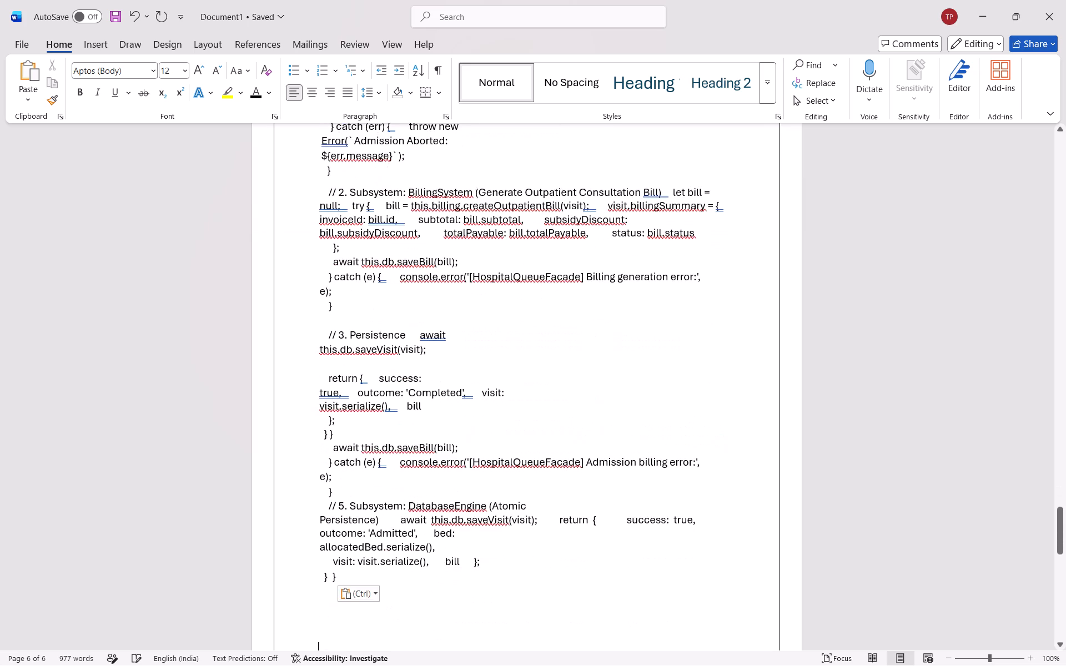
{"action": "scroll", "coordinate": [430, 252], "scroll_direction": "down", "scroll_amount": 2}
{"action": "scroll", "coordinate": [463, 408], "scroll_direction": "down", "scroll_amount": 3}
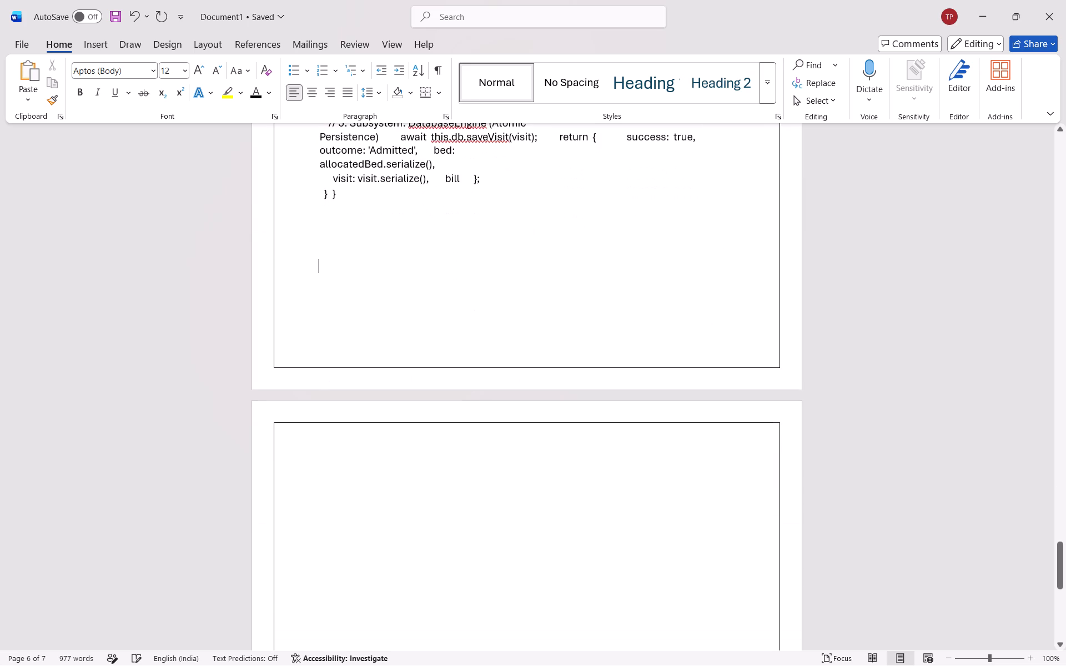
{"action": "left_click", "coordinate": [340, 460]}
Close designpatterns_reordered (1) without saving its changes.
{"action": "key", "text": "alt+Tab"}
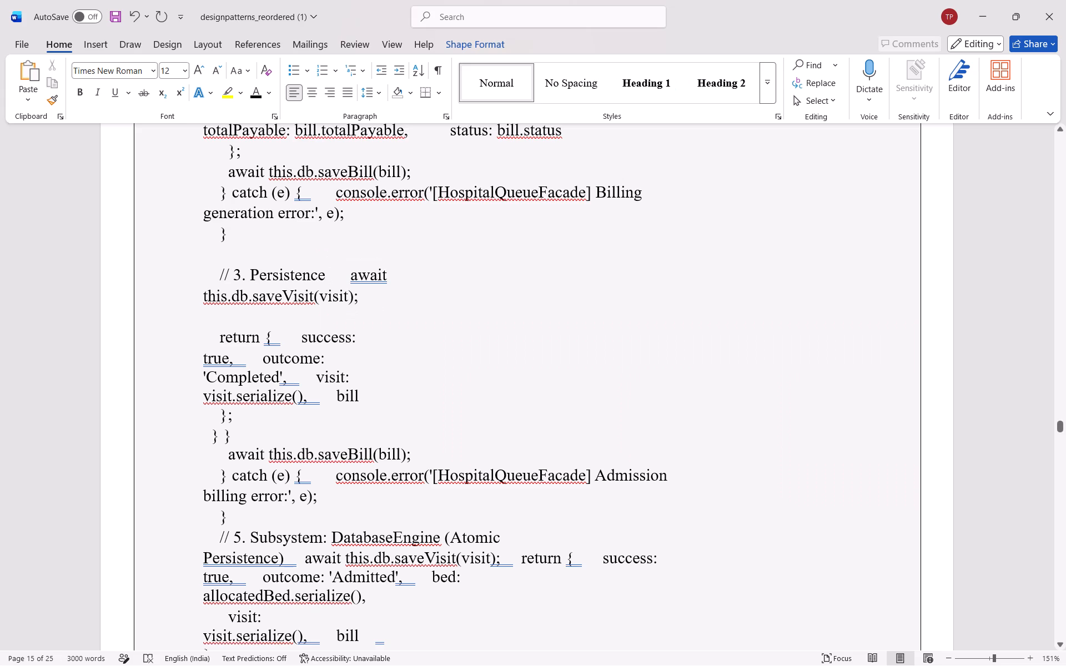
{"action": "scroll", "coordinate": [443, 418], "scroll_direction": "down", "scroll_amount": 1}
{"action": "key", "text": "alt+Tab"}
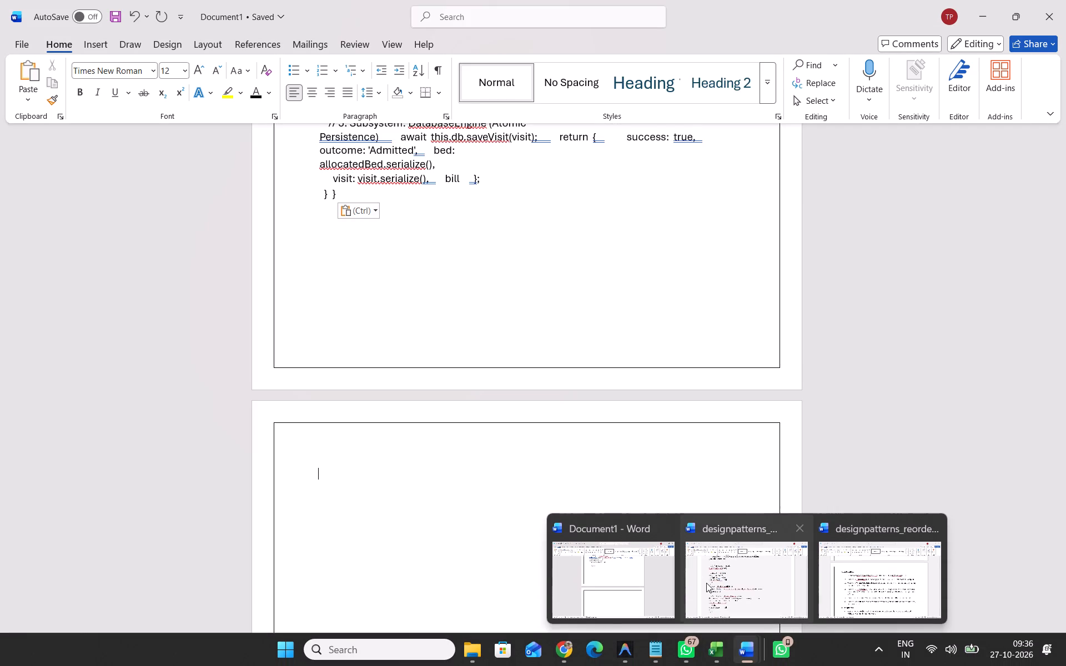
{"action": "left_click", "coordinate": [801, 526]}
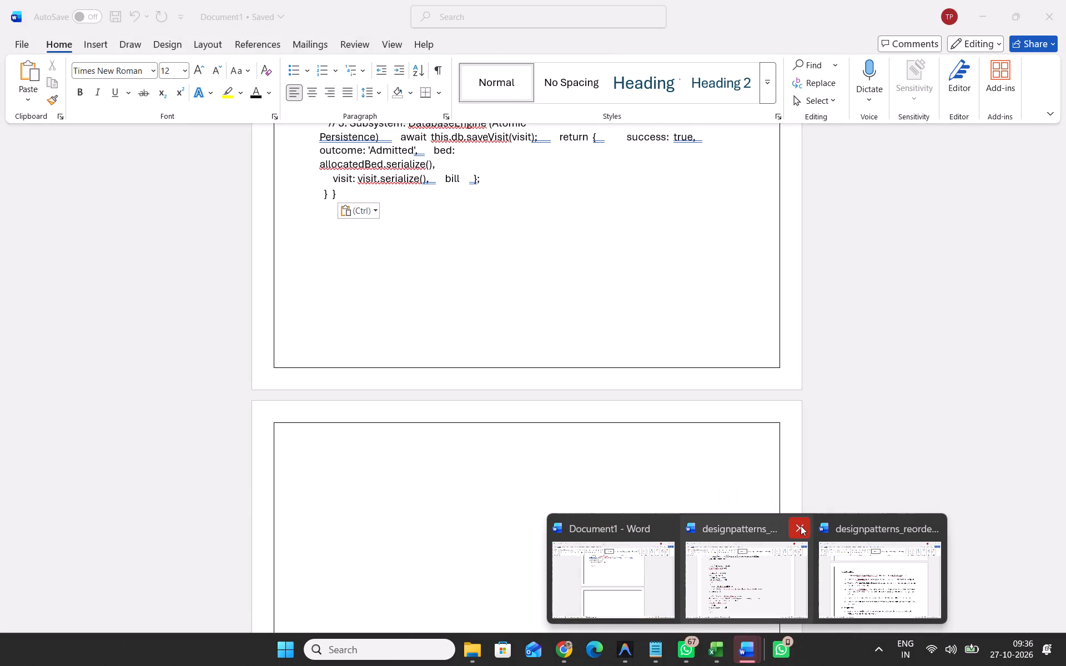
{"action": "left_click", "coordinate": [661, 573]}
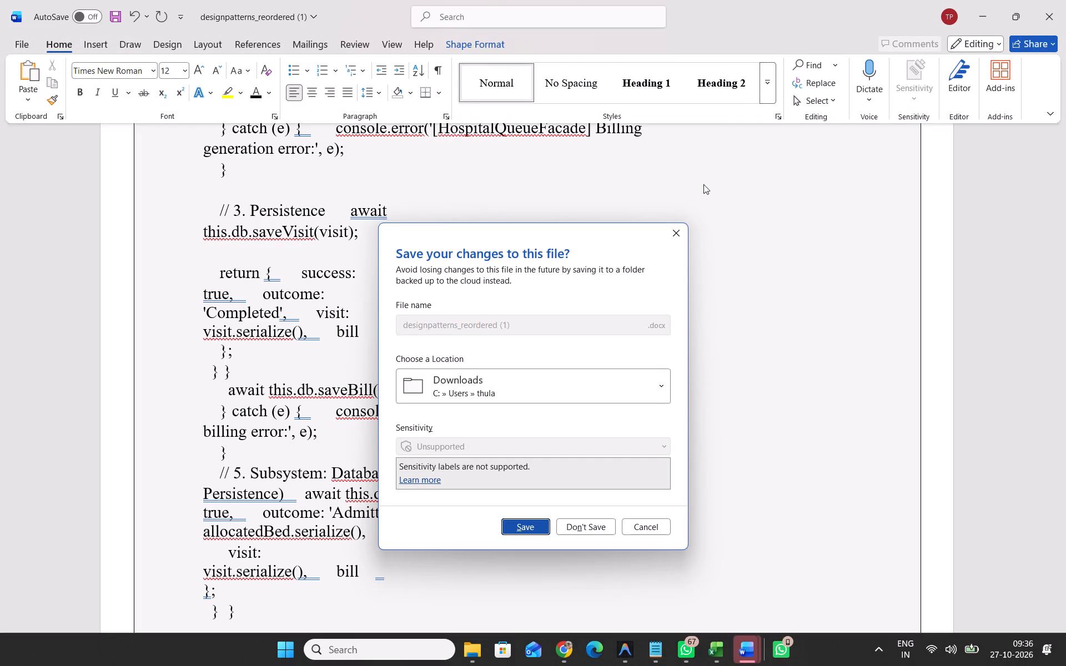
{"action": "left_click", "coordinate": [569, 520]}
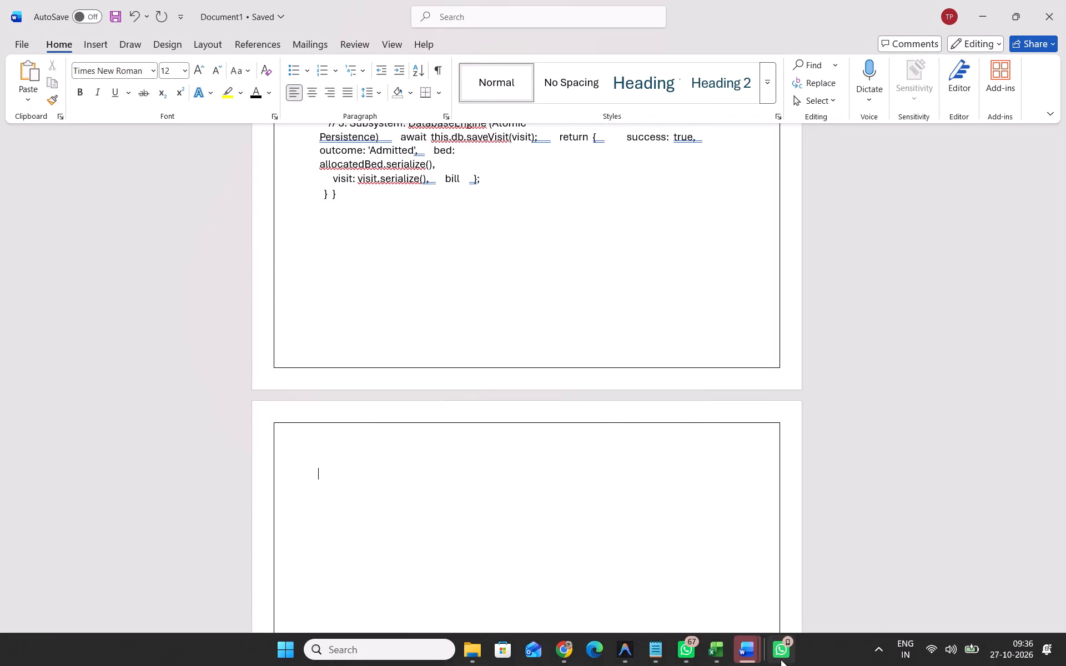
Examine the facade pattern sections and facade.js sample code in designpatterns_reordered (2).
{"action": "left_click", "coordinate": [789, 597]}
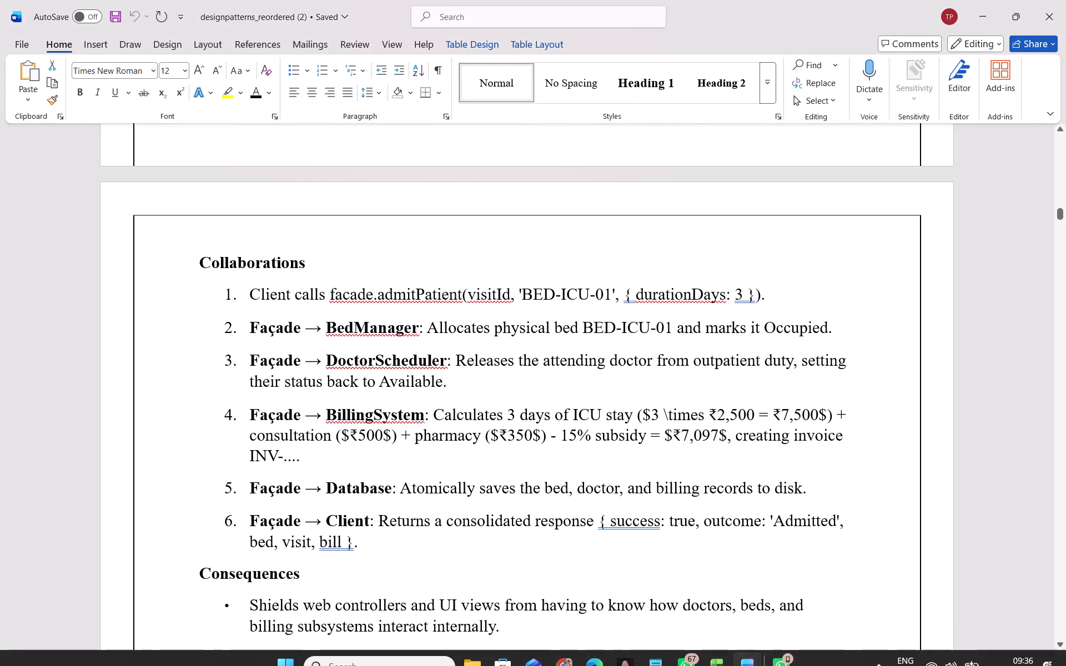
{"action": "scroll", "coordinate": [574, 483], "scroll_direction": "down", "scroll_amount": 4}
{"action": "scroll", "coordinate": [435, 436], "scroll_direction": "down", "scroll_amount": 6}
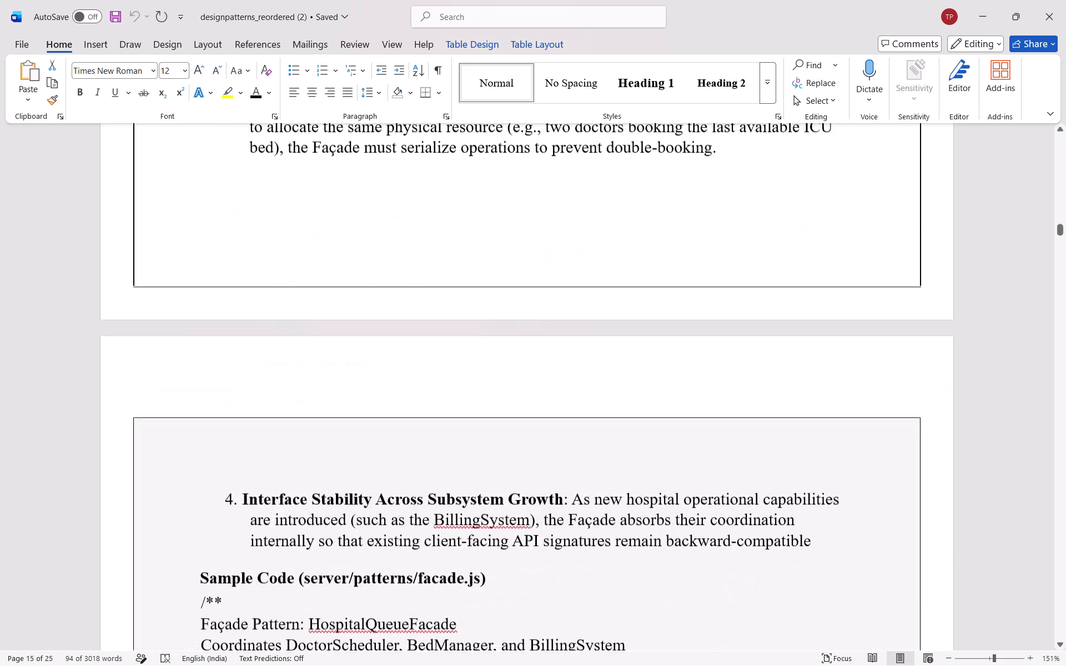
{"action": "scroll", "coordinate": [435, 436], "scroll_direction": "down", "scroll_amount": 11}
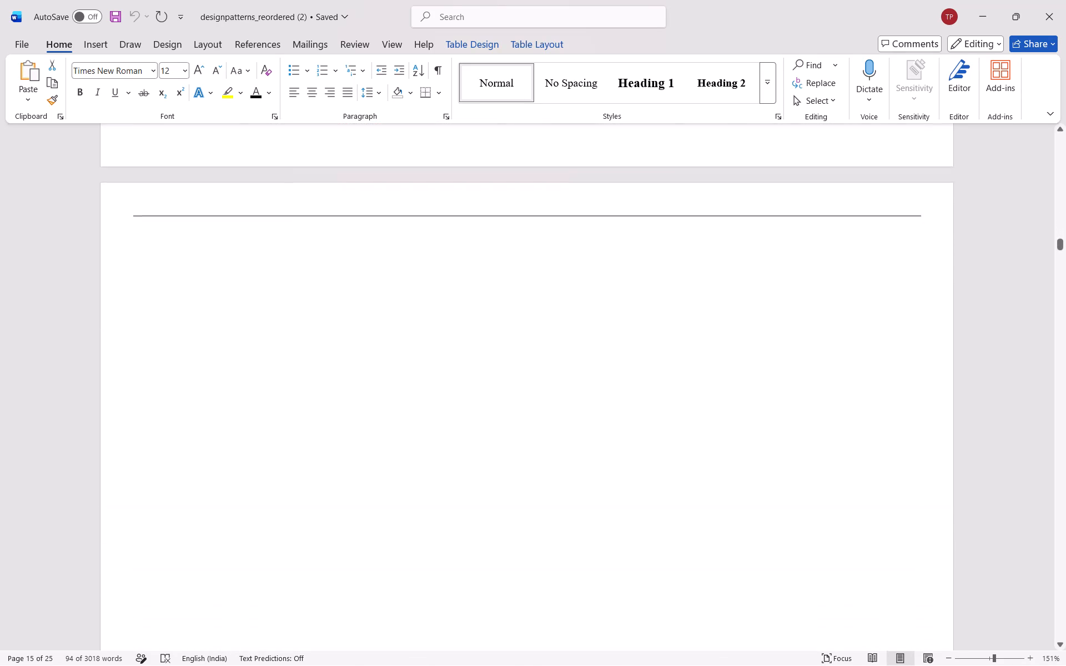
{"action": "scroll", "coordinate": [435, 436], "scroll_direction": "down", "scroll_amount": 6}
{"action": "scroll", "coordinate": [435, 436], "scroll_direction": "up", "scroll_amount": 1}
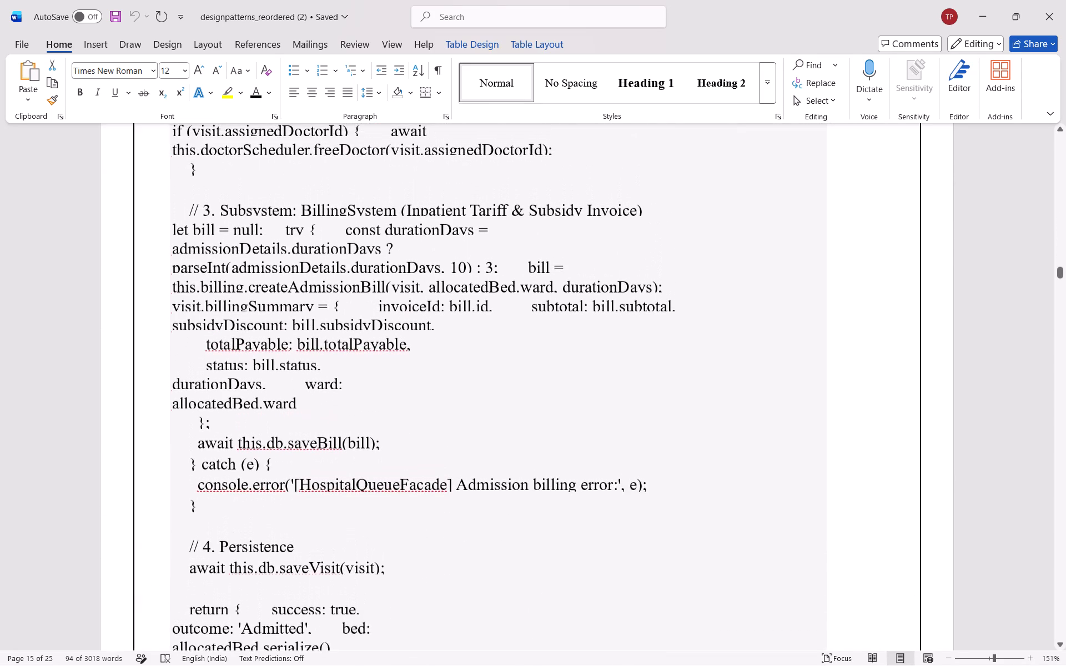
{"action": "left_click", "coordinate": [345, 362]}
{"action": "left_click", "coordinate": [442, 403]}
{"action": "scroll", "coordinate": [442, 403], "scroll_direction": "down", "scroll_amount": 2}
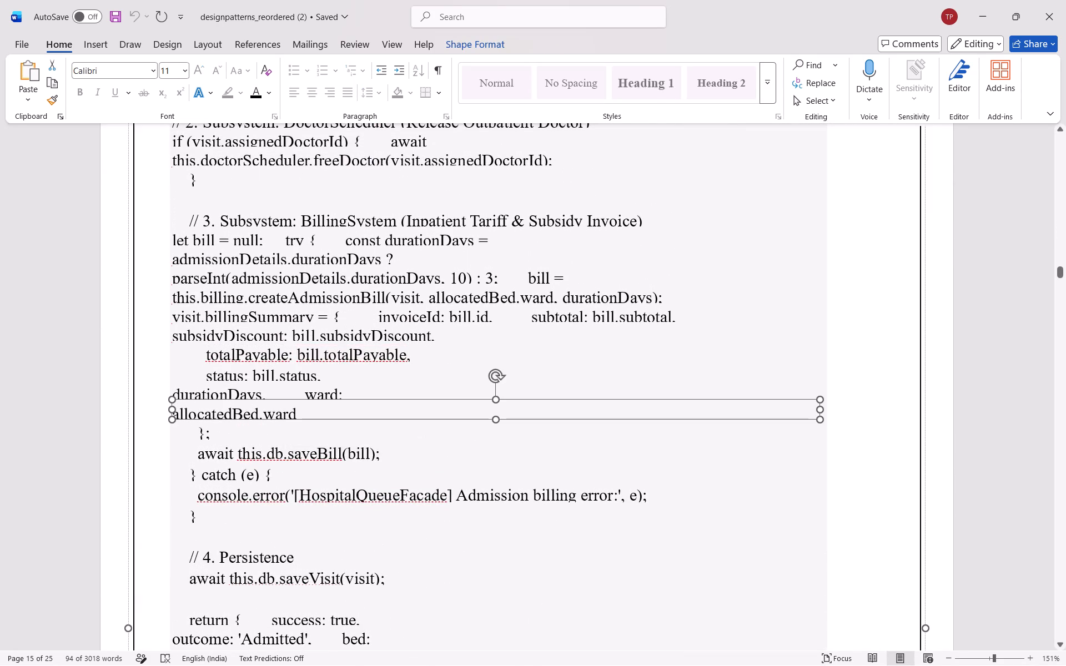
{"action": "scroll", "coordinate": [548, 450], "scroll_direction": "down", "scroll_amount": 5}
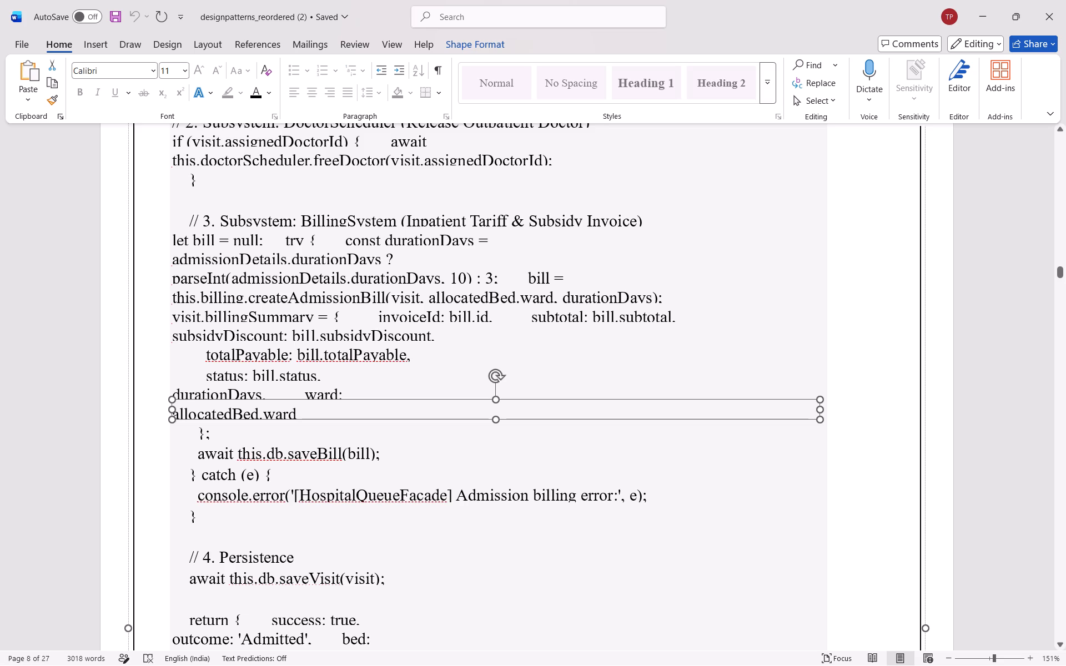
{"action": "left_click", "coordinate": [854, 437]}
{"action": "scroll", "coordinate": [854, 437], "scroll_direction": "down", "scroll_amount": 7}
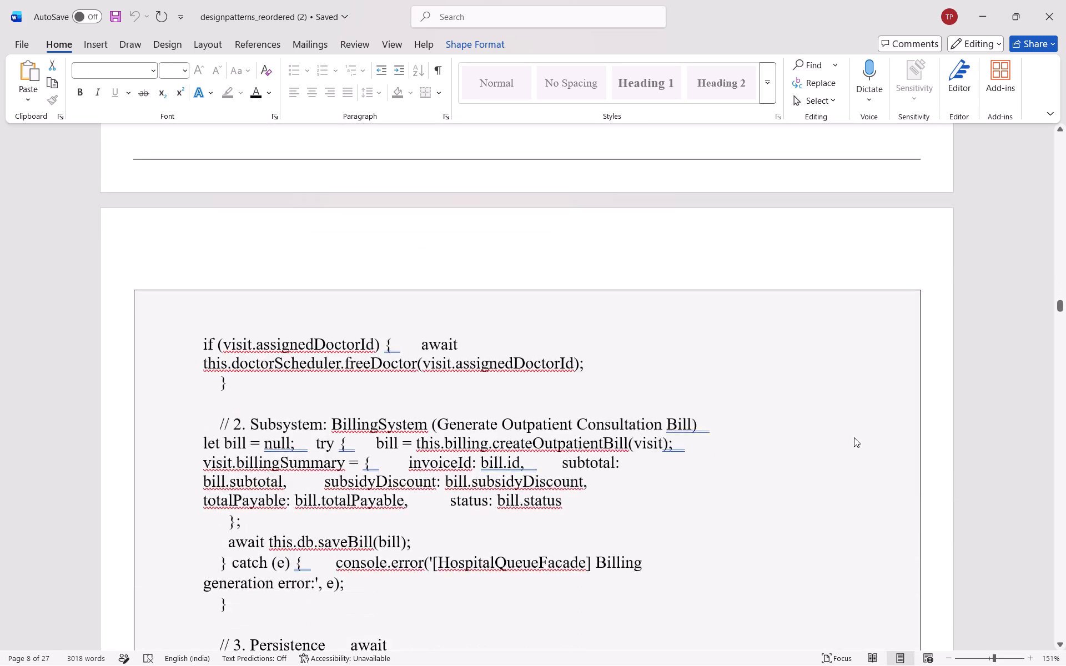
{"action": "scroll", "coordinate": [854, 437], "scroll_direction": "down", "scroll_amount": 8}
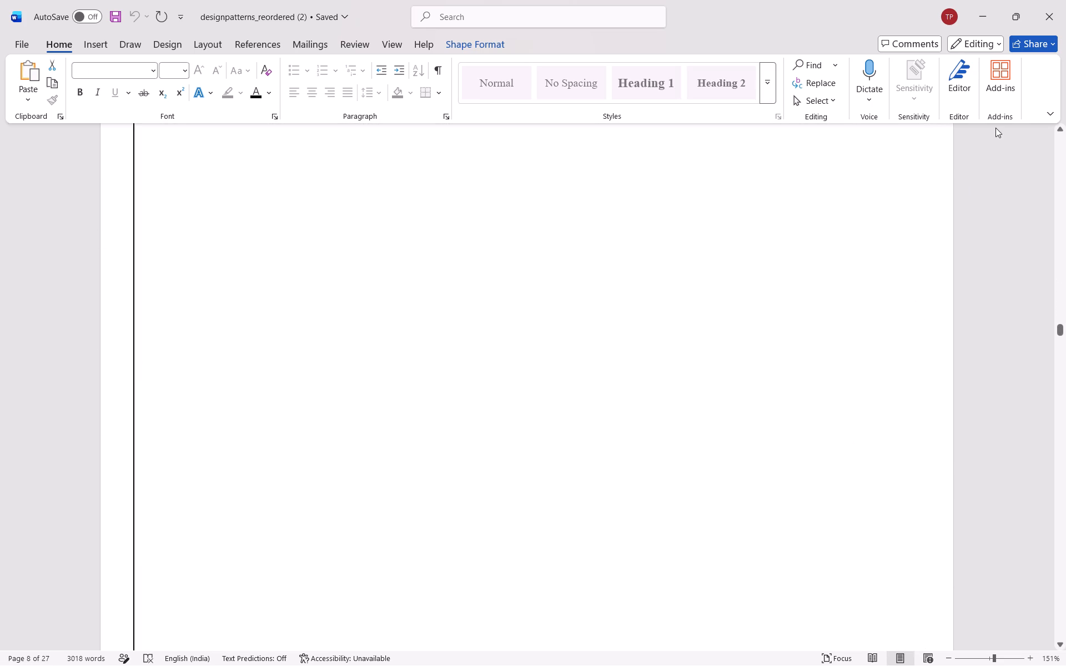
Close designpatterns_reordered (2).
{"action": "left_click", "coordinate": [1065, 0]}
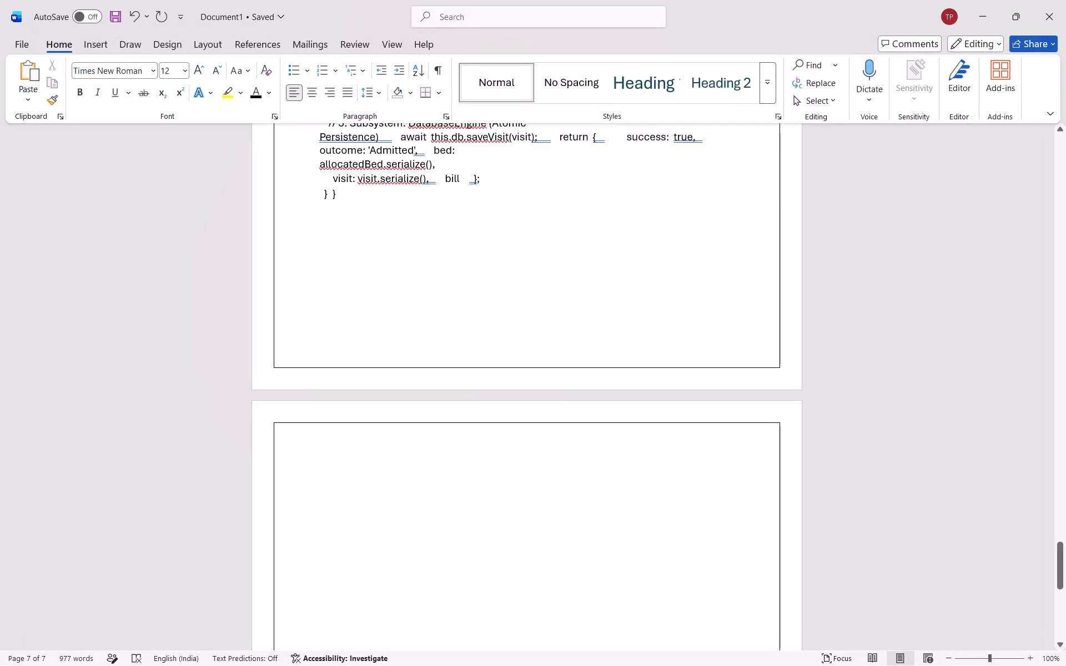
View the opening pages of the designpatterns_reordered (3) PDF from Downloads in Edge and close it.
{"action": "key", "text": "alt+Tab"}
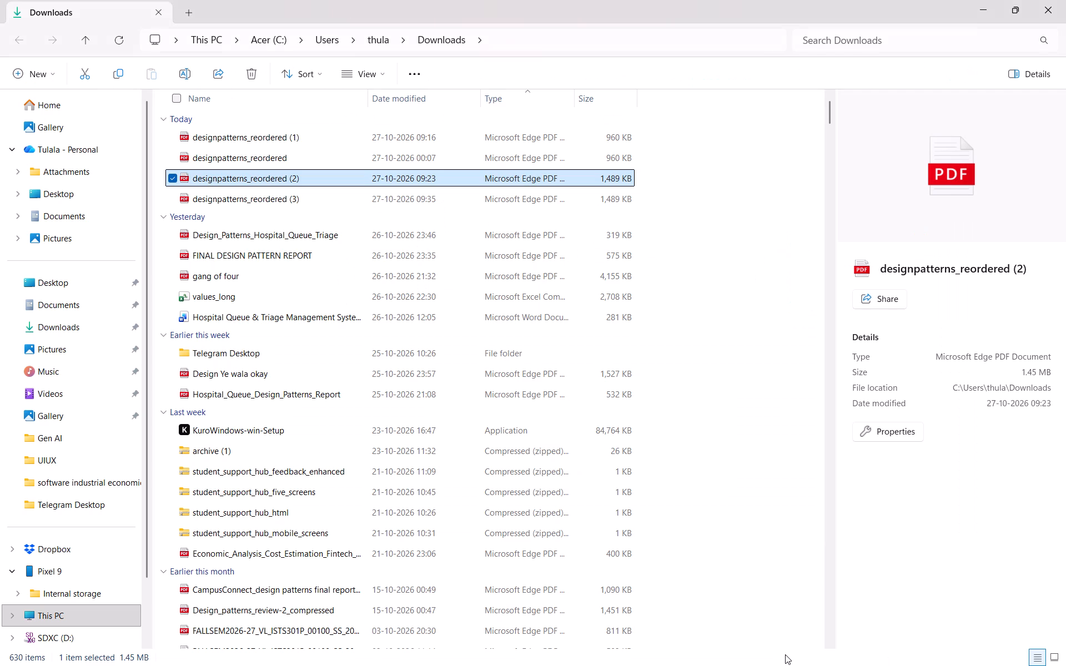
{"action": "double_click", "coordinate": [280, 206]}
{"action": "scroll", "coordinate": [501, 446], "scroll_direction": "down", "scroll_amount": 1}
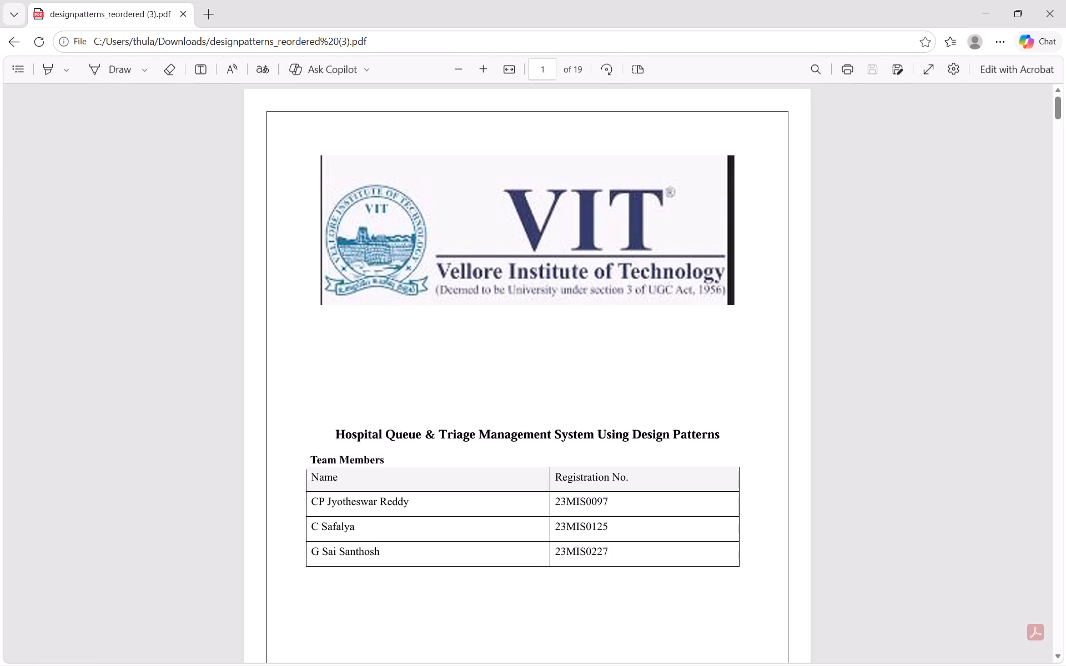
{"action": "scroll", "coordinate": [501, 446], "scroll_direction": "down", "scroll_amount": 8}
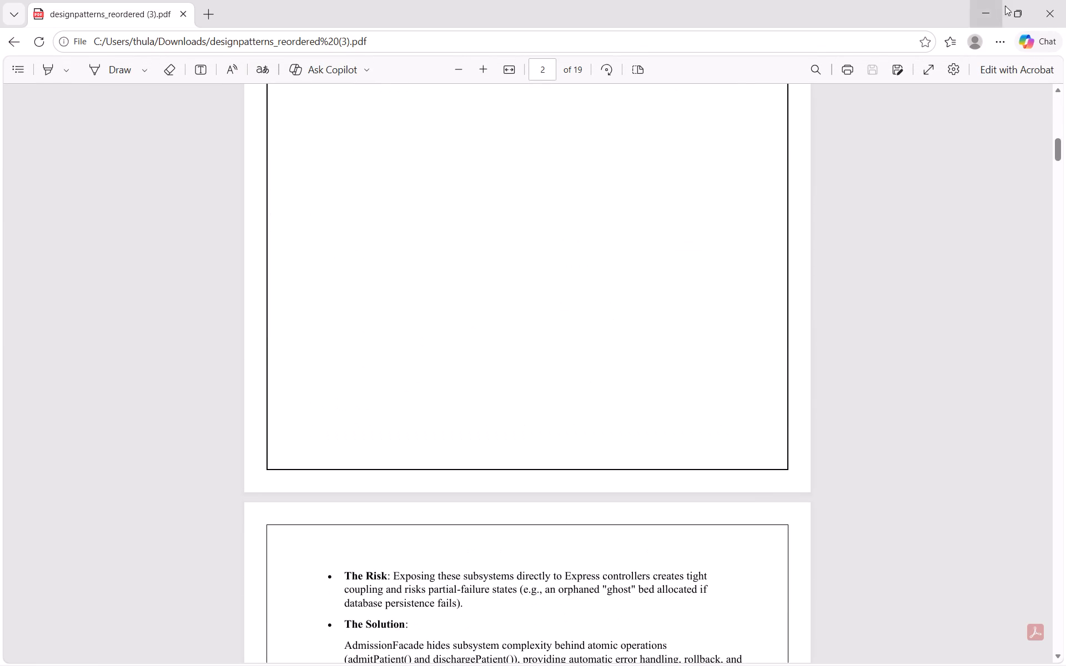
{"action": "left_click", "coordinate": [1041, 7]}
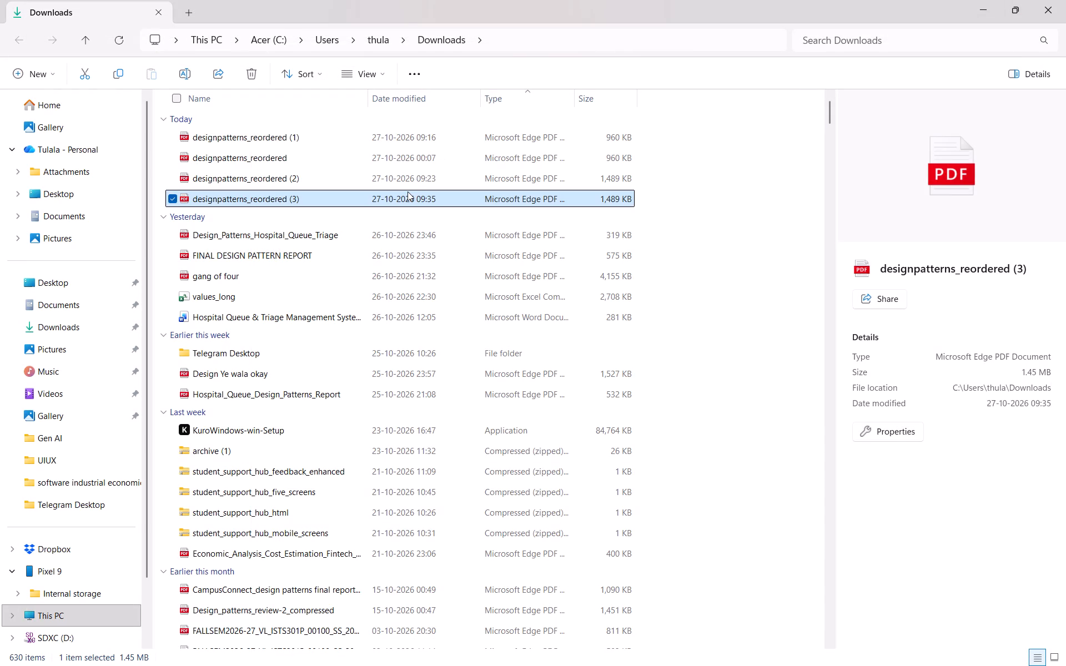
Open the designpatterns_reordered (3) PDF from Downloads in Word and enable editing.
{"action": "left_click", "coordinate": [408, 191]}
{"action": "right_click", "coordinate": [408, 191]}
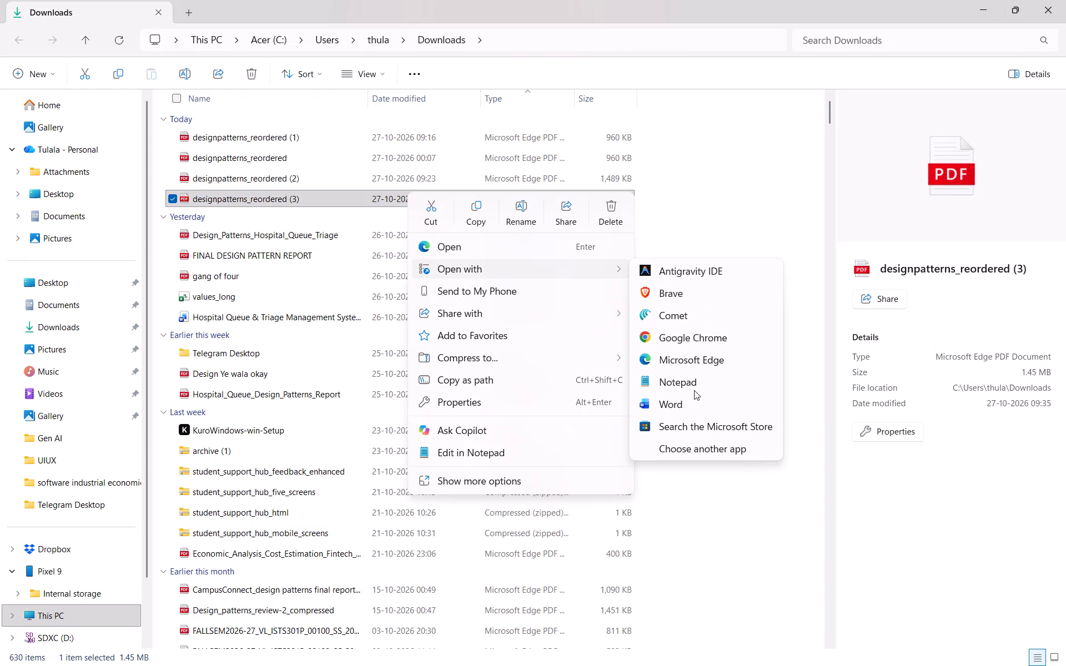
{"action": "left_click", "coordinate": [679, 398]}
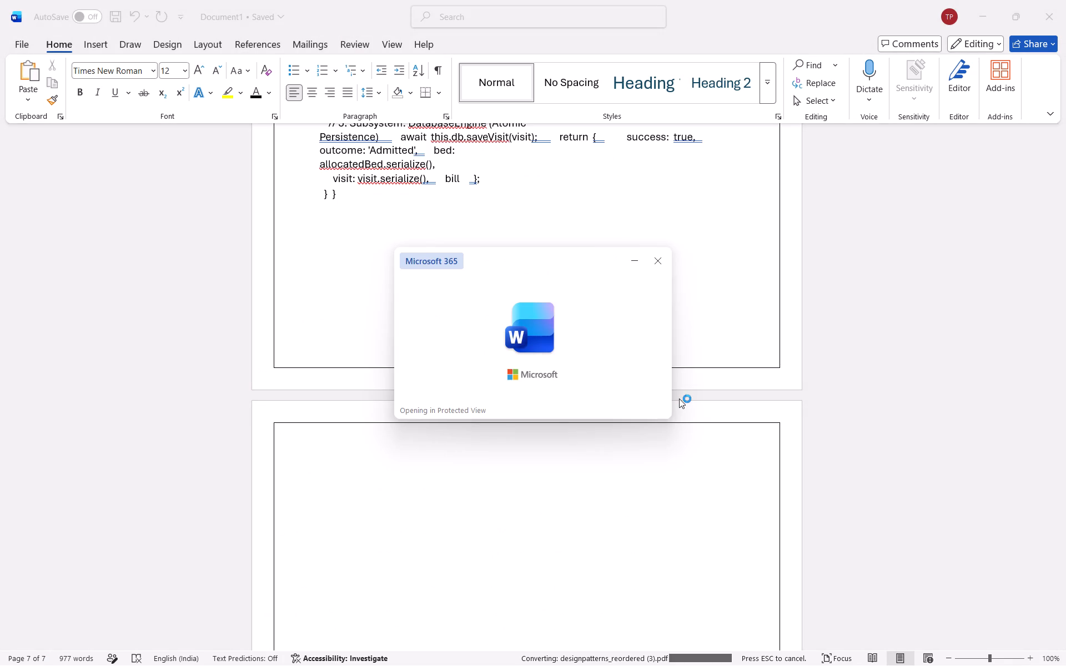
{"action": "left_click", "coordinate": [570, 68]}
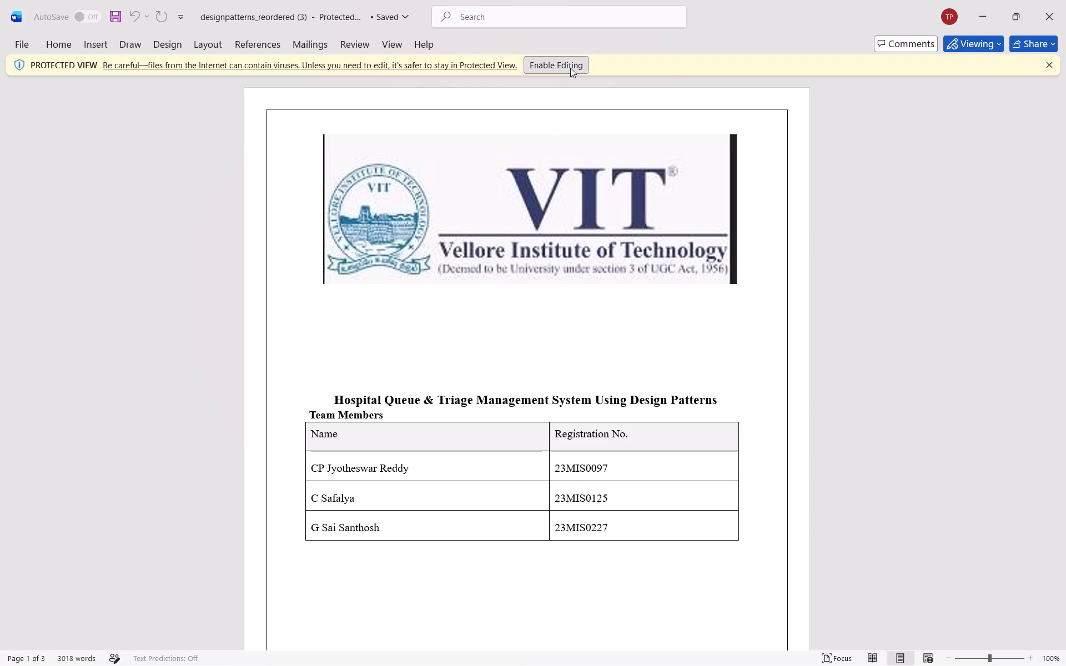
Examine the converted designpatterns_reordered (3) document, focusing on the façade sections and the HospitalQueueFacade sample code.
{"action": "scroll", "coordinate": [615, 347], "scroll_direction": "down", "scroll_amount": 11}
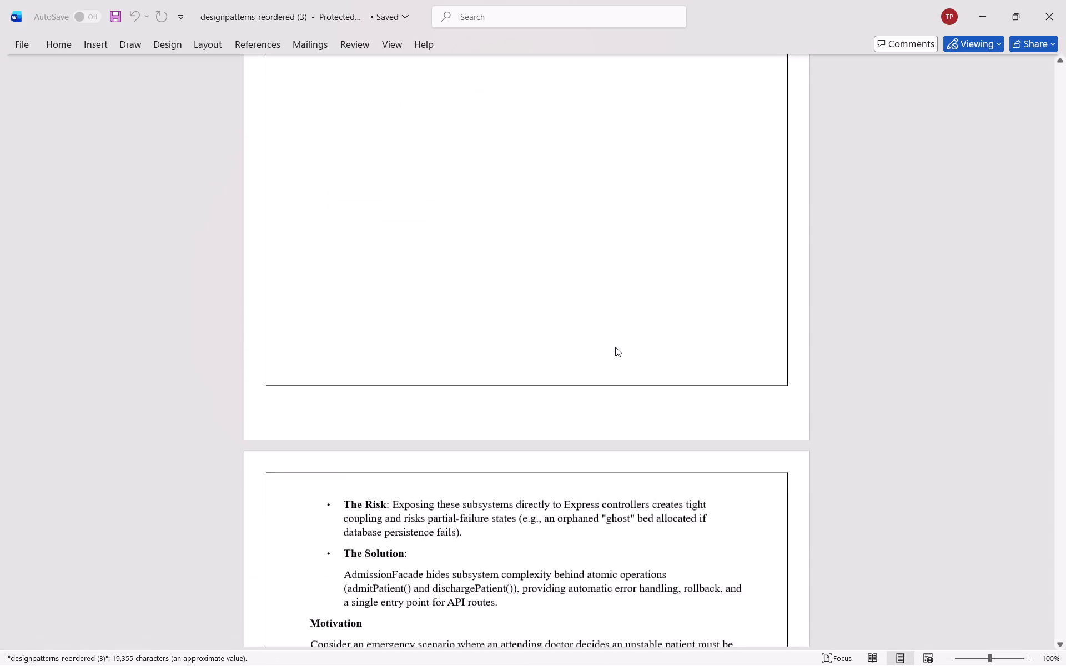
{"action": "scroll", "coordinate": [615, 347], "scroll_direction": "down", "scroll_amount": 20}
{"action": "scroll", "coordinate": [615, 347], "scroll_direction": "down", "scroll_amount": 13}
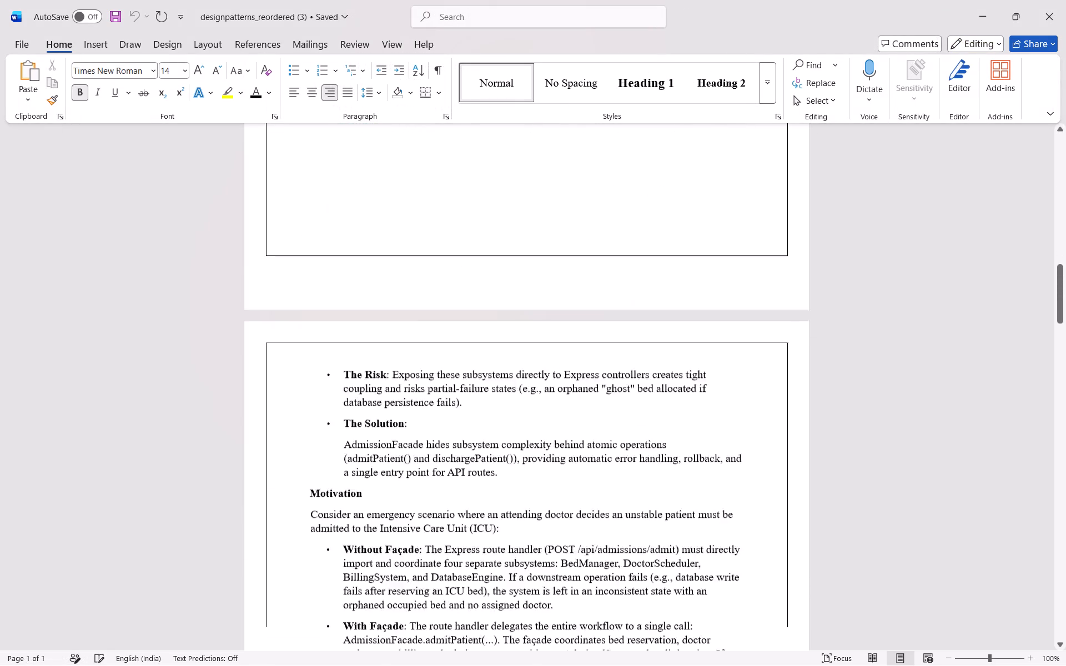
{"action": "scroll", "coordinate": [615, 347], "scroll_direction": "down", "scroll_amount": 11}
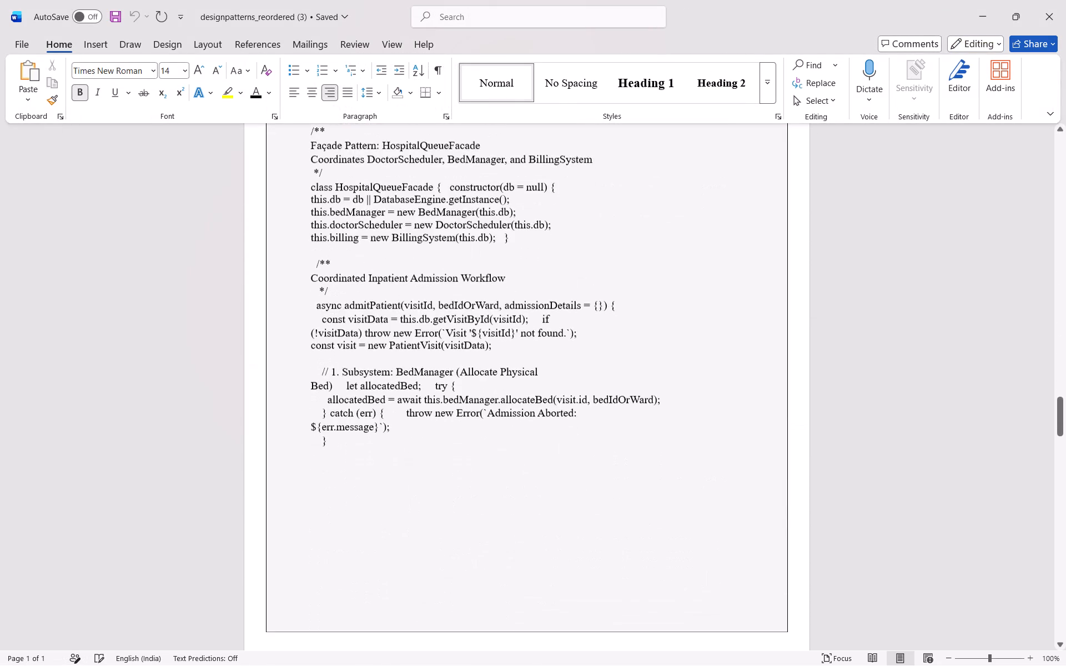
{"action": "scroll", "coordinate": [615, 347], "scroll_direction": "down", "scroll_amount": 8}
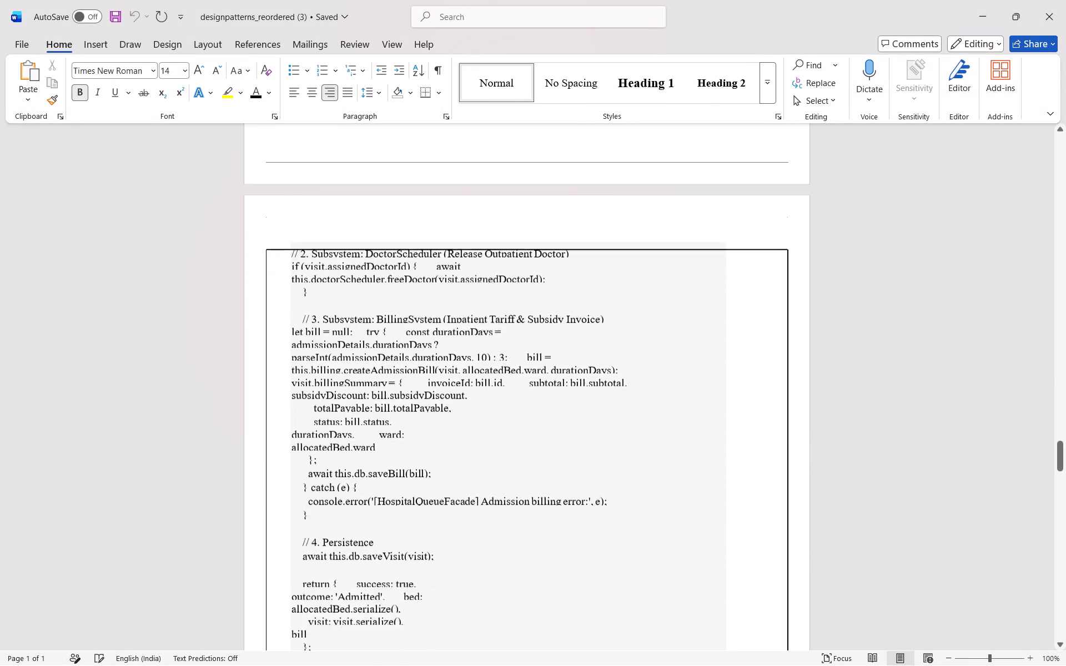
{"action": "scroll", "coordinate": [615, 347], "scroll_direction": "down", "scroll_amount": 7}
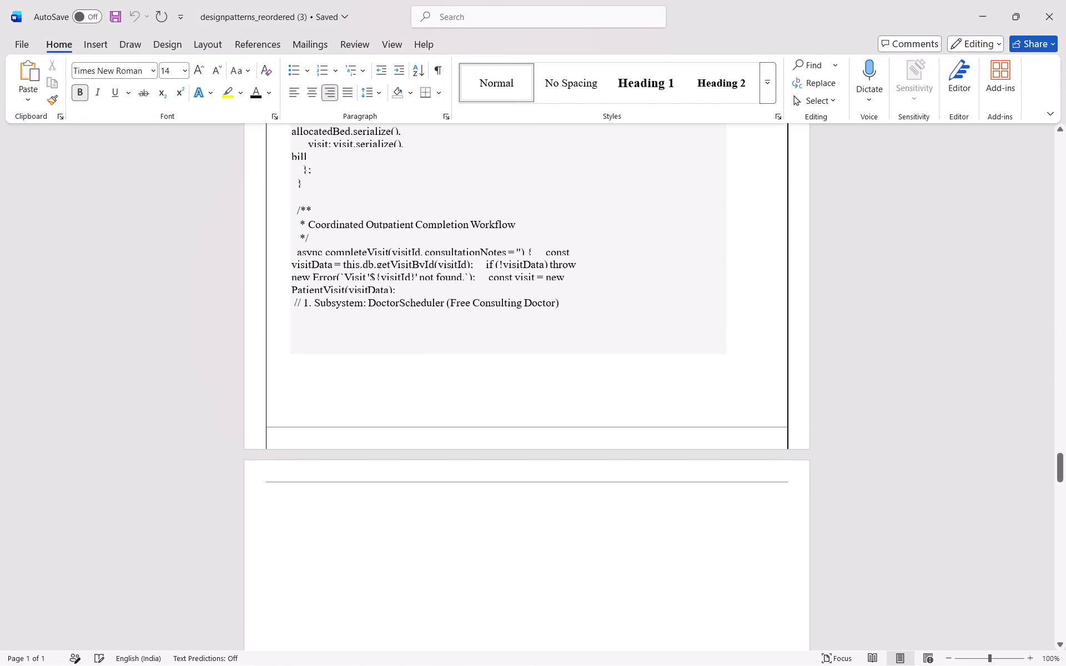
{"action": "scroll", "coordinate": [615, 347], "scroll_direction": "down", "scroll_amount": 7}
{"action": "scroll", "coordinate": [615, 347], "scroll_direction": "up", "scroll_amount": 4}
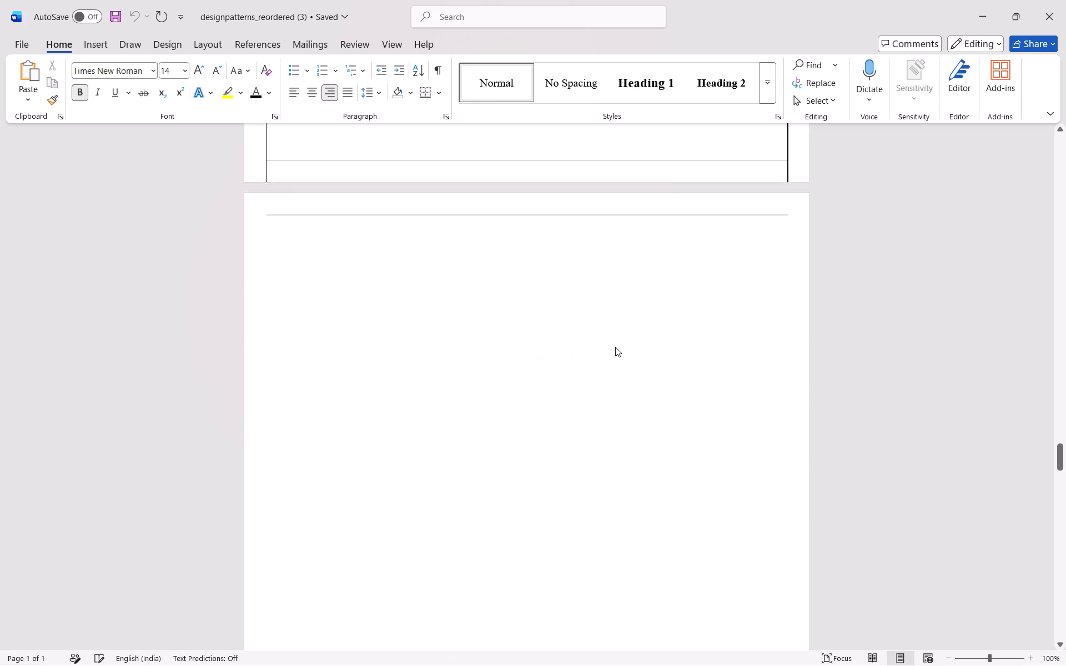
{"action": "scroll", "coordinate": [615, 347], "scroll_direction": "up", "scroll_amount": 5}
{"action": "scroll", "coordinate": [615, 347], "scroll_direction": "down", "scroll_amount": 2}
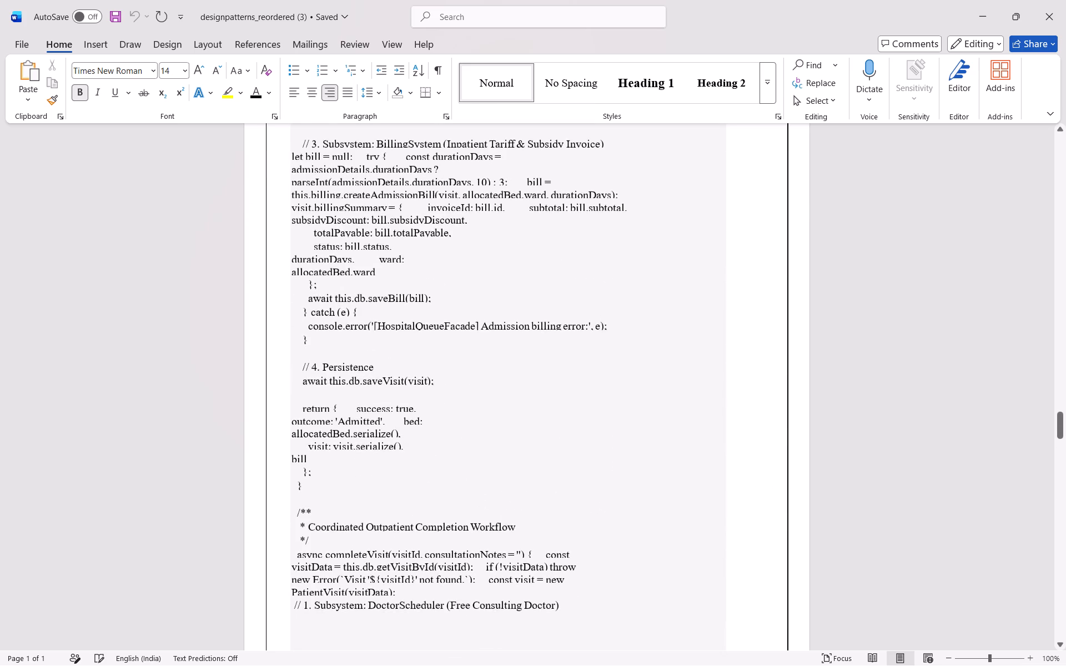
{"action": "scroll", "coordinate": [615, 347], "scroll_direction": "down", "scroll_amount": 1}
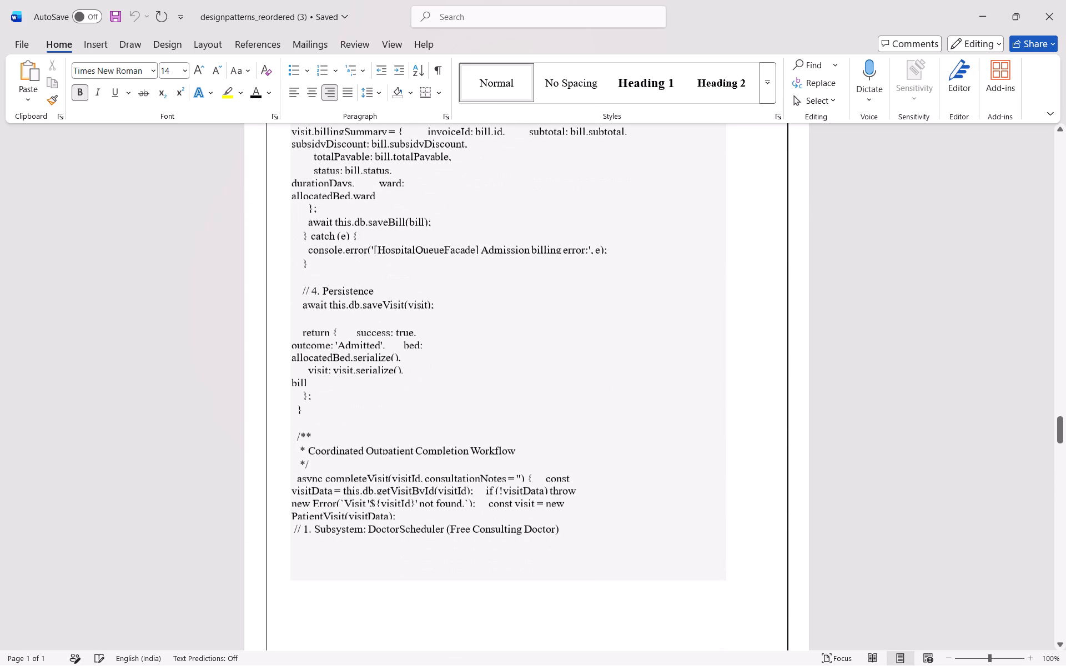
{"action": "key", "text": "alt+Tab"}
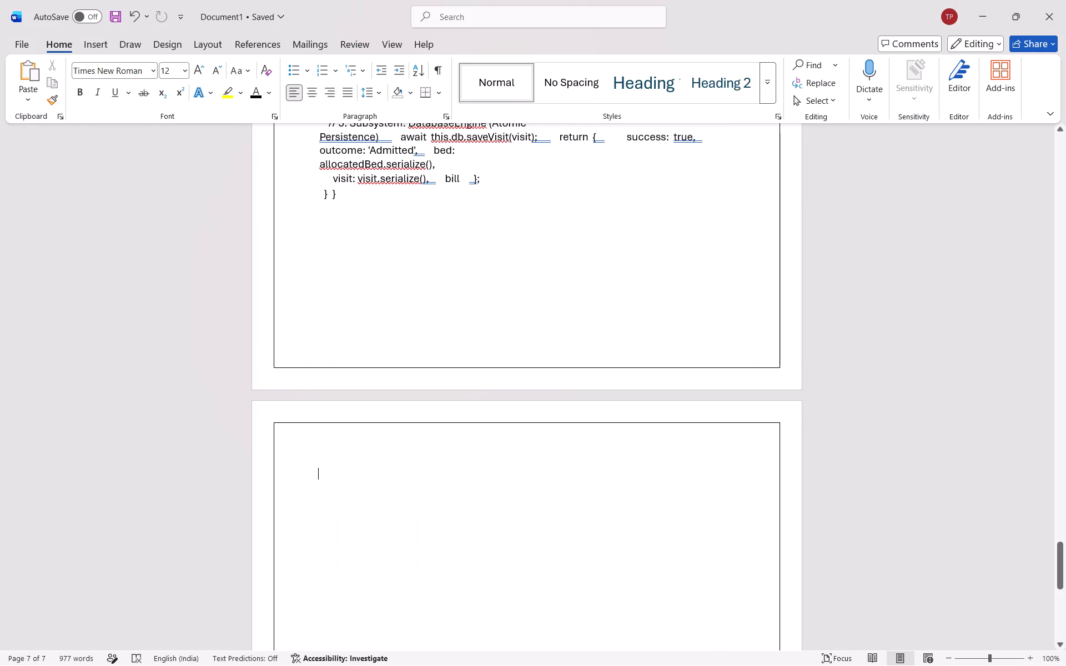
{"action": "key", "text": "alt+Tab"}
{"action": "scroll", "coordinate": [615, 347], "scroll_direction": "down", "scroll_amount": 1}
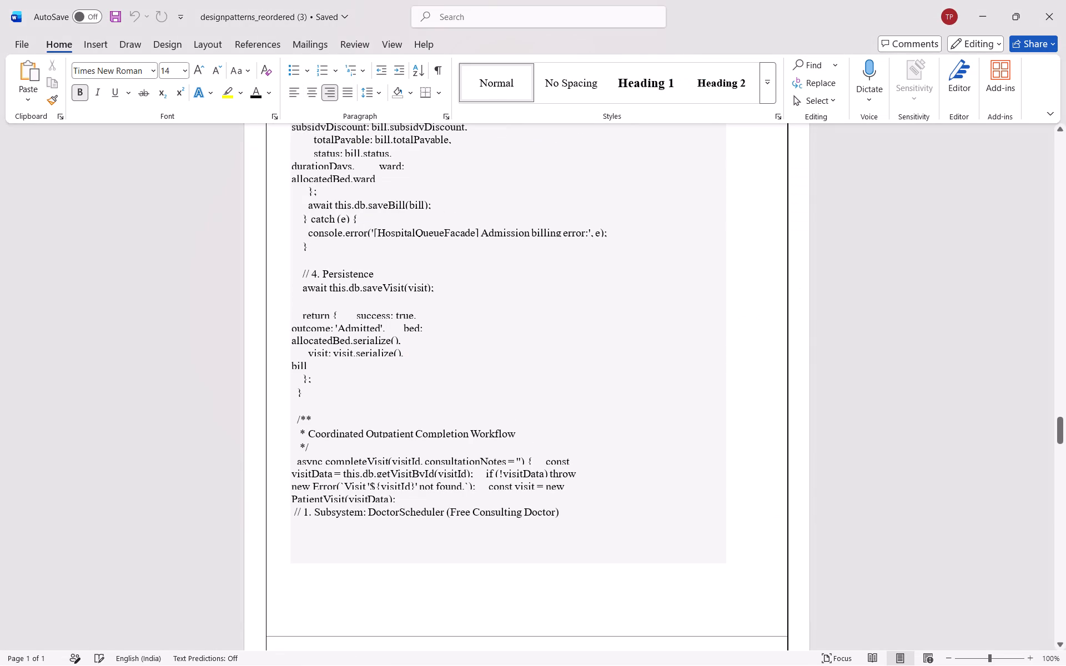
{"action": "scroll", "coordinate": [615, 347], "scroll_direction": "down", "scroll_amount": 1}
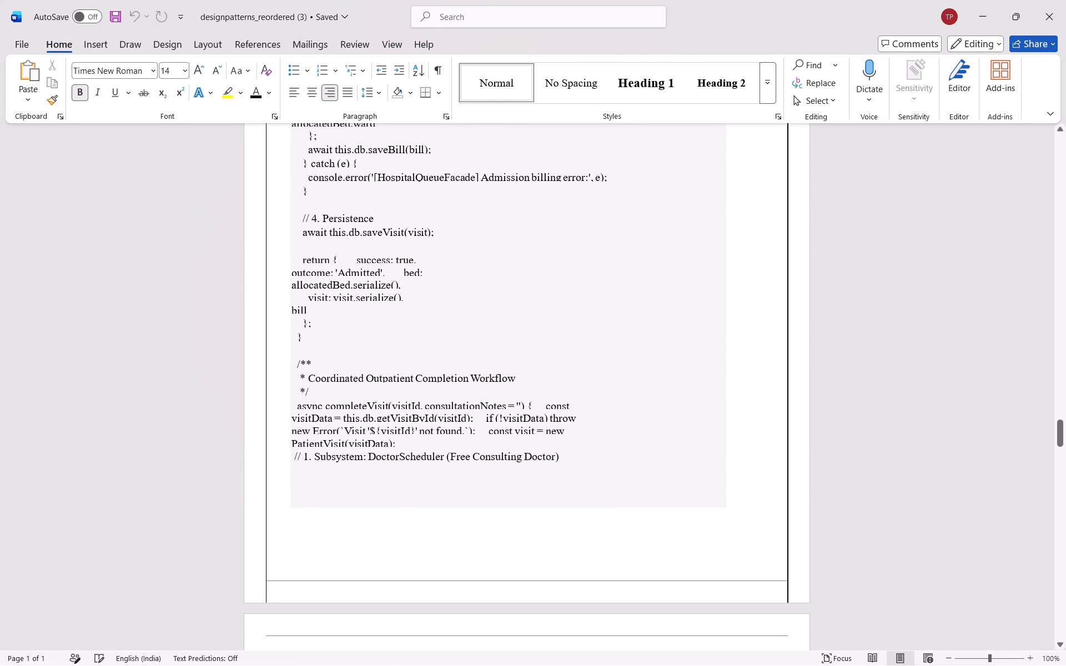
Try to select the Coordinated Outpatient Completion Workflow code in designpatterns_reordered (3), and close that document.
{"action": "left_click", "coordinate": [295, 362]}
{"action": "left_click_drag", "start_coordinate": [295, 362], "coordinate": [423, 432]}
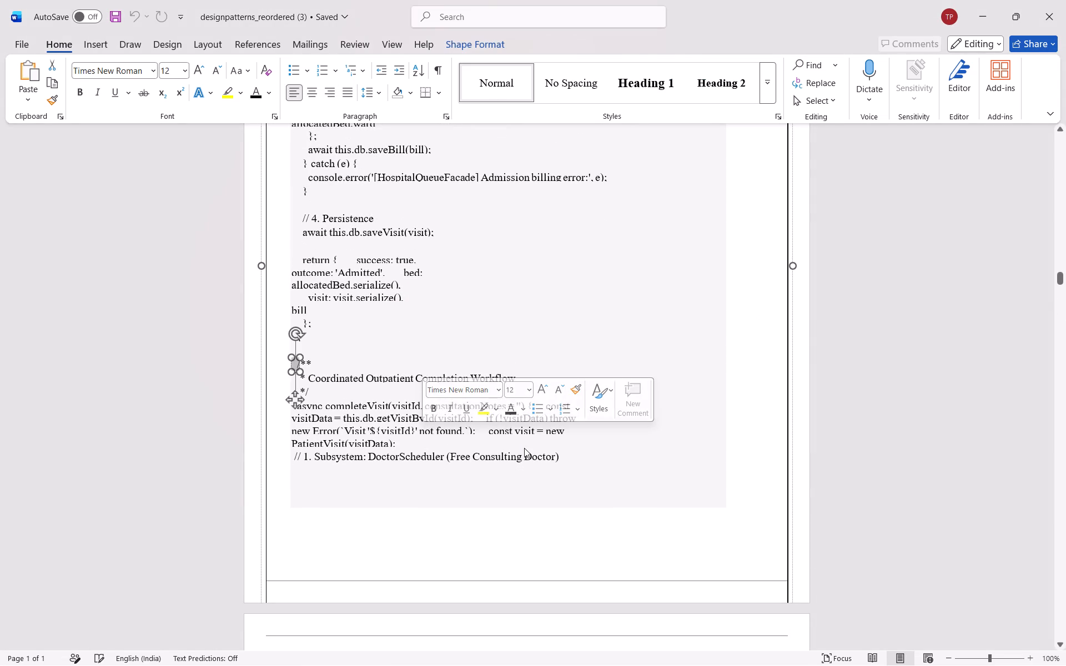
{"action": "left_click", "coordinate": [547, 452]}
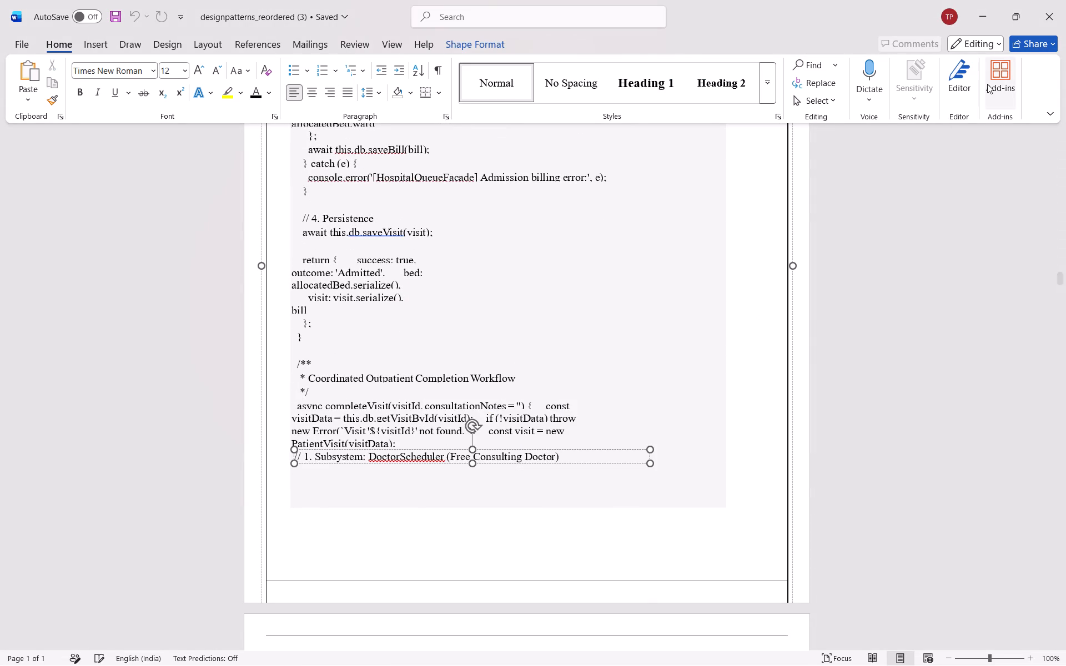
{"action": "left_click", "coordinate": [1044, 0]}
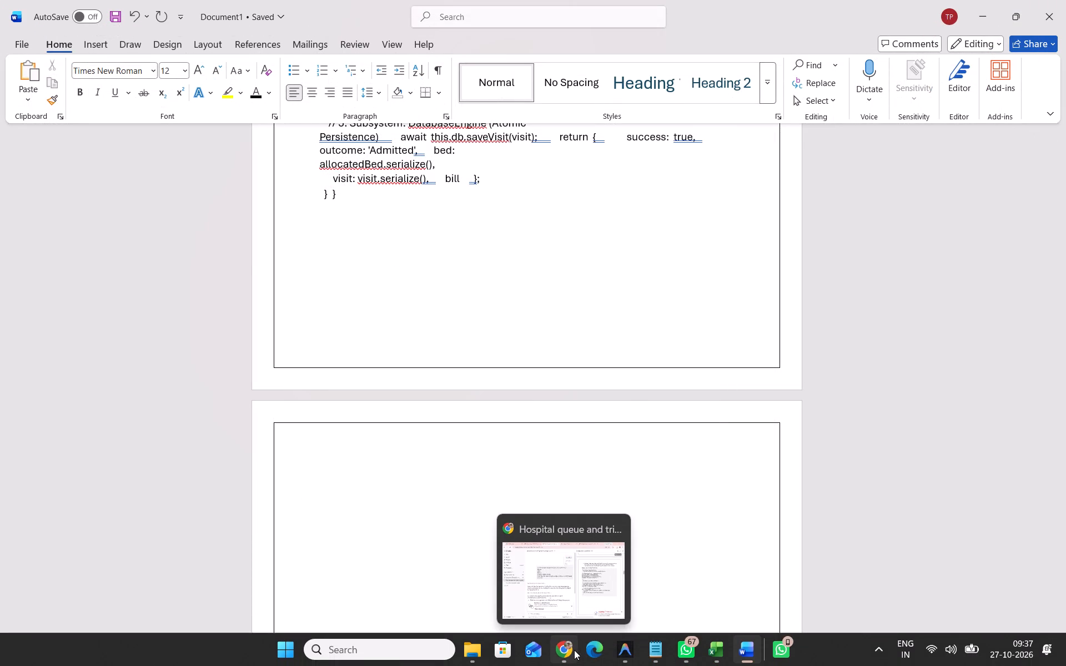
Open the designpatterns_reordered (1) PDF from the recent files in File Explorer with Word.
{"action": "left_click", "coordinate": [476, 648]}
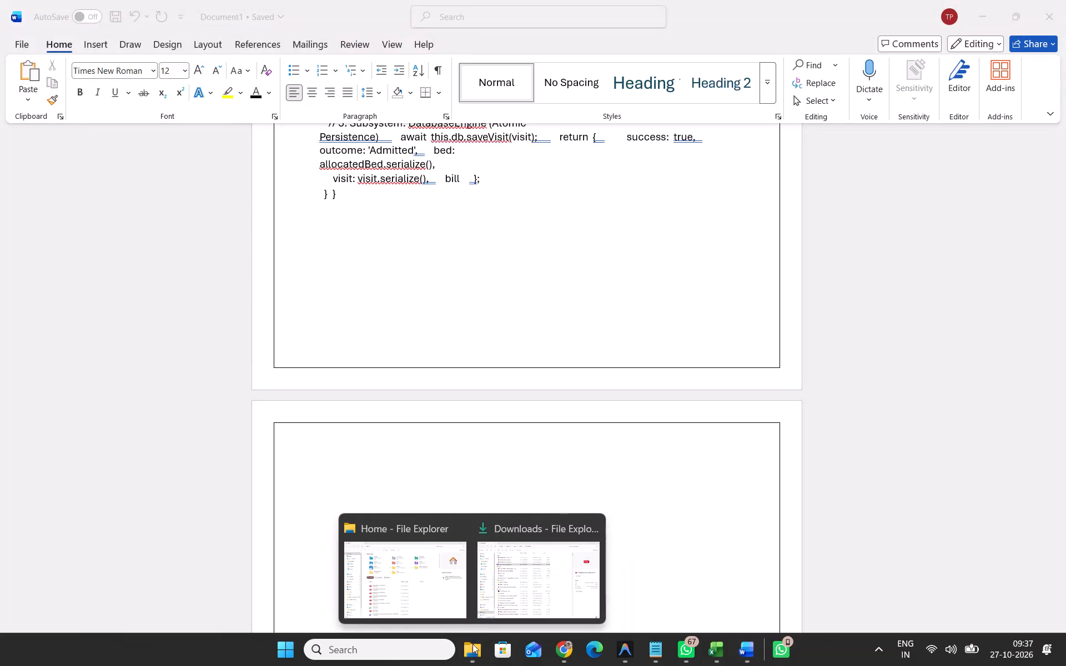
{"action": "left_click", "coordinate": [436, 593]}
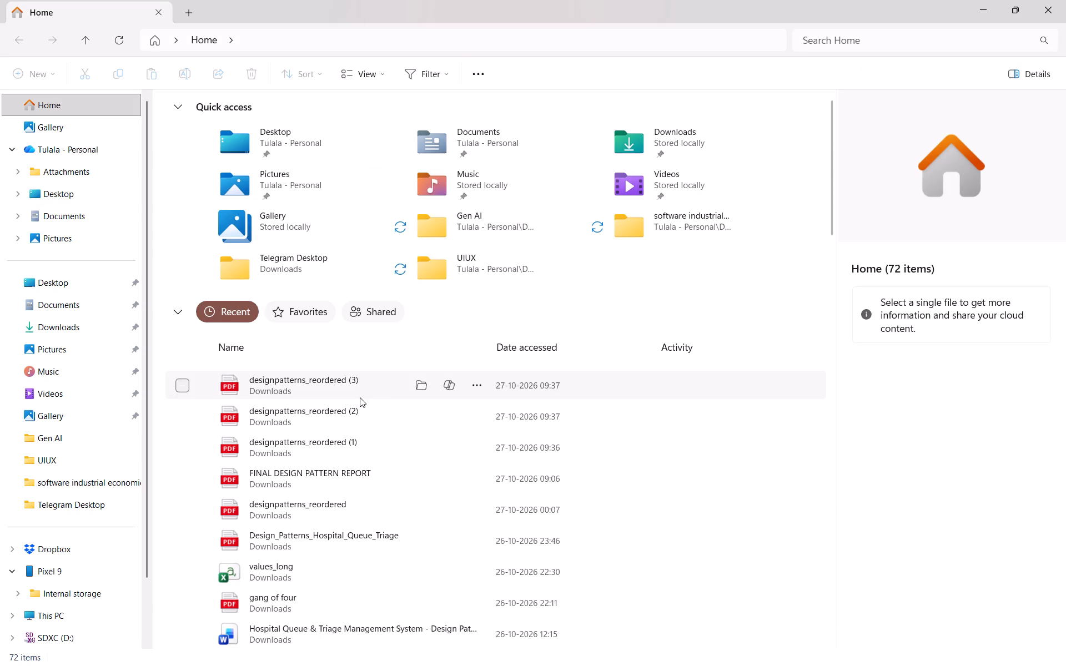
{"action": "left_click", "coordinate": [349, 440]}
{"action": "right_click", "coordinate": [349, 440]}
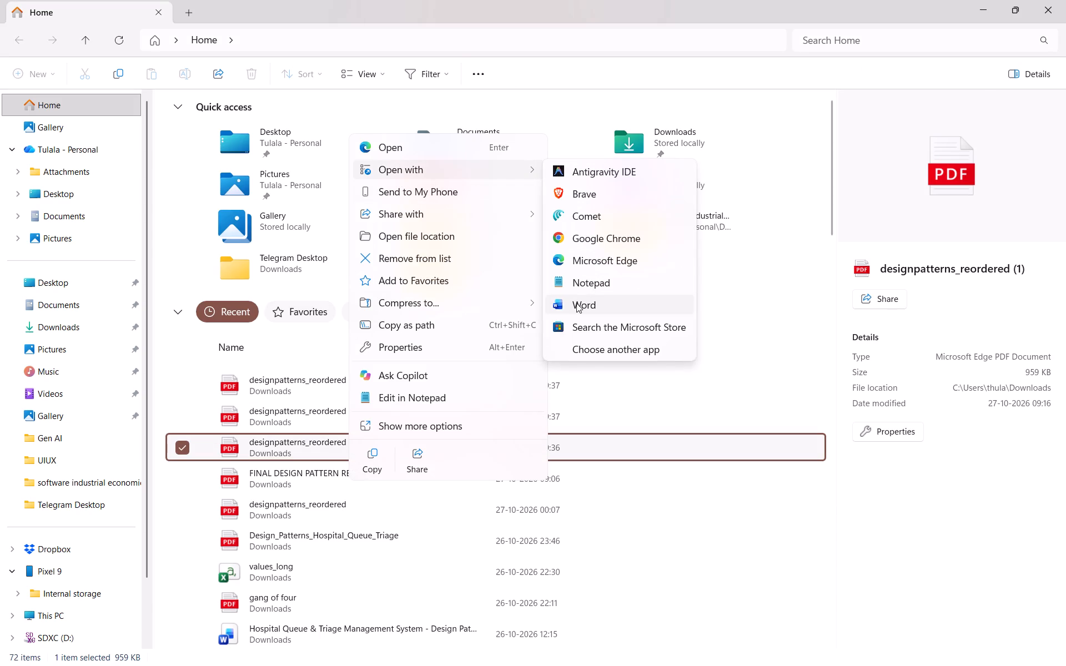
{"action": "left_click", "coordinate": [576, 303]}
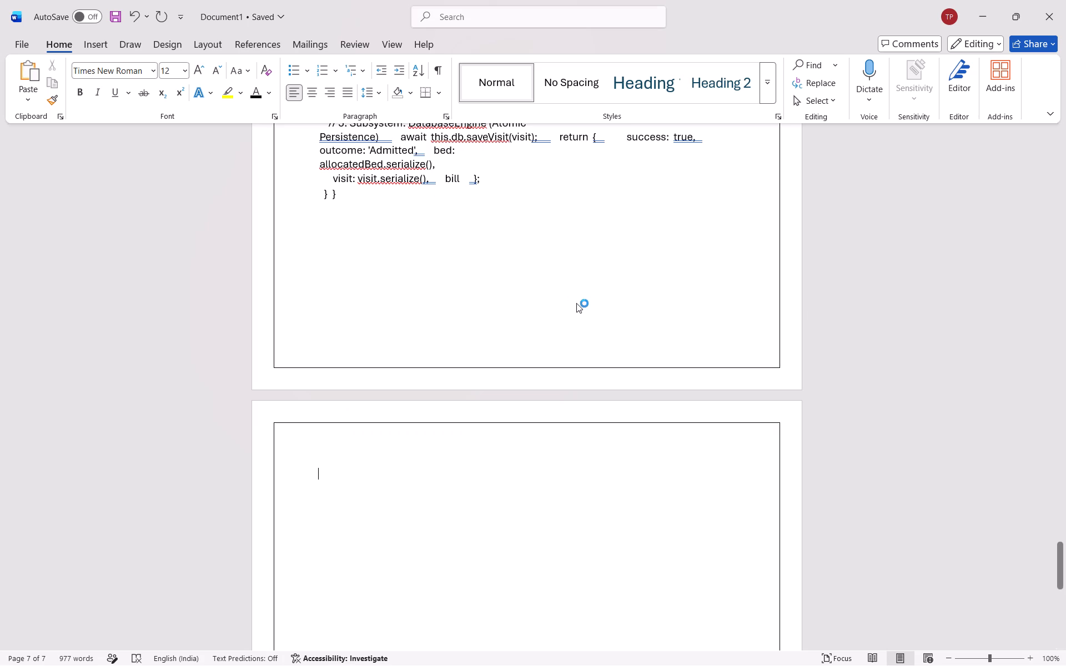
Examine designpatterns_reordered (1) from the factory sections through the façade pattern text to the facade.js sample code.
{"action": "scroll", "coordinate": [576, 303], "scroll_direction": "down", "scroll_amount": 6}
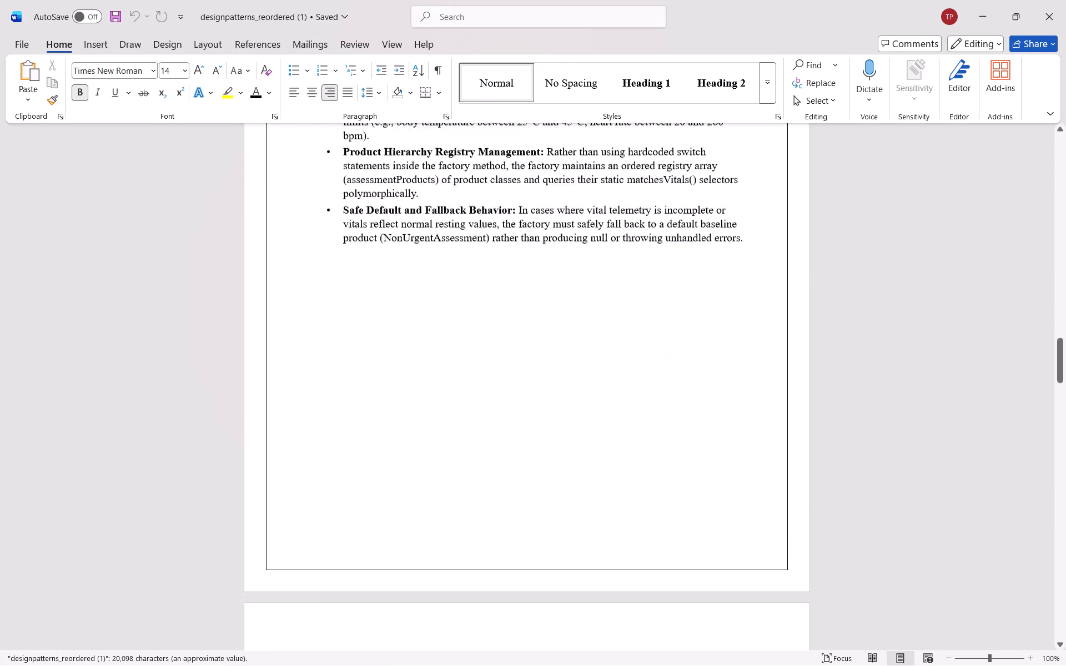
{"action": "scroll", "coordinate": [576, 303], "scroll_direction": "down", "scroll_amount": 7}
{"action": "left_click", "coordinate": [576, 303]}
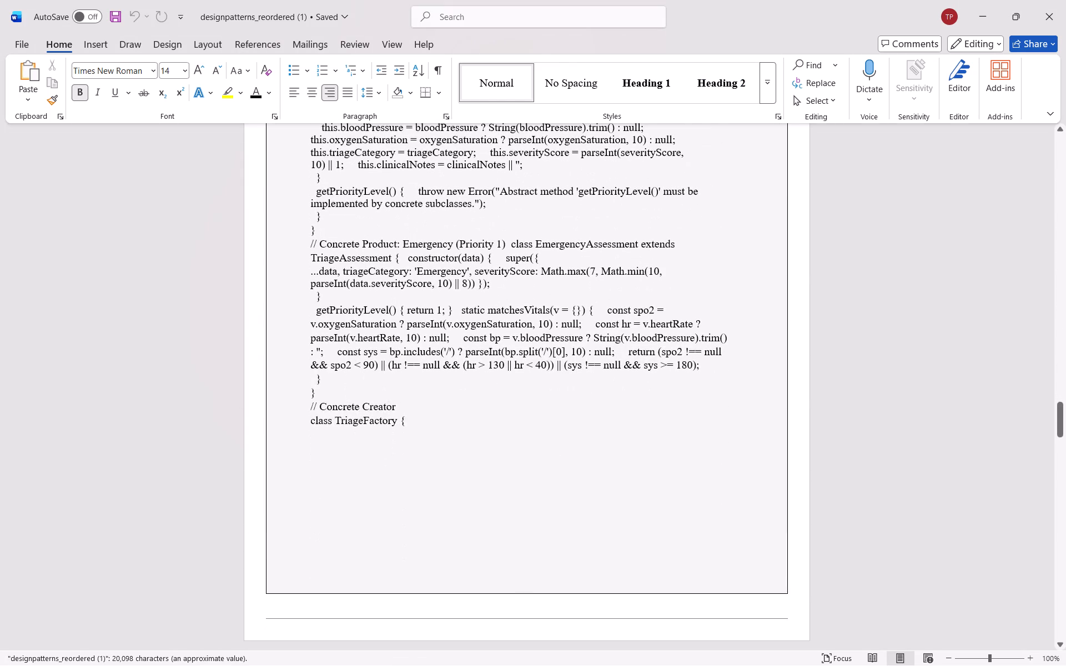
{"action": "scroll", "coordinate": [576, 303], "scroll_direction": "down", "scroll_amount": 4}
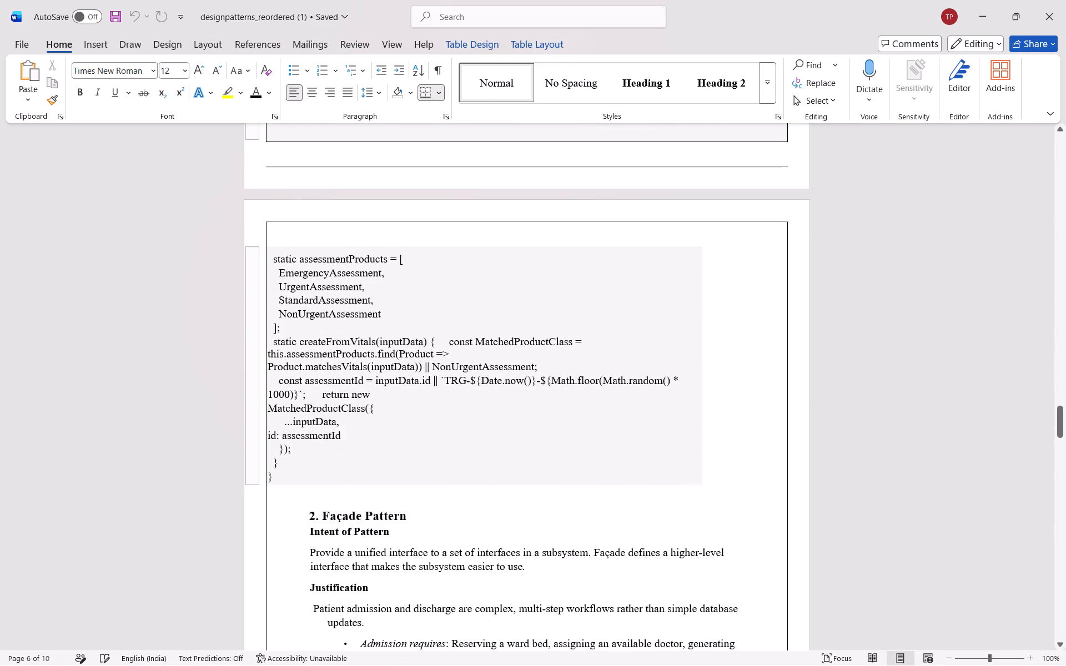
{"action": "left_click", "coordinate": [493, 349]}
{"action": "scroll", "coordinate": [493, 349], "scroll_direction": "up", "scroll_amount": 1}
{"action": "scroll", "coordinate": [493, 349], "scroll_direction": "down", "scroll_amount": 3}
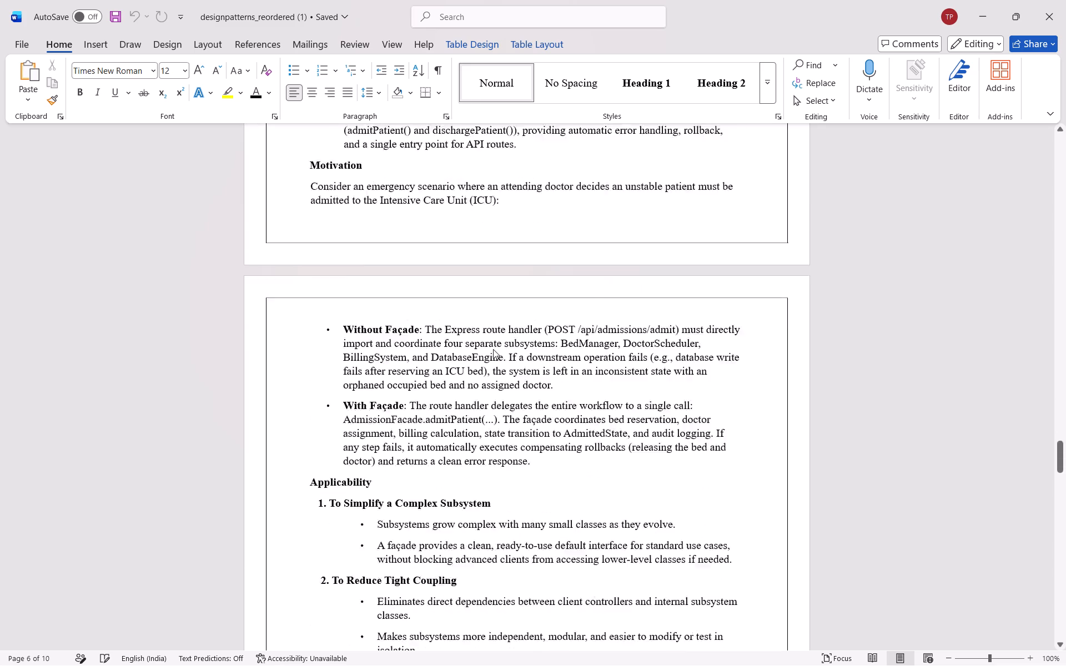
{"action": "scroll", "coordinate": [493, 349], "scroll_direction": "down", "scroll_amount": 9}
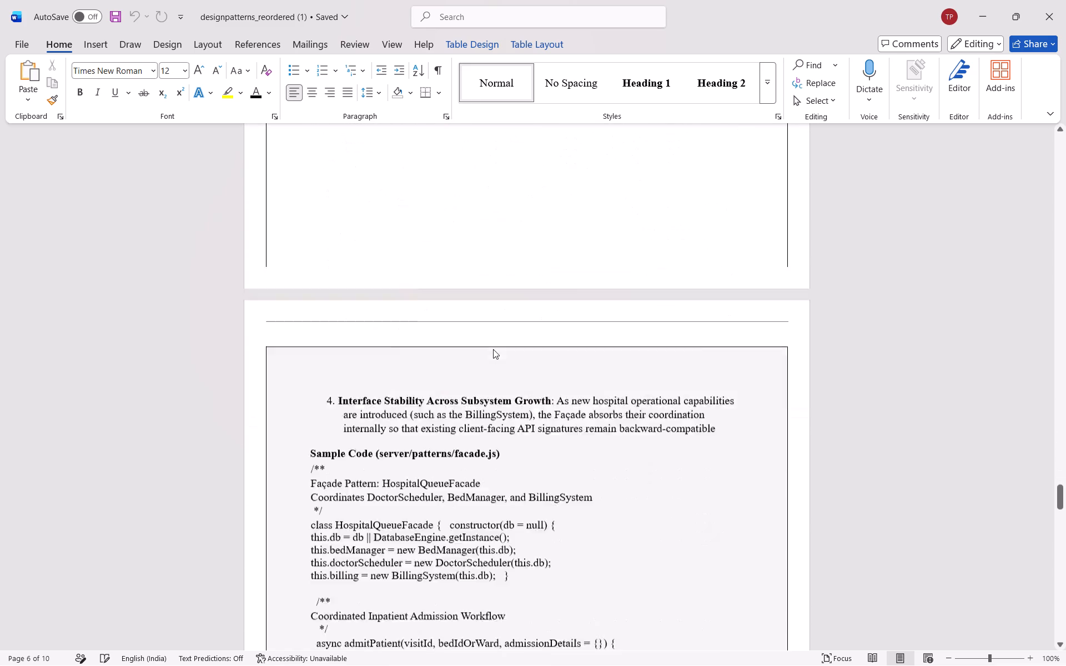
{"action": "scroll", "coordinate": [493, 349], "scroll_direction": "down", "scroll_amount": 4}
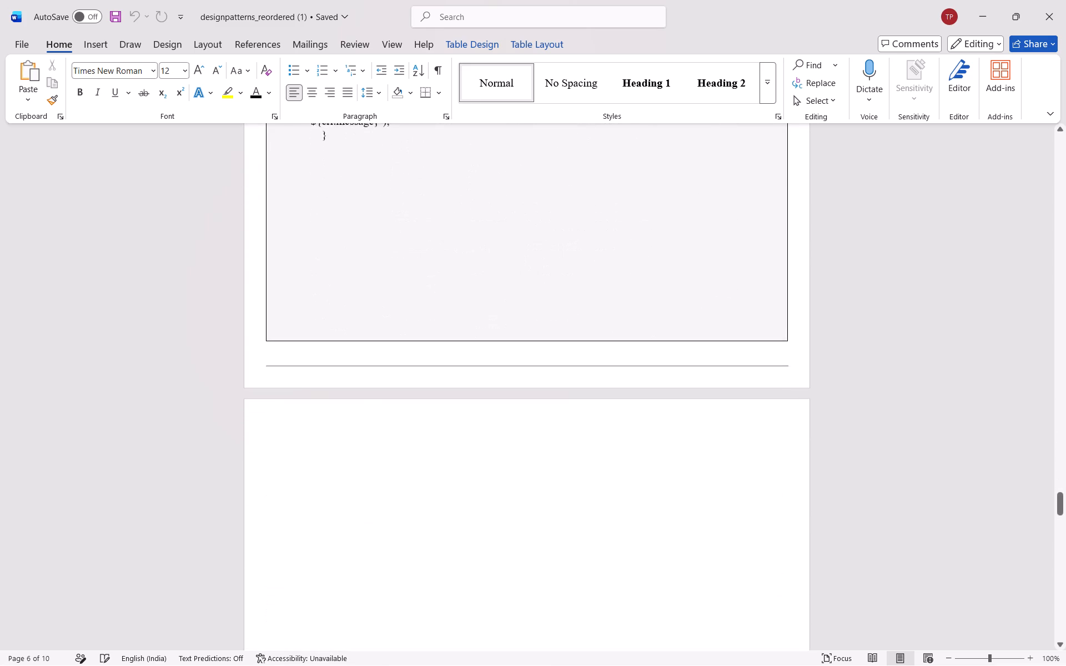
{"action": "scroll", "coordinate": [493, 349], "scroll_direction": "down", "scroll_amount": 6}
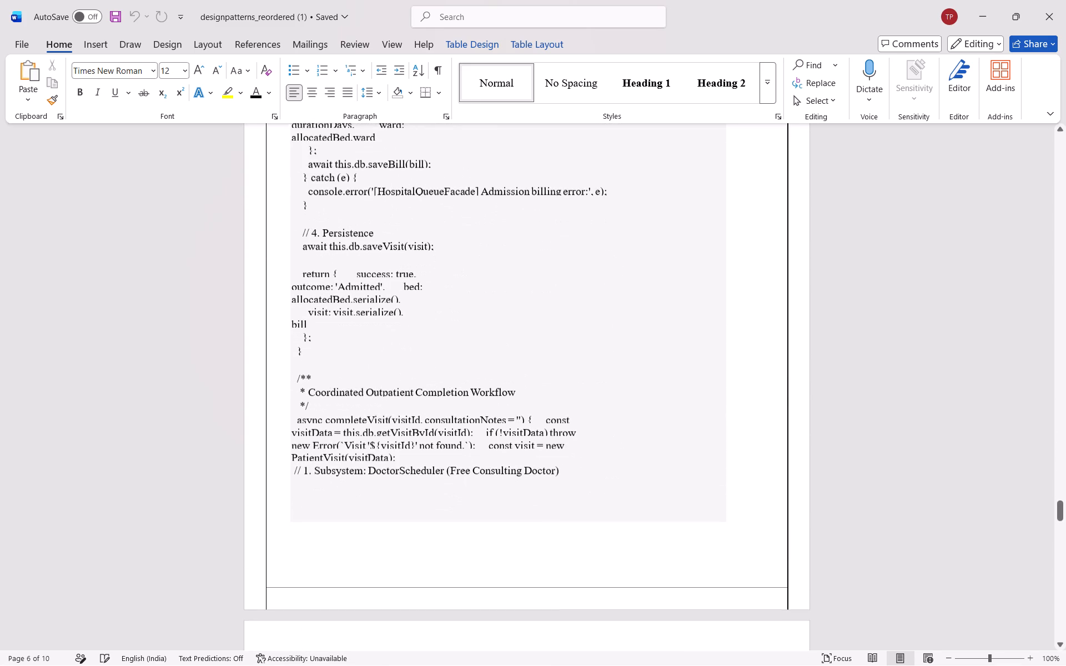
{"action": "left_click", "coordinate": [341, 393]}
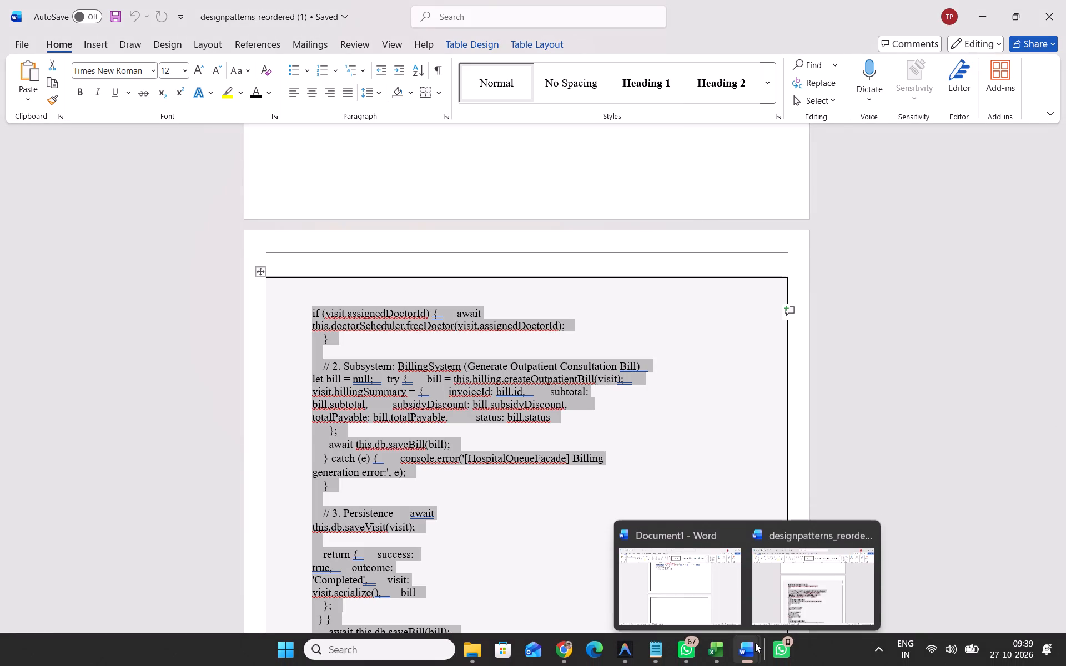
{"action": "left_click", "coordinate": [694, 577]}
{"action": "scroll", "coordinate": [542, 375], "scroll_direction": "up", "scroll_amount": 2}
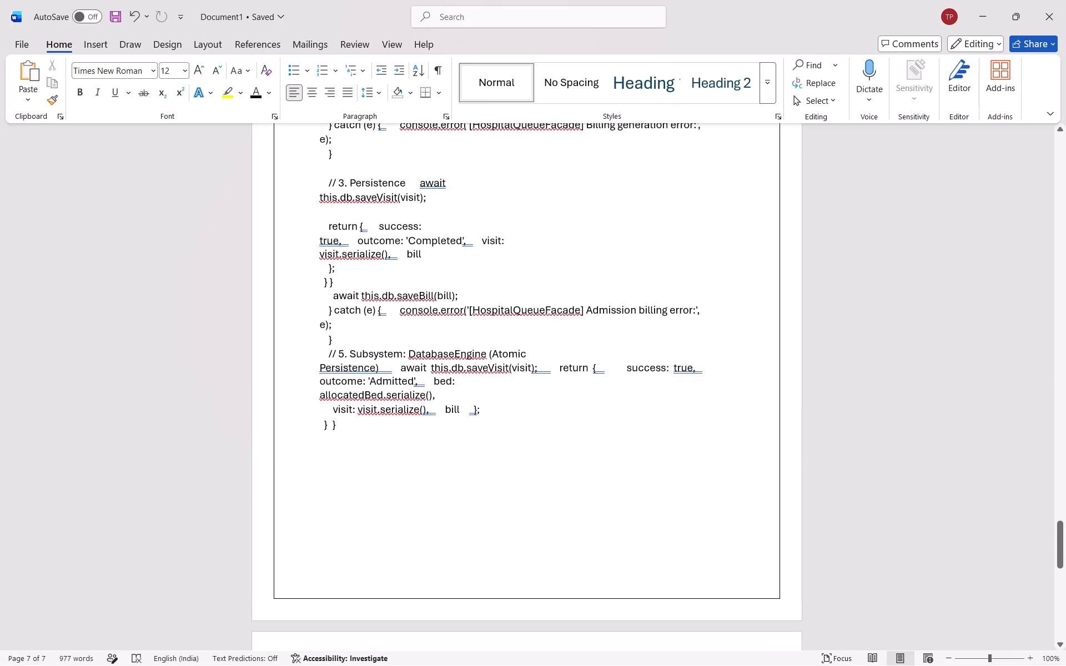
{"action": "left_click_drag", "start_coordinate": [357, 433], "coordinate": [325, 162]}
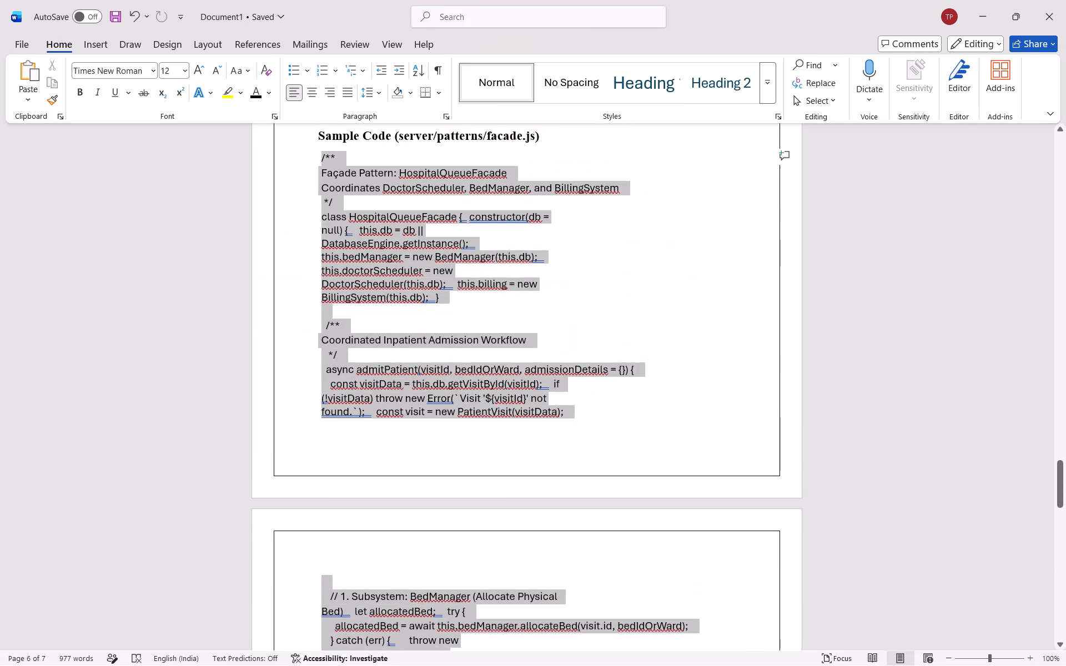
{"action": "left_click_drag", "start_coordinate": [325, 162], "coordinate": [295, 199]}
{"action": "key", "text": "BackSpace"}
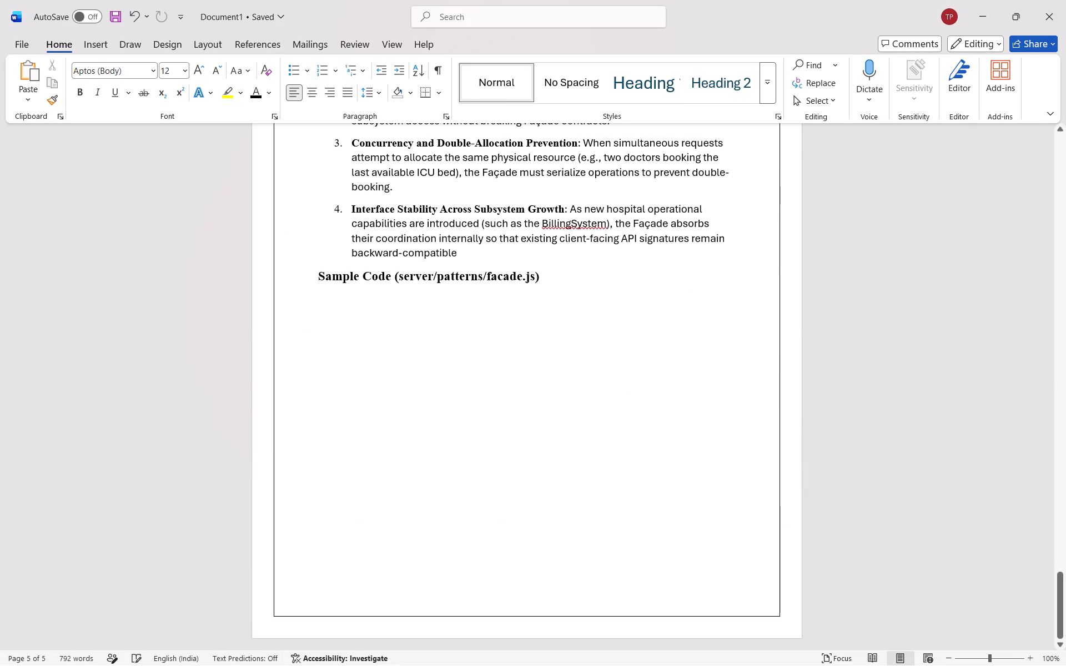
Examine designpatterns_reordered (1) from the end of the facade code to the state pattern's Intent and Justification, and close that document.
{"action": "key", "text": "alt+Tab"}
{"action": "scroll", "coordinate": [526, 248], "scroll_direction": "down", "scroll_amount": 9}
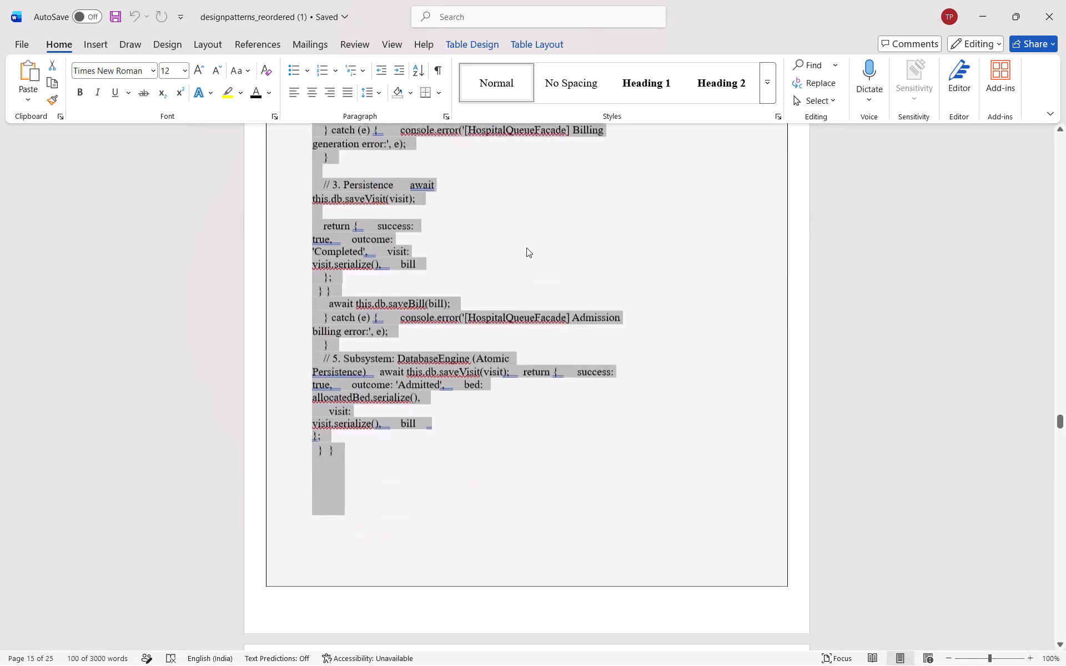
{"action": "scroll", "coordinate": [526, 248], "scroll_direction": "down", "scroll_amount": 16}
{"action": "scroll", "coordinate": [526, 248], "scroll_direction": "up", "scroll_amount": 3}
{"action": "scroll", "coordinate": [526, 248], "scroll_direction": "down", "scroll_amount": 4}
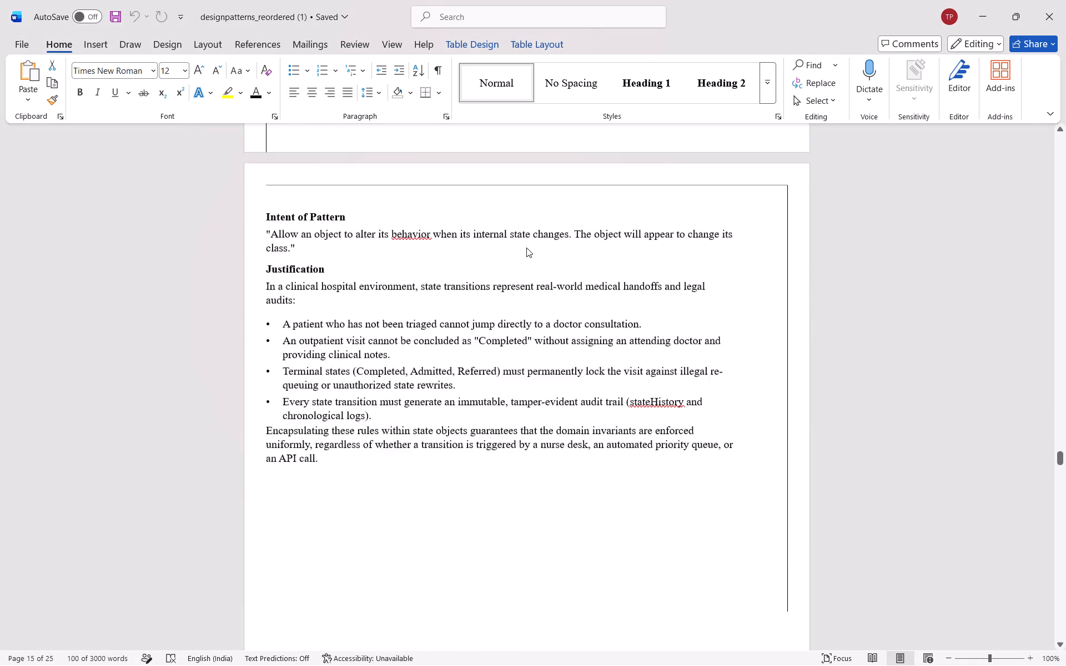
{"action": "scroll", "coordinate": [526, 248], "scroll_direction": "down", "scroll_amount": 1}
{"action": "scroll", "coordinate": [526, 248], "scroll_direction": "up", "scroll_amount": 3}
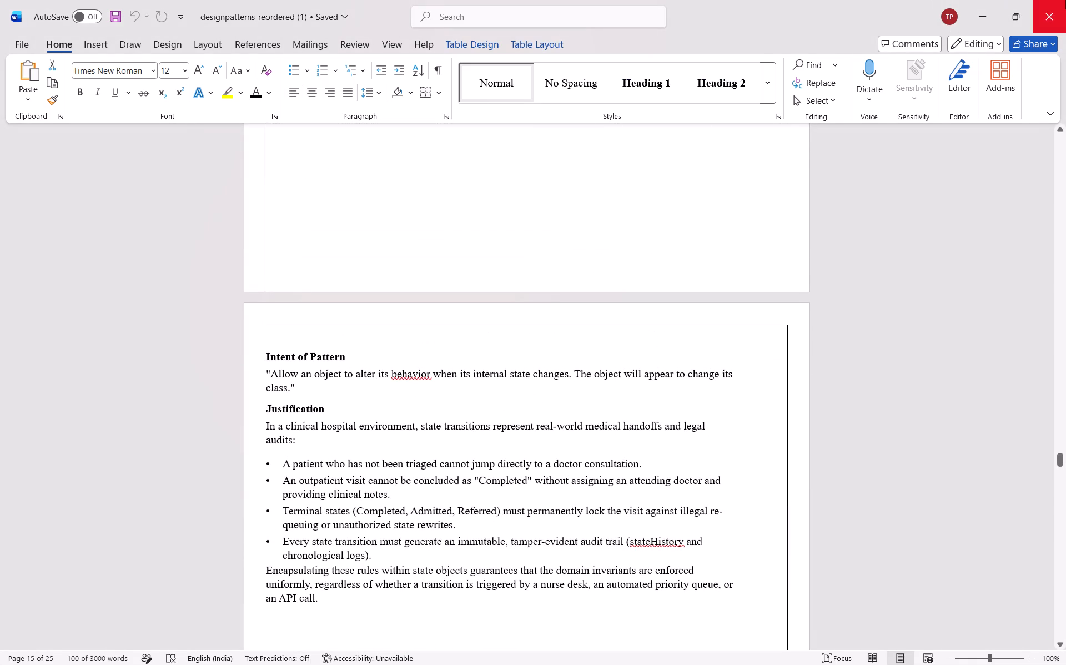
{"action": "left_click", "coordinate": [1065, 0]}
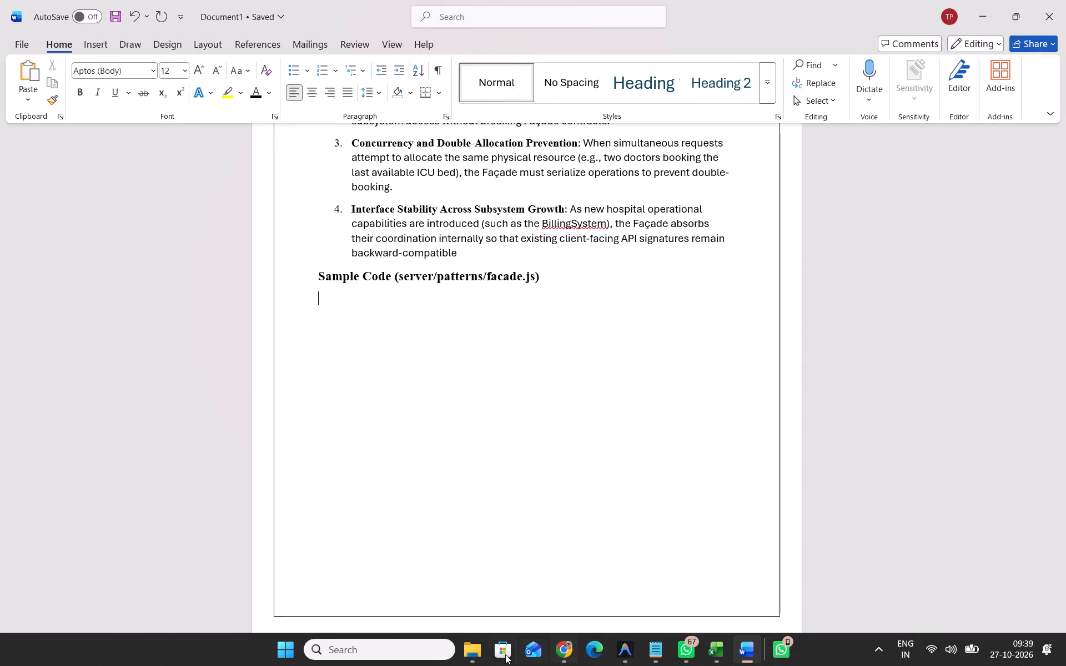
Open the designpatterns_reordered (2) PDF from the recent files in File Explorer with Word.
{"action": "left_click", "coordinate": [481, 657]}
{"action": "left_click", "coordinate": [424, 567]}
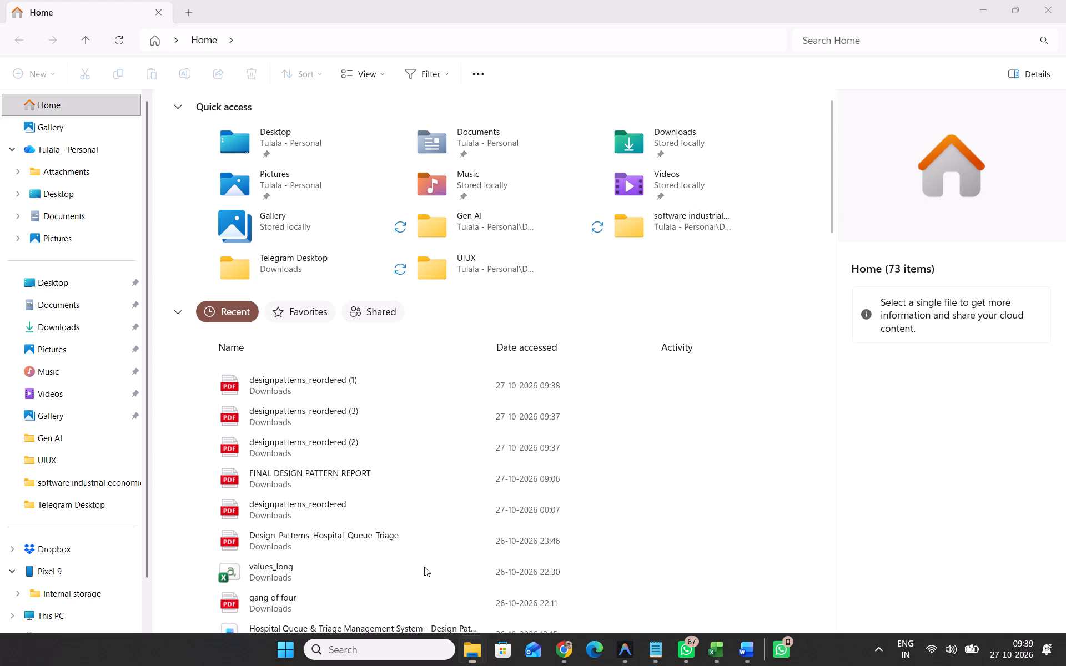
{"action": "left_click", "coordinate": [271, 447]}
{"action": "right_click", "coordinate": [271, 447]}
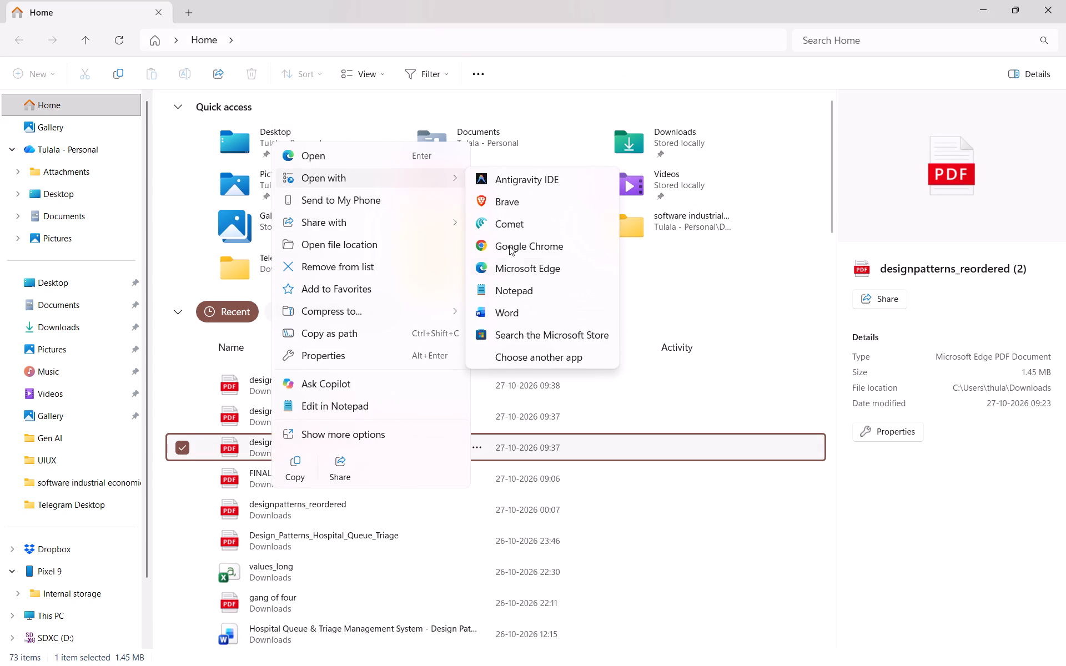
{"action": "left_click", "coordinate": [511, 309]}
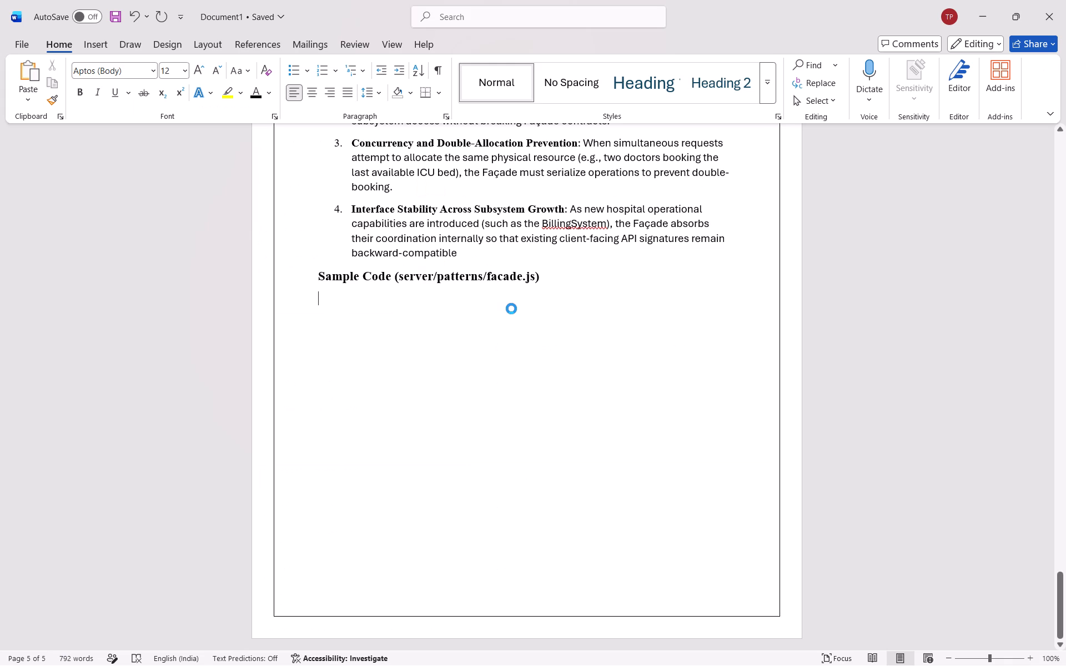
Examine designpatterns_reordered (2) from the Façade Pattern section through its implementation issues to the Coordinated Outpatient Completion Workflow code.
{"action": "scroll", "coordinate": [511, 309], "scroll_direction": "down", "scroll_amount": 4}
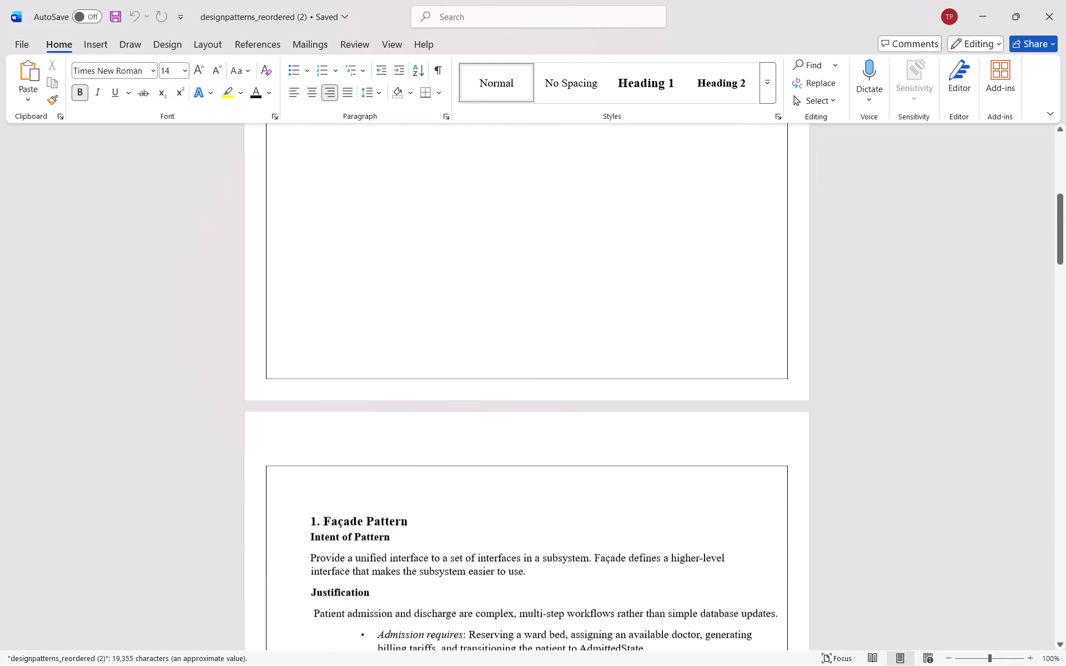
{"action": "scroll", "coordinate": [511, 309], "scroll_direction": "down", "scroll_amount": 2}
{"action": "scroll", "coordinate": [511, 309], "scroll_direction": "up", "scroll_amount": 5}
{"action": "scroll", "coordinate": [511, 309], "scroll_direction": "down", "scroll_amount": 5}
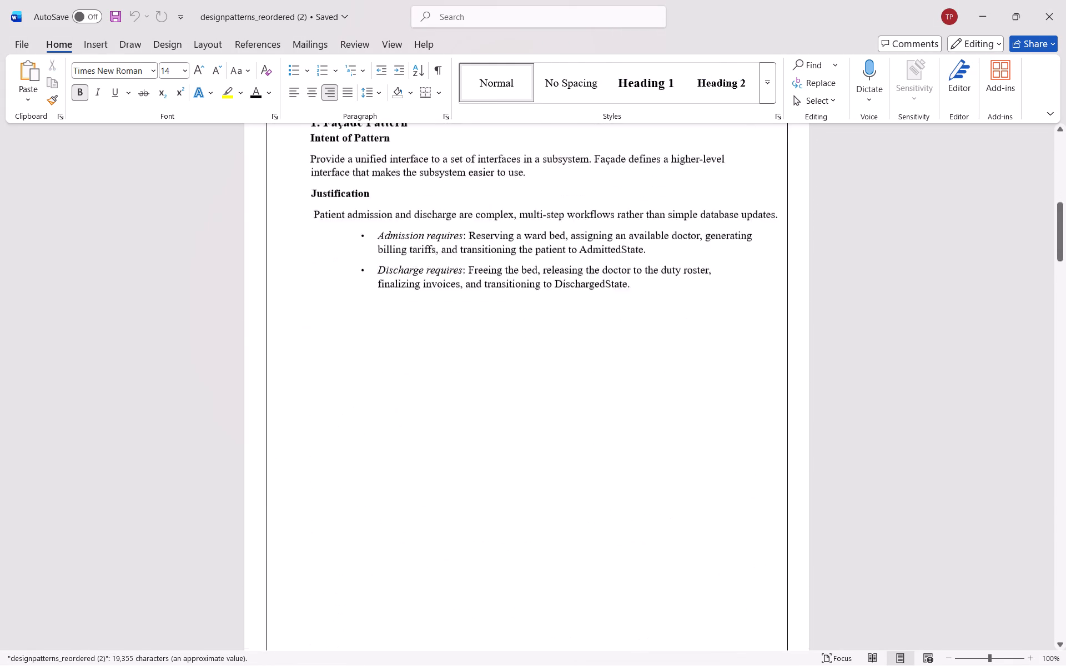
{"action": "scroll", "coordinate": [511, 309], "scroll_direction": "down", "scroll_amount": 1}
{"action": "scroll", "coordinate": [511, 309], "scroll_direction": "up", "scroll_amount": 1}
{"action": "scroll", "coordinate": [511, 309], "scroll_direction": "down", "scroll_amount": 5}
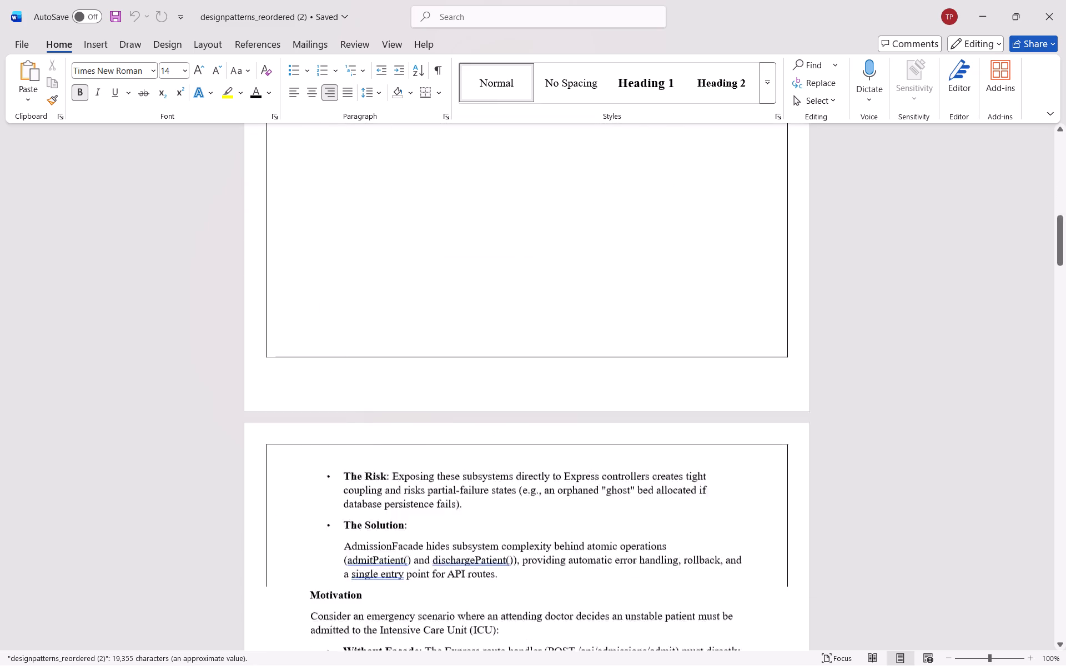
{"action": "scroll", "coordinate": [511, 309], "scroll_direction": "down", "scroll_amount": 11}
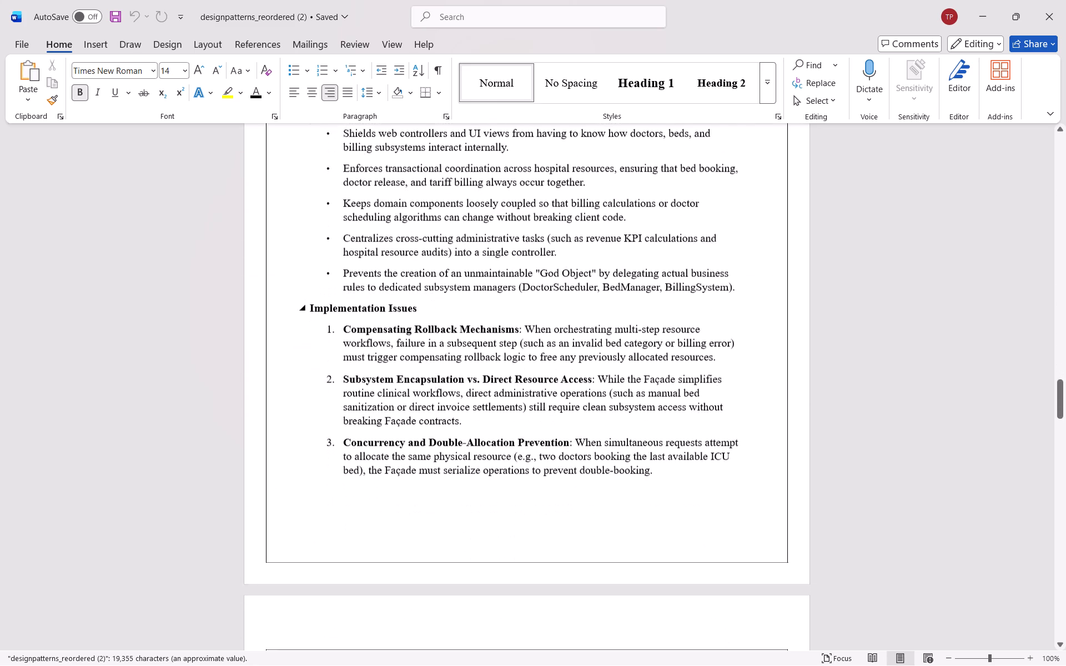
{"action": "scroll", "coordinate": [511, 309], "scroll_direction": "down", "scroll_amount": 10}
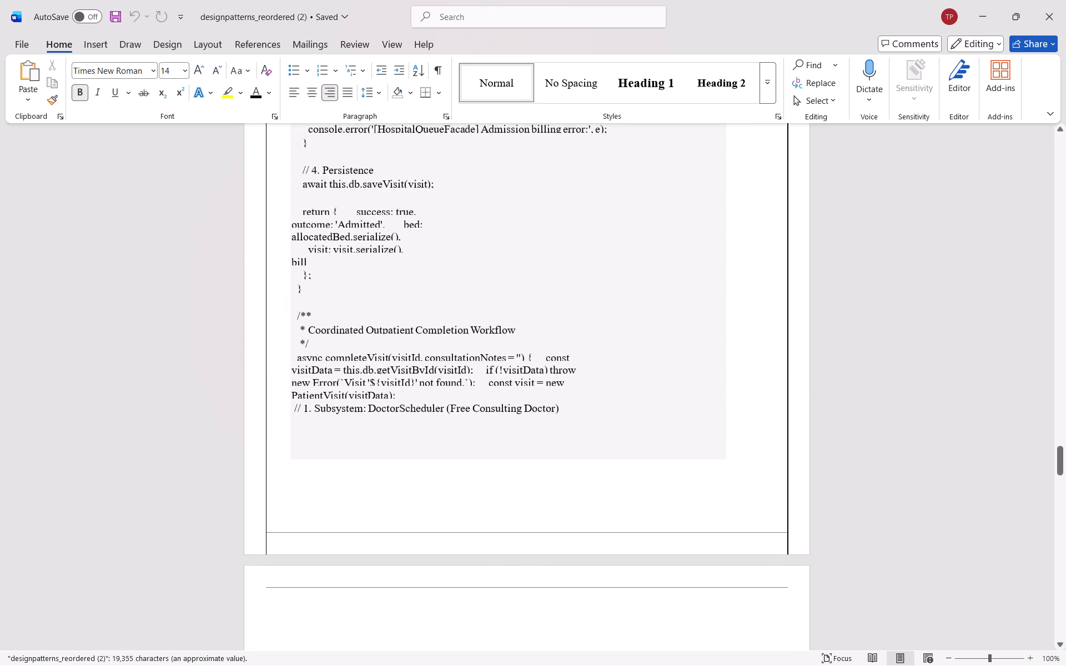
{"action": "scroll", "coordinate": [511, 309], "scroll_direction": "down", "scroll_amount": 1}
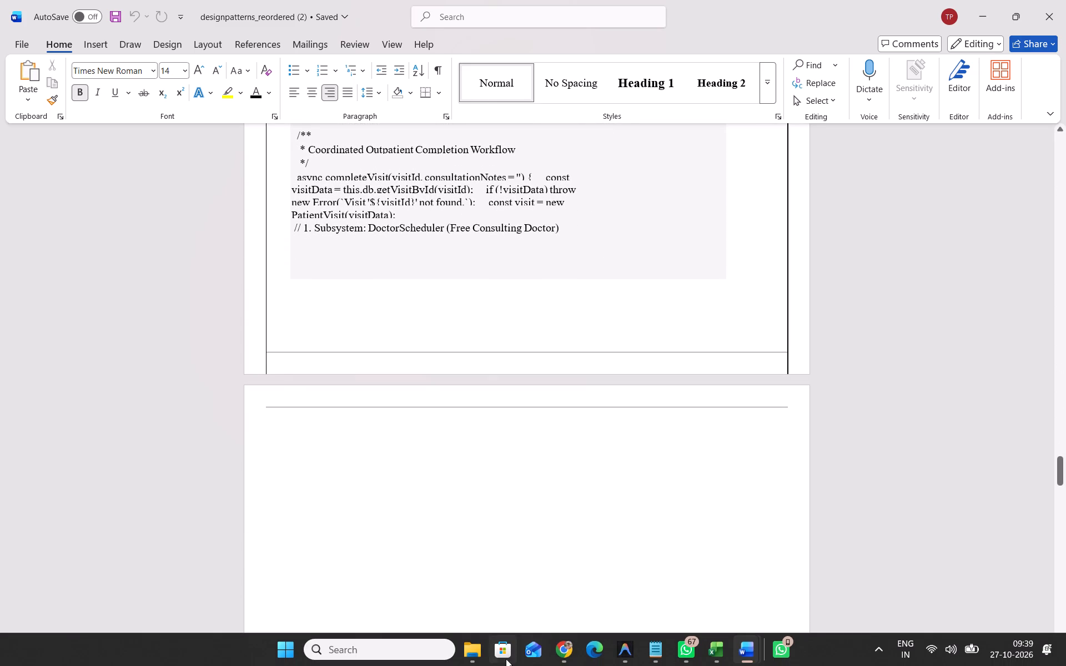
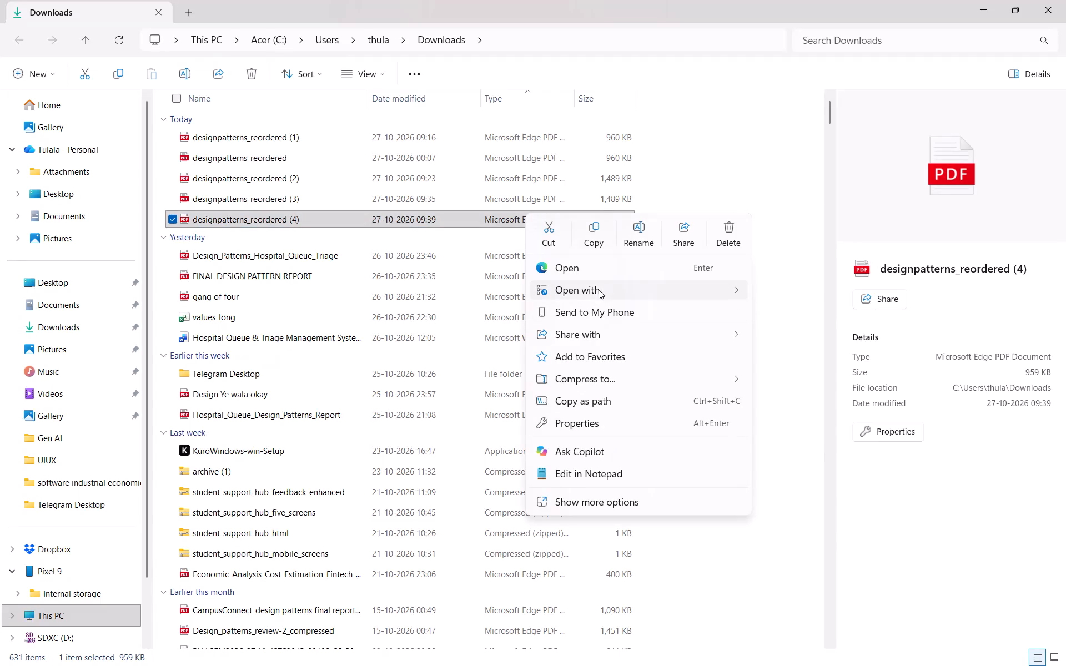
Open the designpatterns_reordered (4) PDF with Word and enable editing.
{"action": "left_click", "coordinate": [770, 421]}
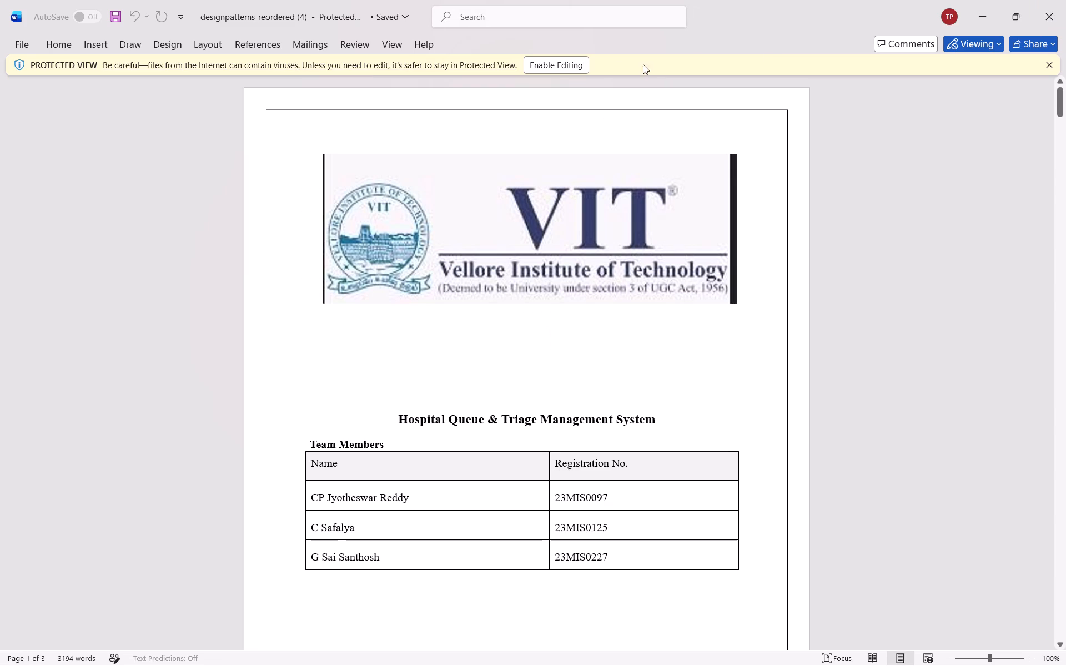
{"action": "left_click", "coordinate": [581, 62]}
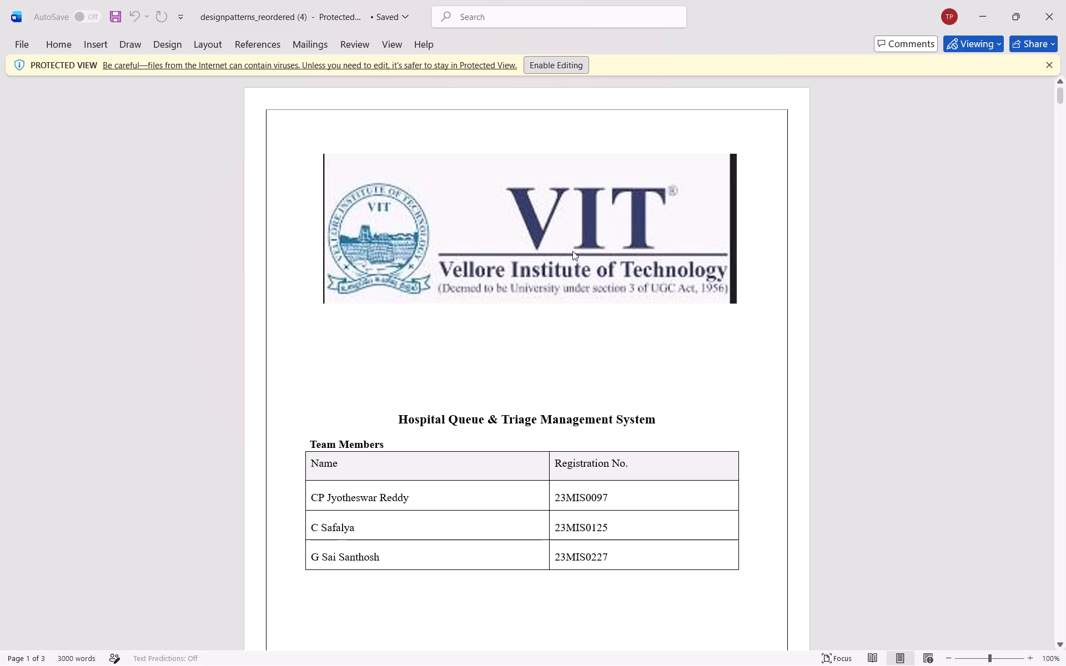
Examine designpatterns_reordered (4) from the cover page through the factory and façade sections to the State Pattern's Intent and Justification.
{"action": "scroll", "coordinate": [572, 251], "scroll_direction": "down", "scroll_amount": 20}
{"action": "scroll", "coordinate": [572, 251], "scroll_direction": "down", "scroll_amount": 14}
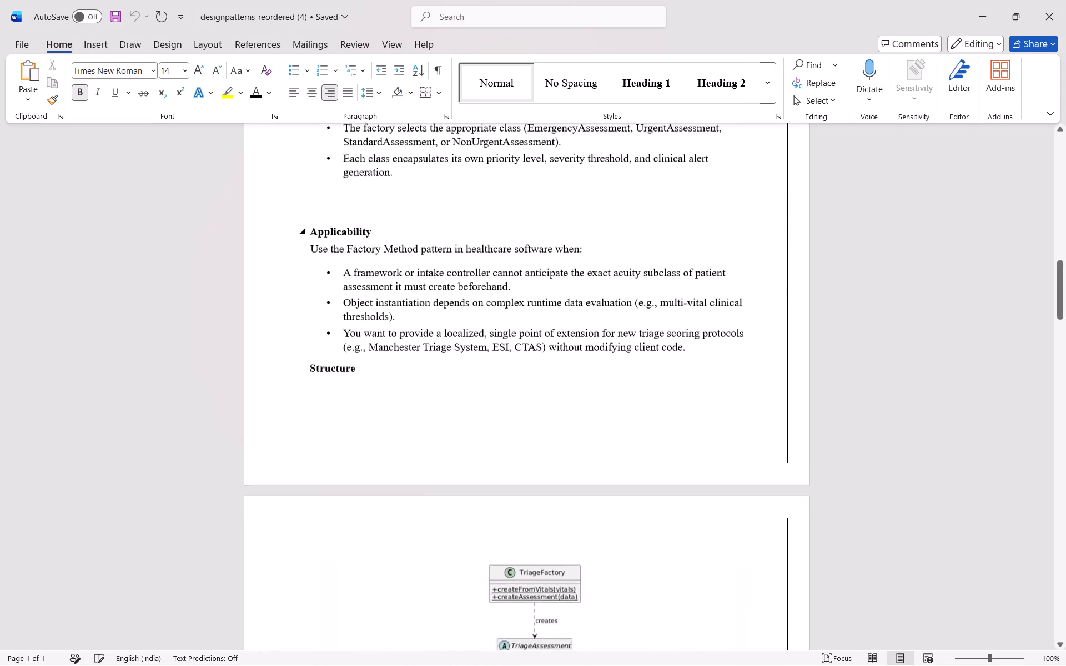
{"action": "scroll", "coordinate": [572, 251], "scroll_direction": "down", "scroll_amount": 11}
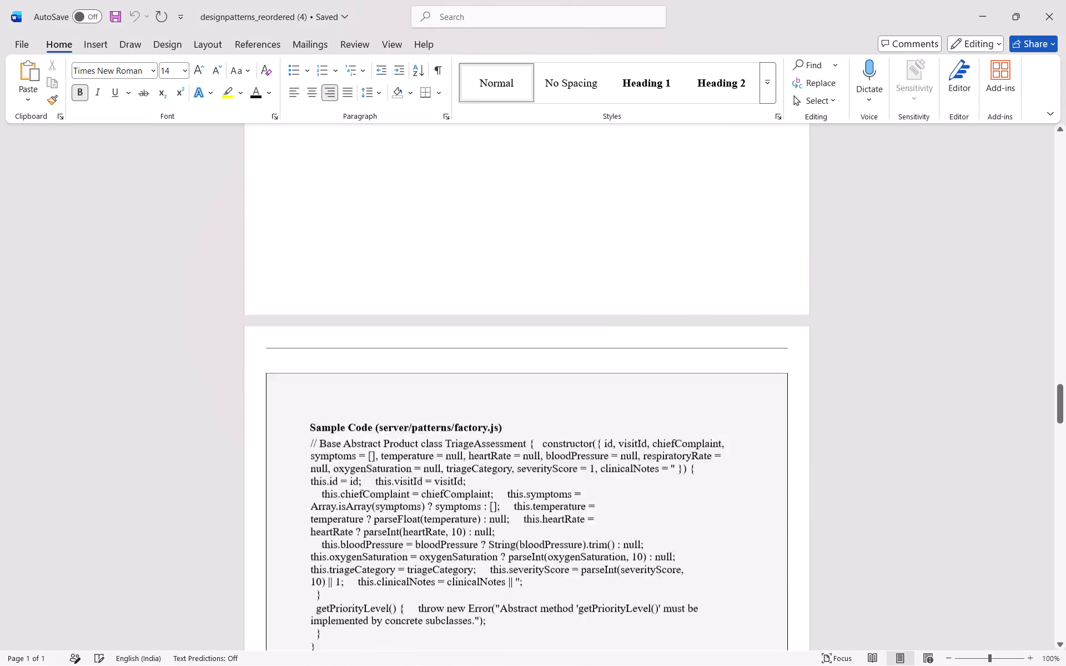
{"action": "scroll", "coordinate": [572, 251], "scroll_direction": "down", "scroll_amount": 6}
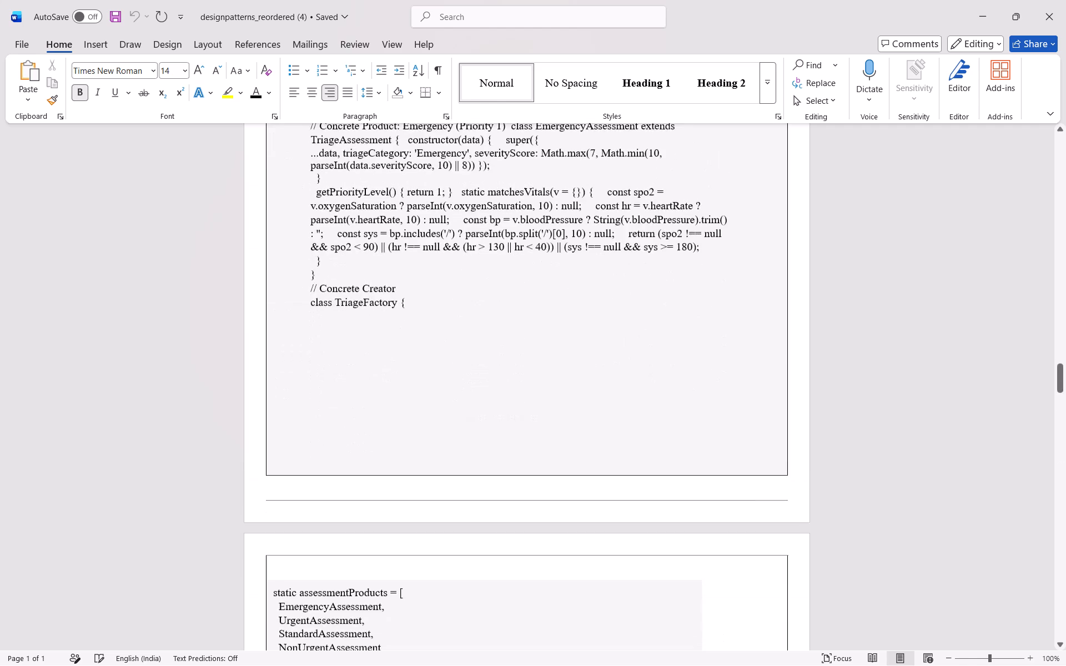
{"action": "scroll", "coordinate": [572, 251], "scroll_direction": "down", "scroll_amount": 8}
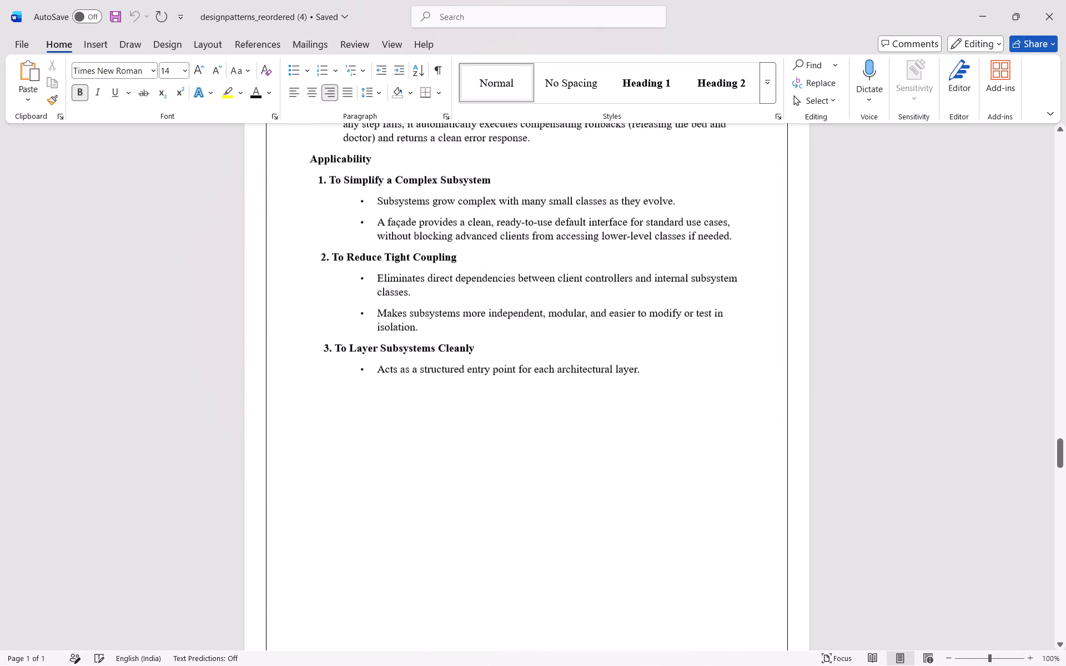
{"action": "scroll", "coordinate": [572, 251], "scroll_direction": "down", "scroll_amount": 10}
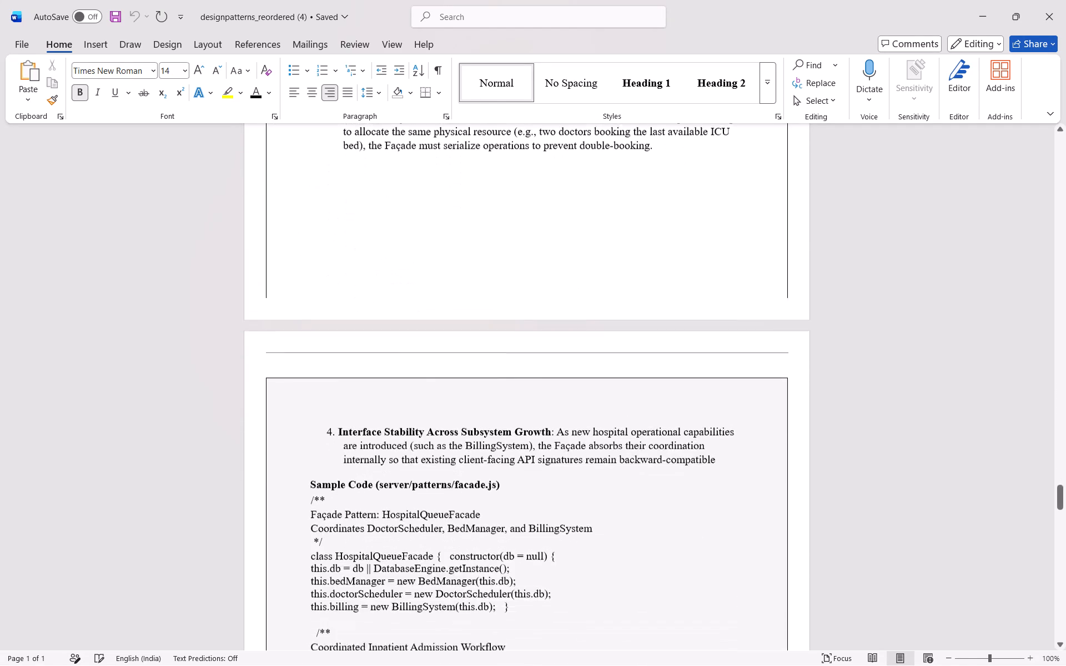
{"action": "scroll", "coordinate": [572, 251], "scroll_direction": "down", "scroll_amount": 9}
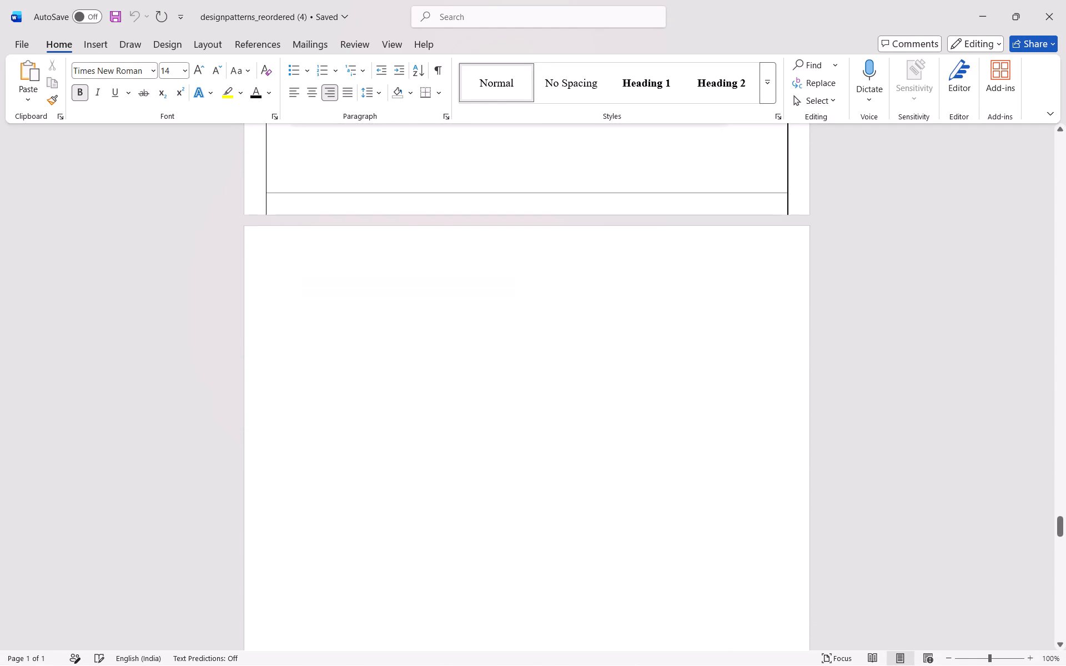
{"action": "scroll", "coordinate": [572, 251], "scroll_direction": "down", "scroll_amount": 10}
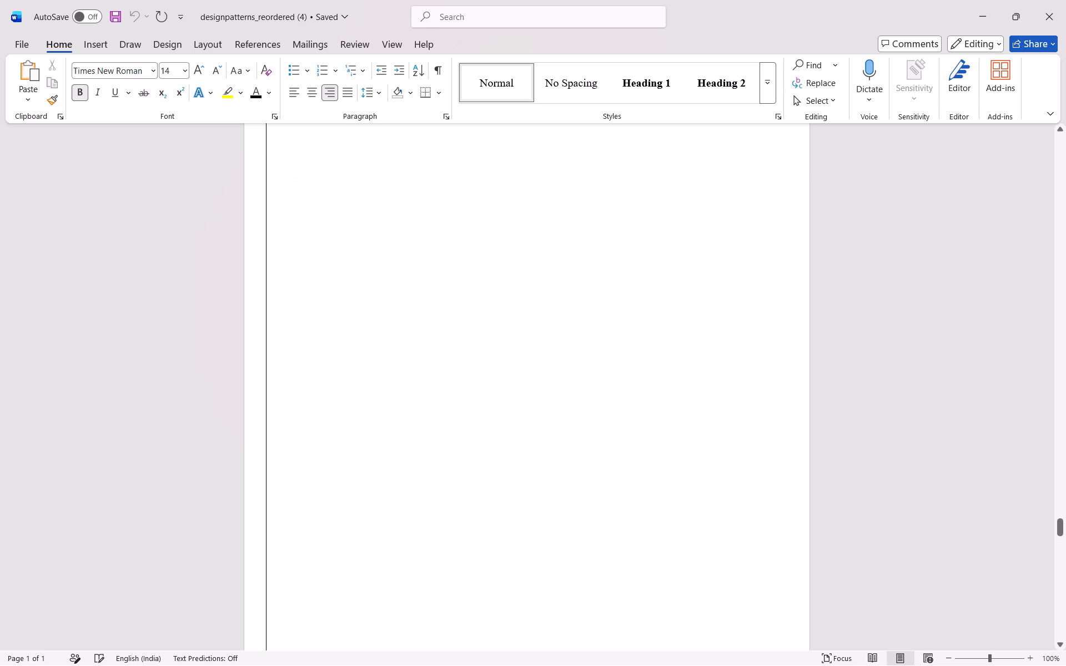
{"action": "scroll", "coordinate": [572, 251], "scroll_direction": "down", "scroll_amount": 3}
{"action": "scroll", "coordinate": [572, 251], "scroll_direction": "up", "scroll_amount": 1}
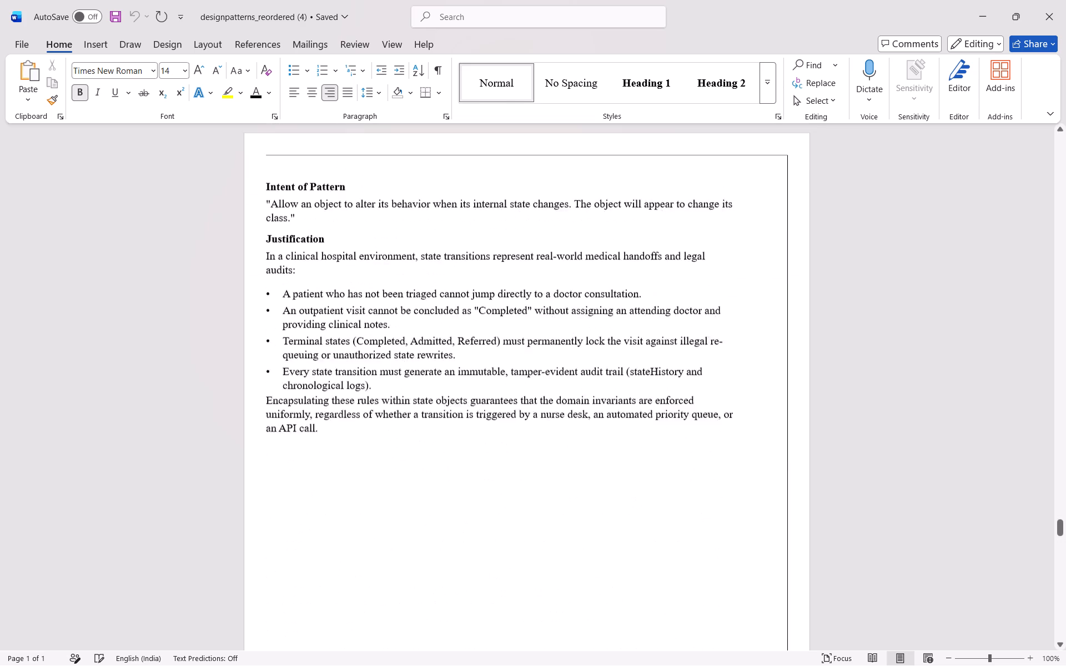
{"action": "scroll", "coordinate": [572, 251], "scroll_direction": "up", "scroll_amount": 1}
{"action": "left_click", "coordinate": [786, 302]}
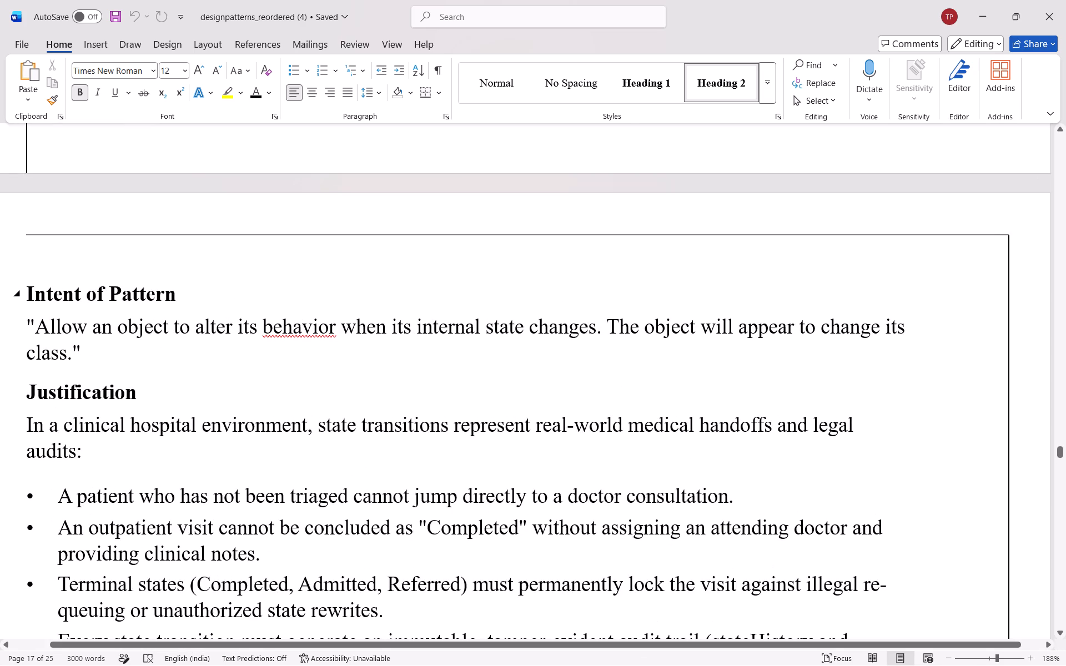
{"action": "left_click", "coordinate": [1012, 276]}
{"action": "scroll", "coordinate": [877, 486], "scroll_direction": "right", "scroll_amount": 1}
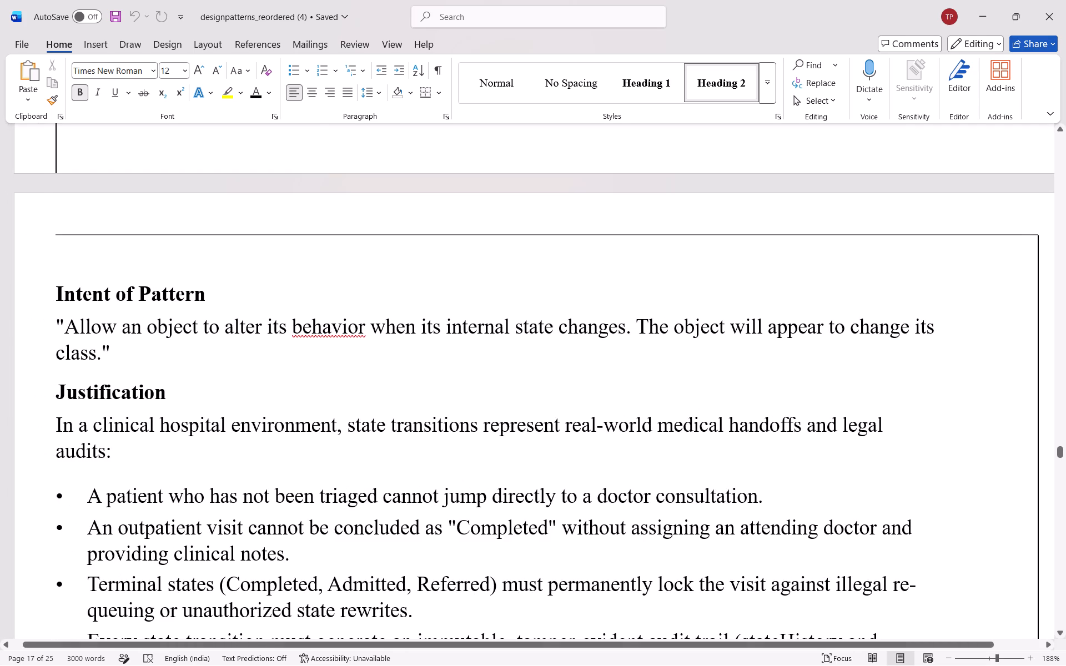
{"action": "scroll", "coordinate": [877, 486], "scroll_direction": "up", "scroll_amount": 11}
{"action": "scroll", "coordinate": [877, 486], "scroll_direction": "down", "scroll_amount": 2}
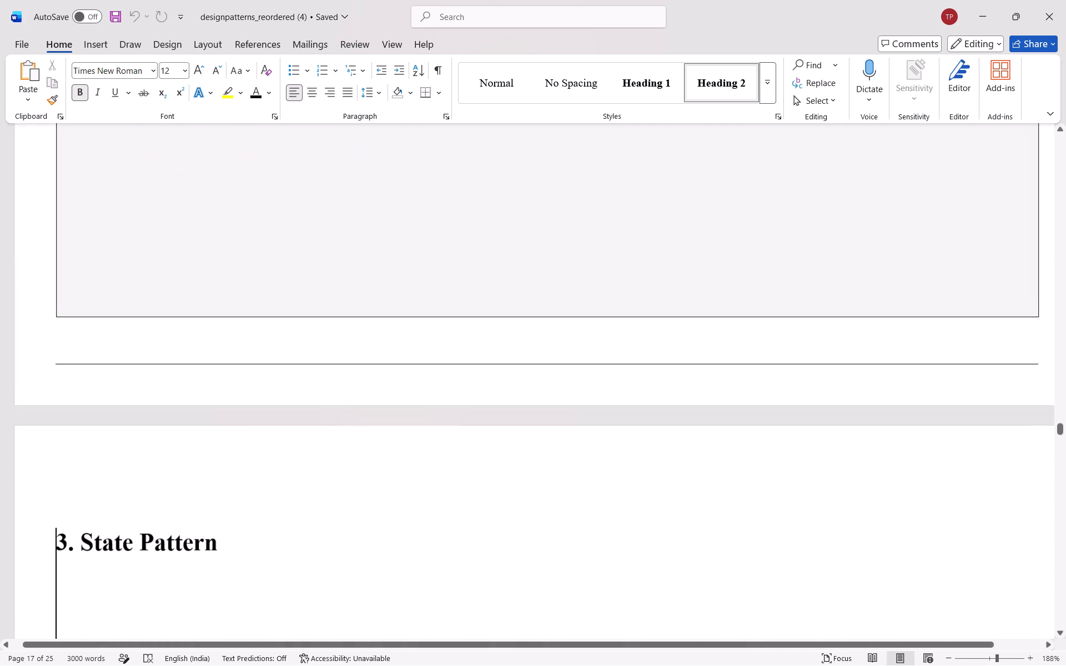
Copy the "3. State Pattern" heading in designpatterns_reordered (4).
{"action": "left_click", "coordinate": [54, 560]}
{"action": "double_click", "coordinate": [54, 560]}
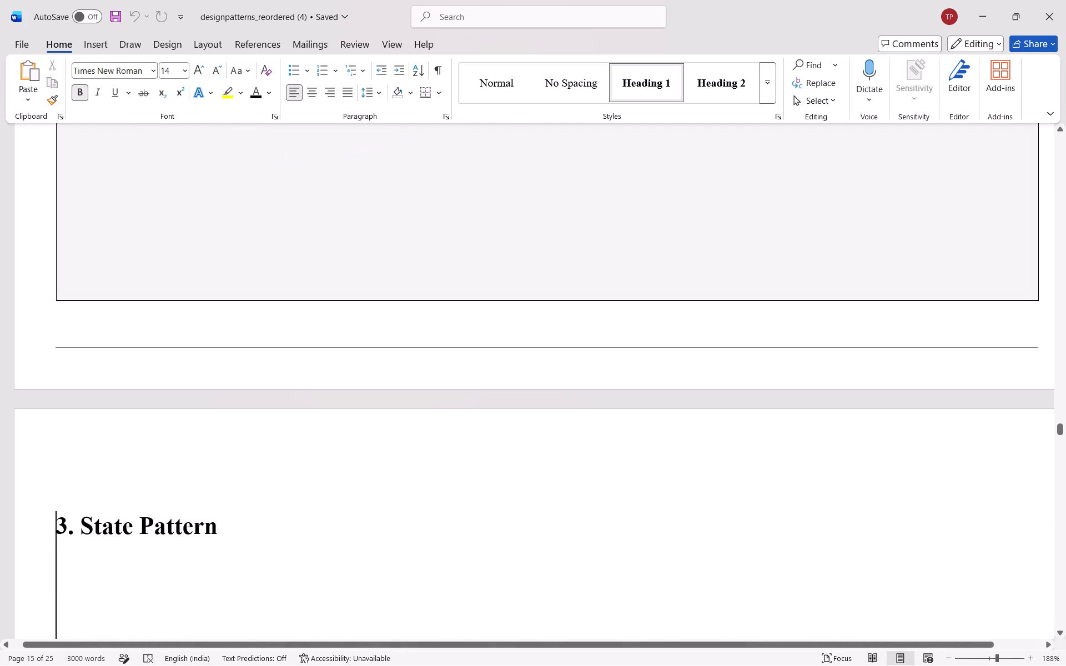
{"action": "left_click_drag", "start_coordinate": [237, 525], "coordinate": [36, 533]}
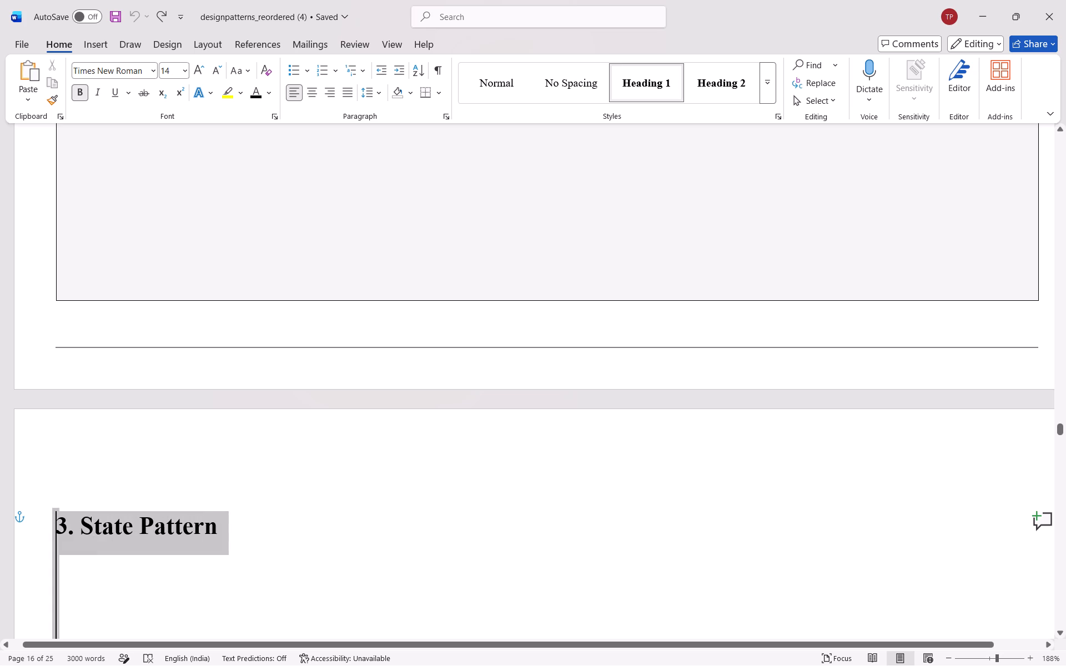
{"action": "left_click_drag", "start_coordinate": [36, 533], "coordinate": [67, 524]}
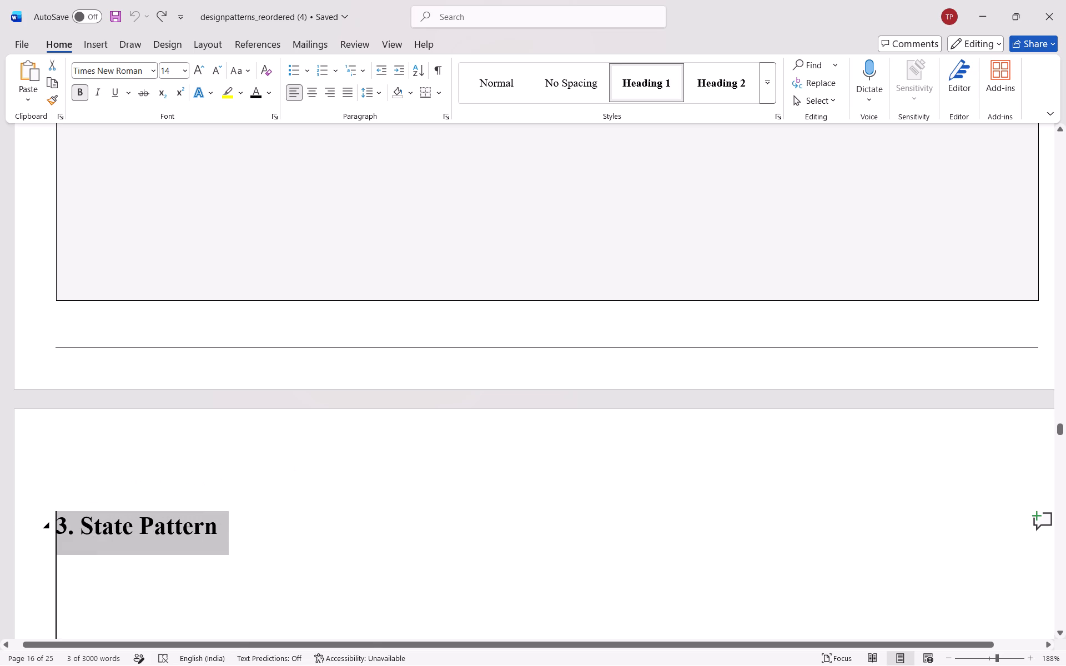
{"action": "key", "text": "ctrl+c"}
Switch to designpatterns_reordered (2) and close that document.
{"action": "key", "text": "alt+Tab"}
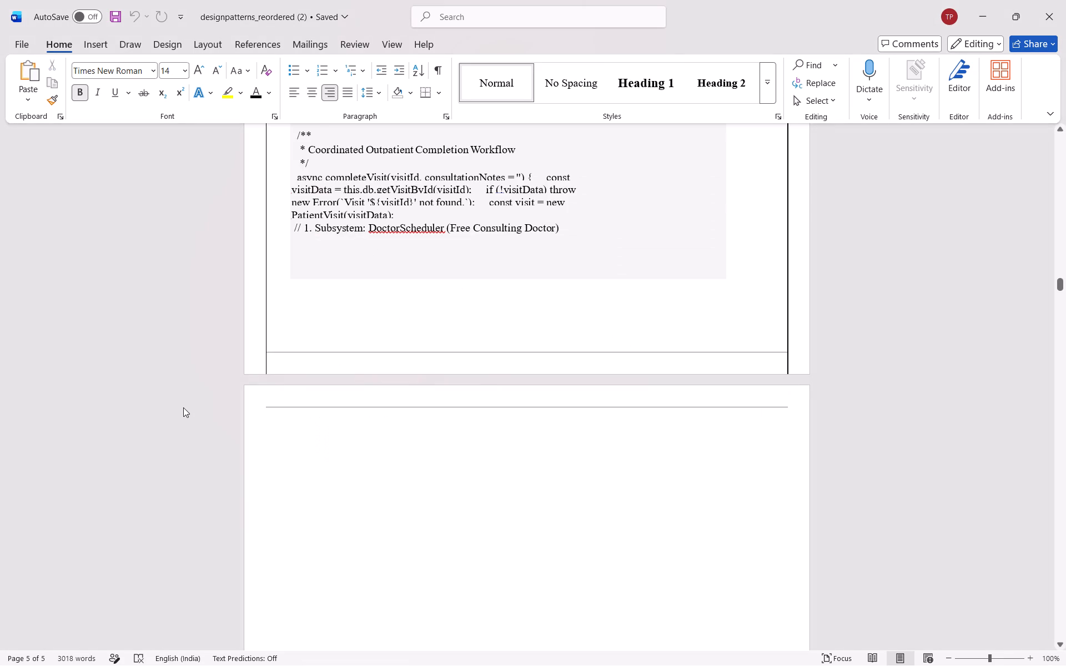
{"action": "left_click", "coordinate": [1065, 0]}
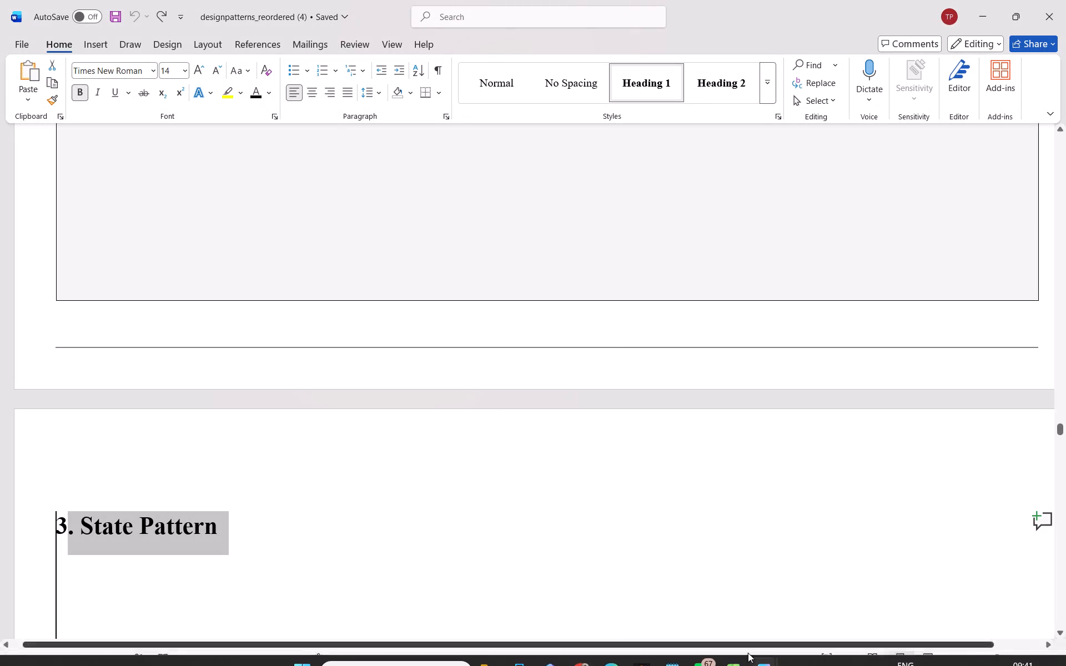
Switch to Document1 and add a blank line below the Sample Code (server/patterns/facade.js) heading.
{"action": "left_click", "coordinate": [705, 559]}
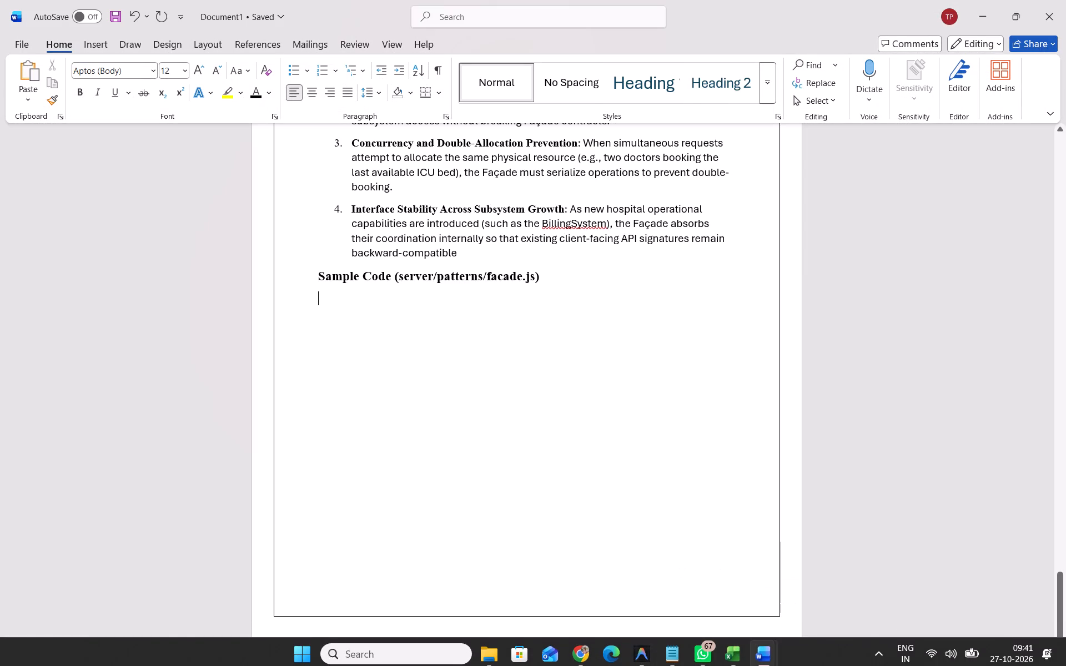
{"action": "scroll", "coordinate": [561, 431], "scroll_direction": "down", "scroll_amount": 3}
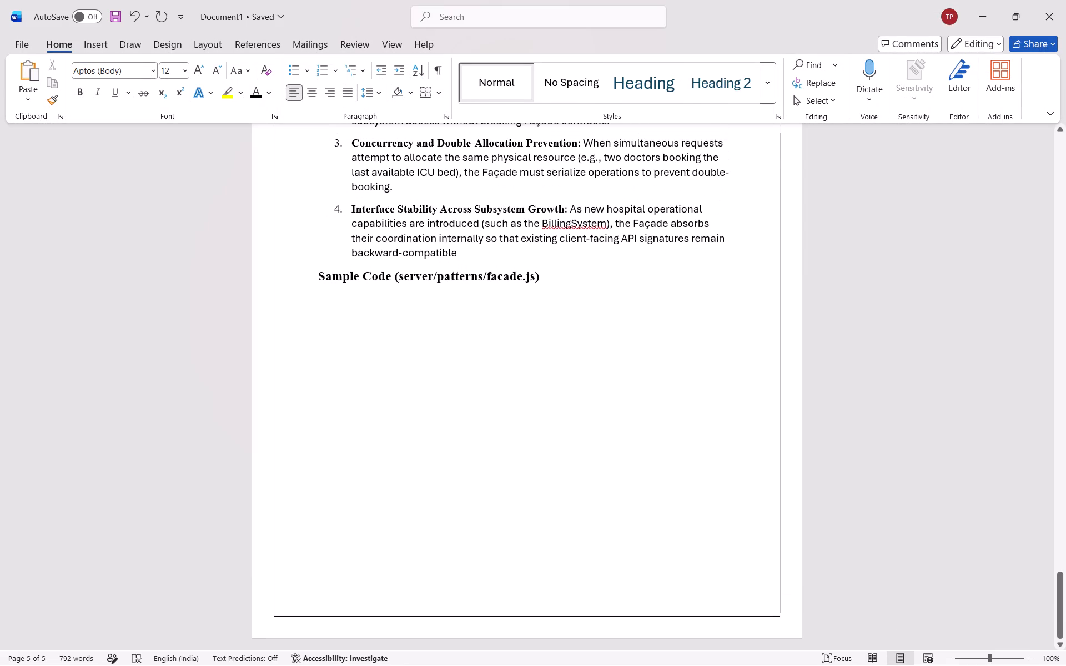
{"action": "key", "text": "Return"}
{"action": "key", "text": "alt+Tab"}
{"action": "key", "text": "alt+Tab"}
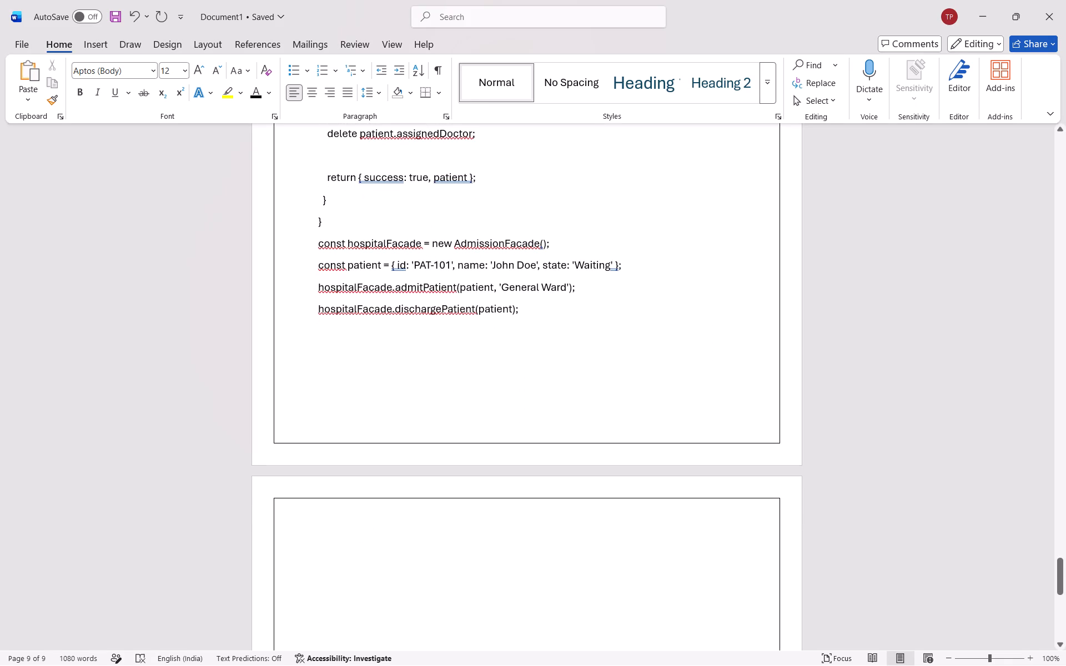
{"action": "key", "text": "ctrl+v"}
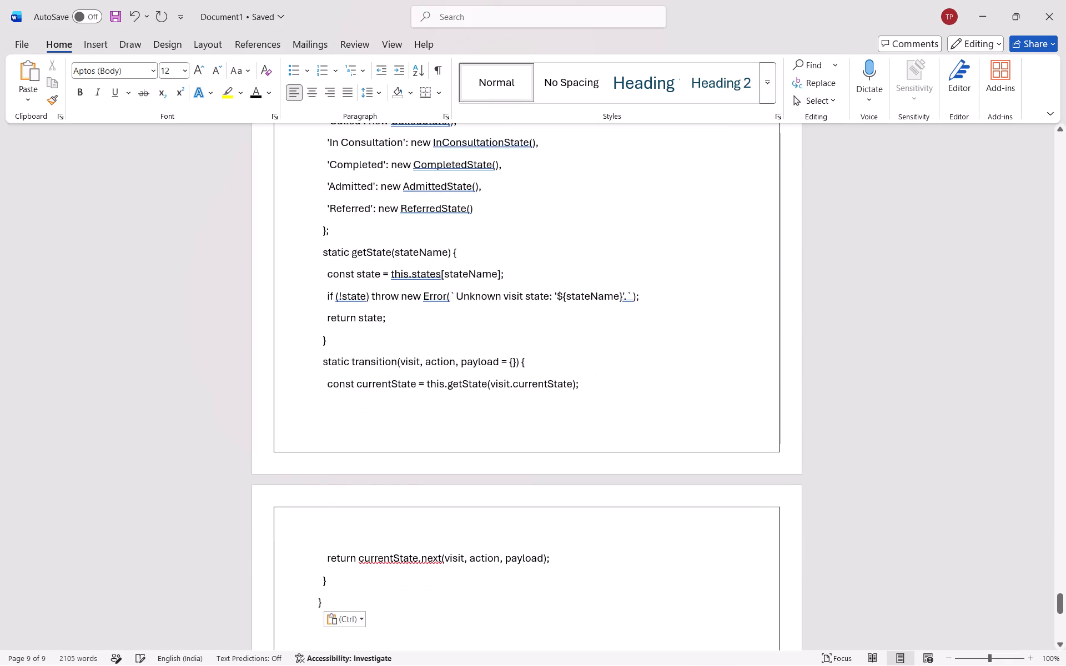
Make the Implementation Issues and Consequences headings of the State Pattern section bold at 14 pt.
{"action": "scroll", "coordinate": [419, 476], "scroll_direction": "up", "scroll_amount": 8}
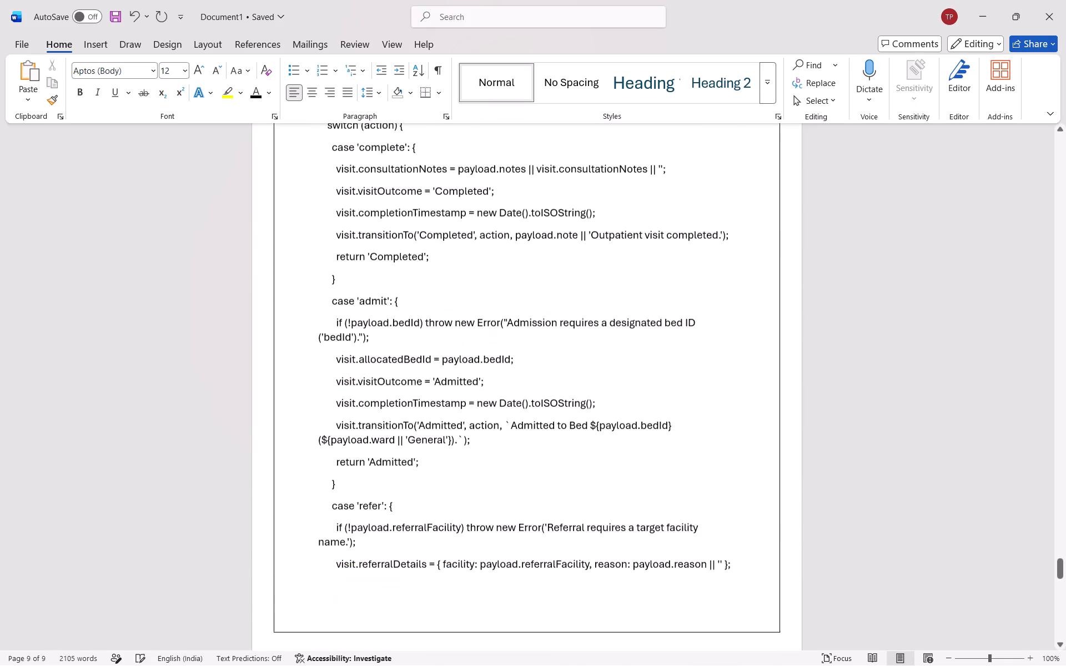
{"action": "scroll", "coordinate": [419, 476], "scroll_direction": "up", "scroll_amount": 8}
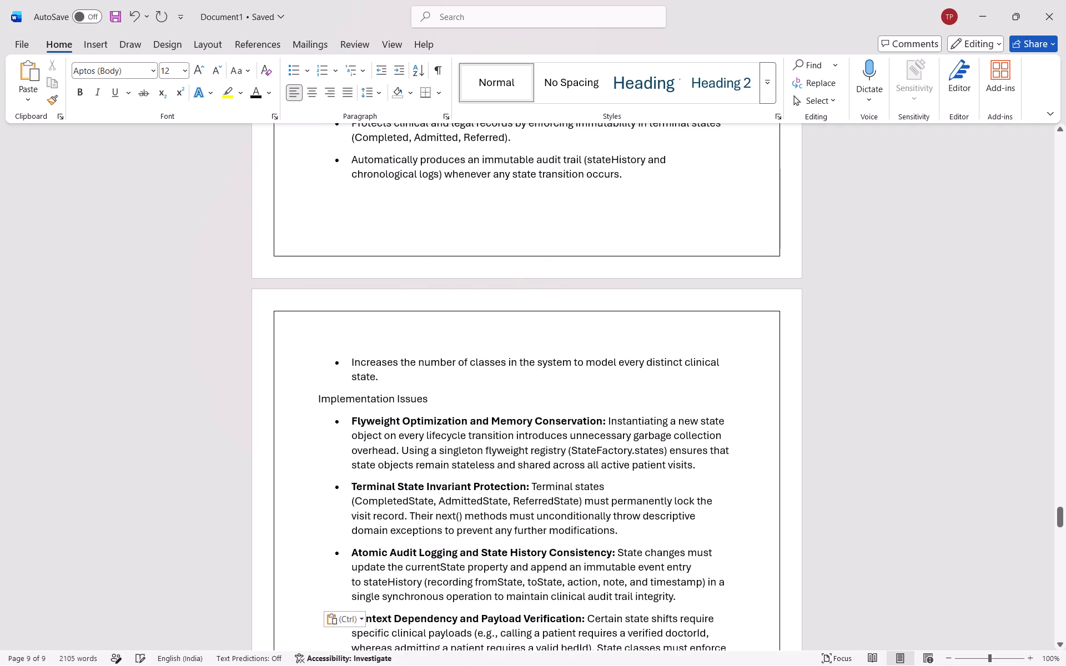
{"action": "scroll", "coordinate": [419, 476], "scroll_direction": "up", "scroll_amount": 3}
{"action": "scroll", "coordinate": [419, 476], "scroll_direction": "down", "scroll_amount": 3}
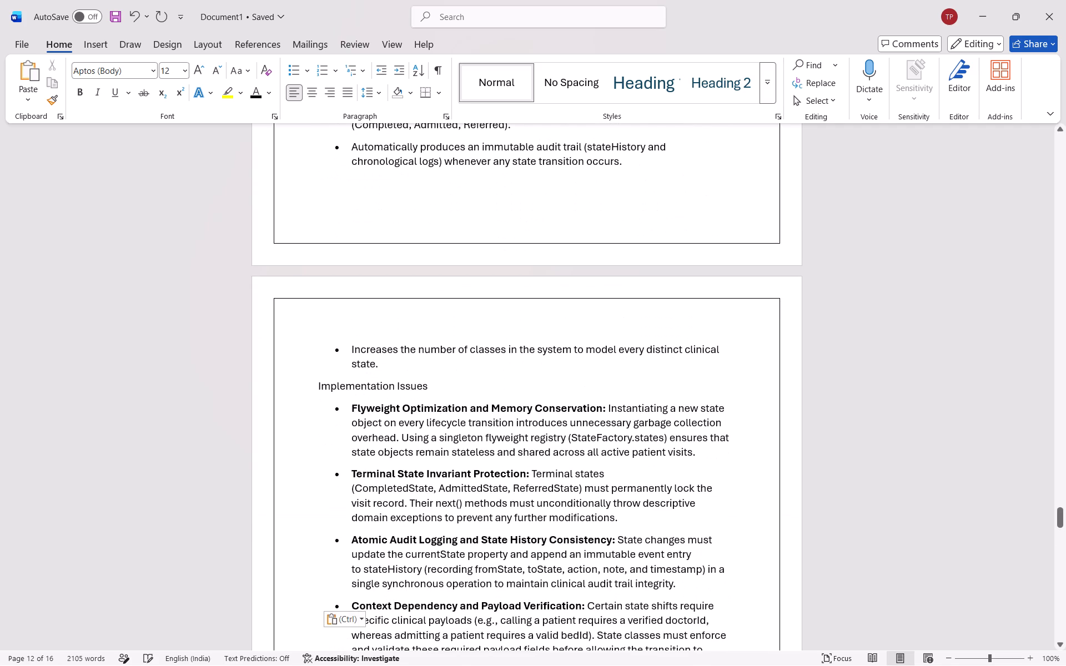
{"action": "scroll", "coordinate": [398, 471], "scroll_direction": "up", "scroll_amount": 1}
{"action": "left_click_drag", "start_coordinate": [440, 437], "coordinate": [303, 438]}
{"action": "key", "text": "ctrl+b"}
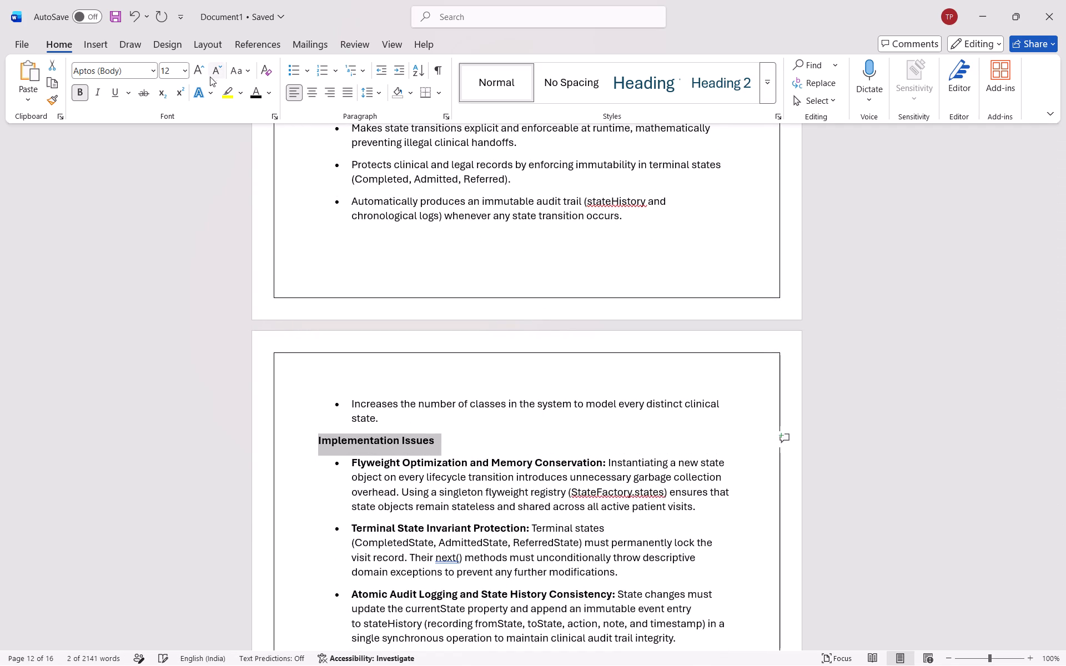
{"action": "left_click", "coordinate": [198, 70]}
{"action": "scroll", "coordinate": [361, 281], "scroll_direction": "up", "scroll_amount": 2}
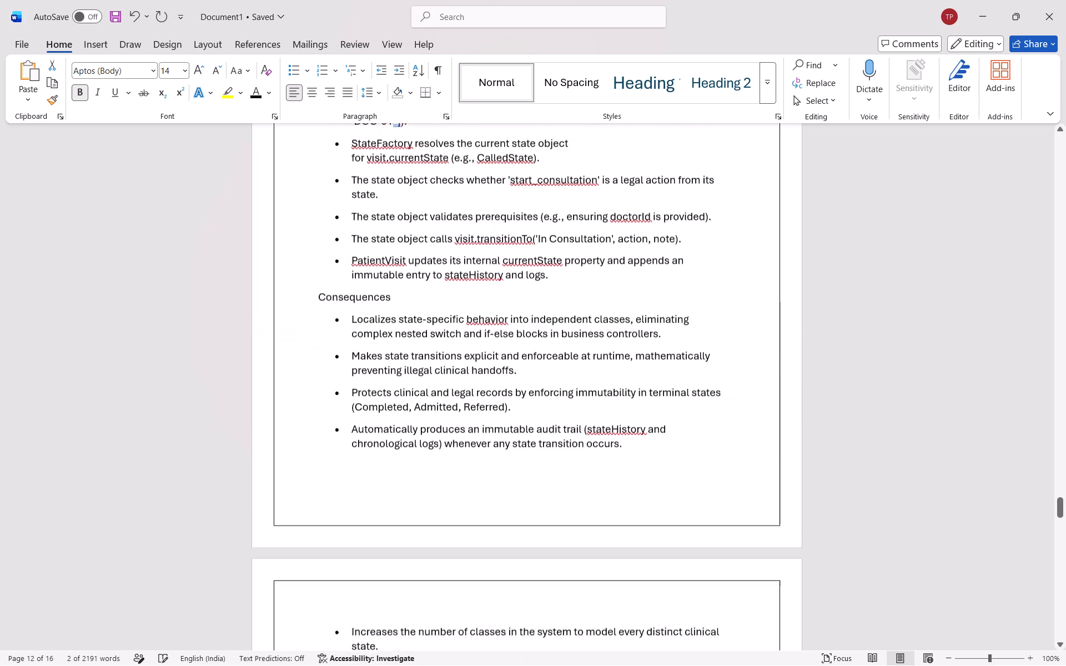
{"action": "scroll", "coordinate": [361, 281], "scroll_direction": "up", "scroll_amount": 1}
{"action": "left_click_drag", "start_coordinate": [391, 321], "coordinate": [273, 321]}
{"action": "key", "text": "ctrl+b"}
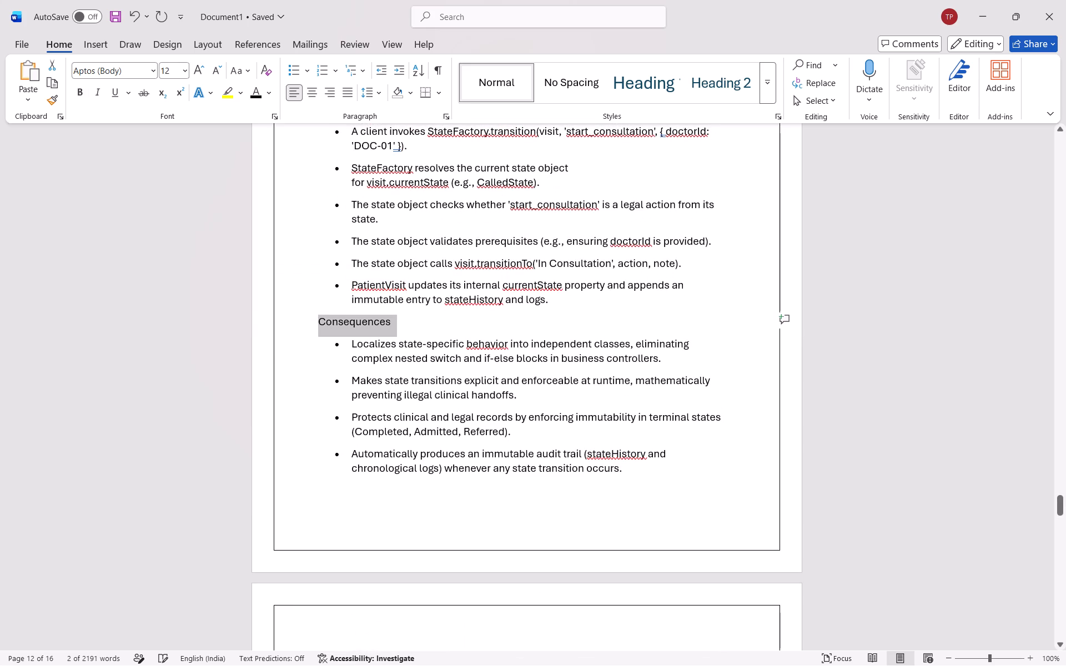
{"action": "left_click", "coordinate": [198, 78]}
Make the Collaboration and Participants headings of the State Pattern section bold at 14 pt.
{"action": "scroll", "coordinate": [305, 215], "scroll_direction": "up", "scroll_amount": 2}
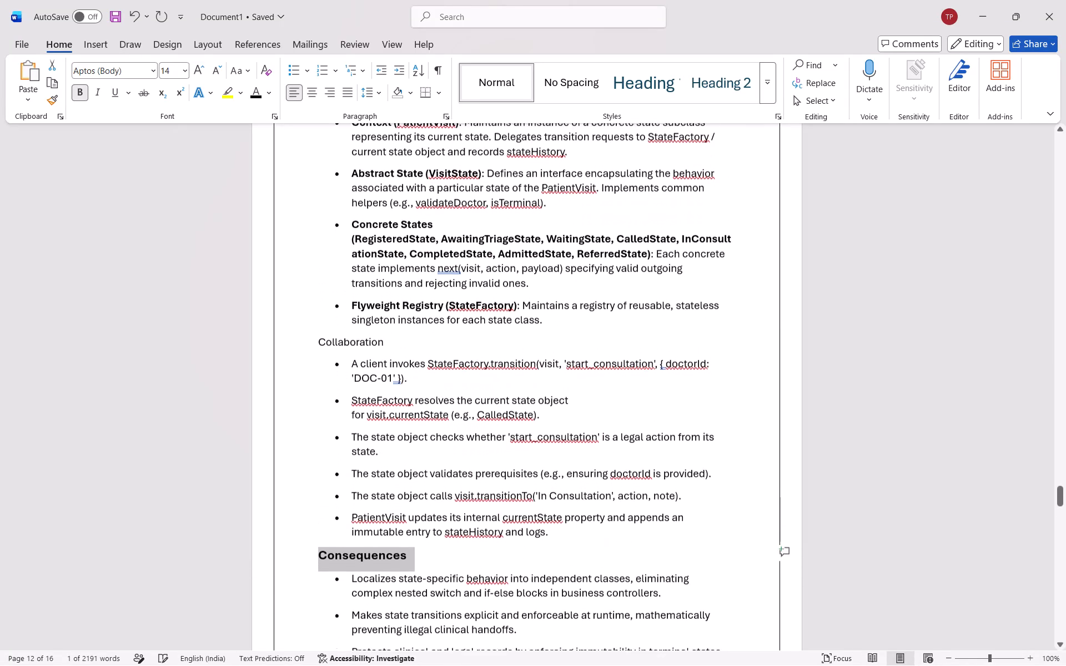
{"action": "left_click", "coordinate": [398, 362]}
{"action": "left_click_drag", "start_coordinate": [398, 362], "coordinate": [304, 359]}
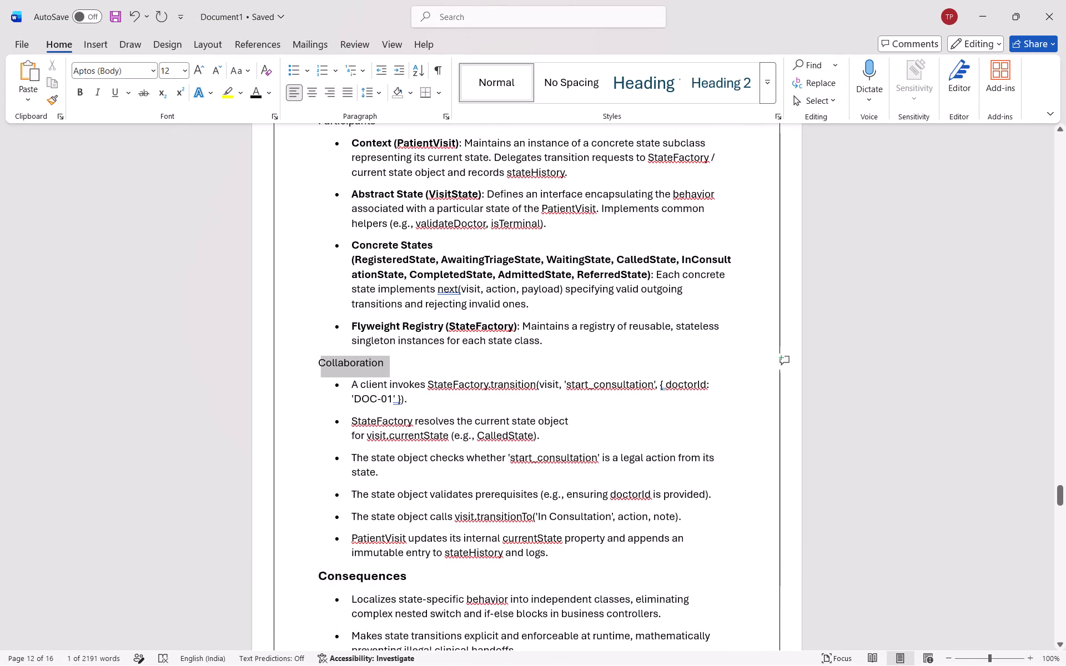
{"action": "left_click_drag", "start_coordinate": [304, 359], "coordinate": [304, 359]}
{"action": "key", "text": "ctrl+b"}
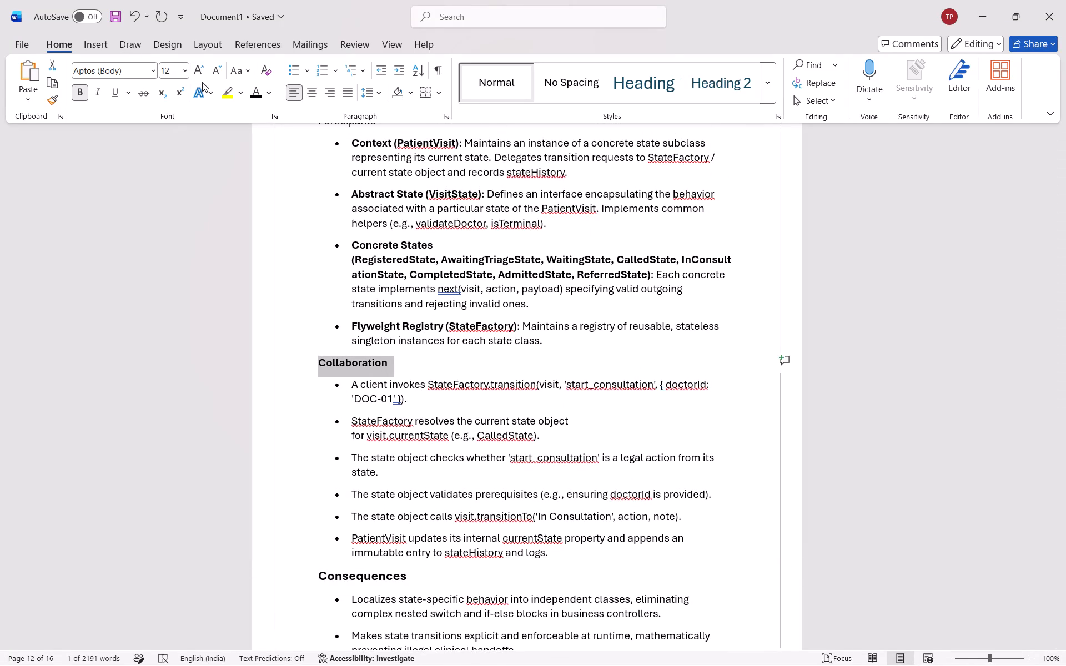
{"action": "left_click", "coordinate": [199, 72]}
{"action": "scroll", "coordinate": [445, 395], "scroll_direction": "up", "scroll_amount": 1}
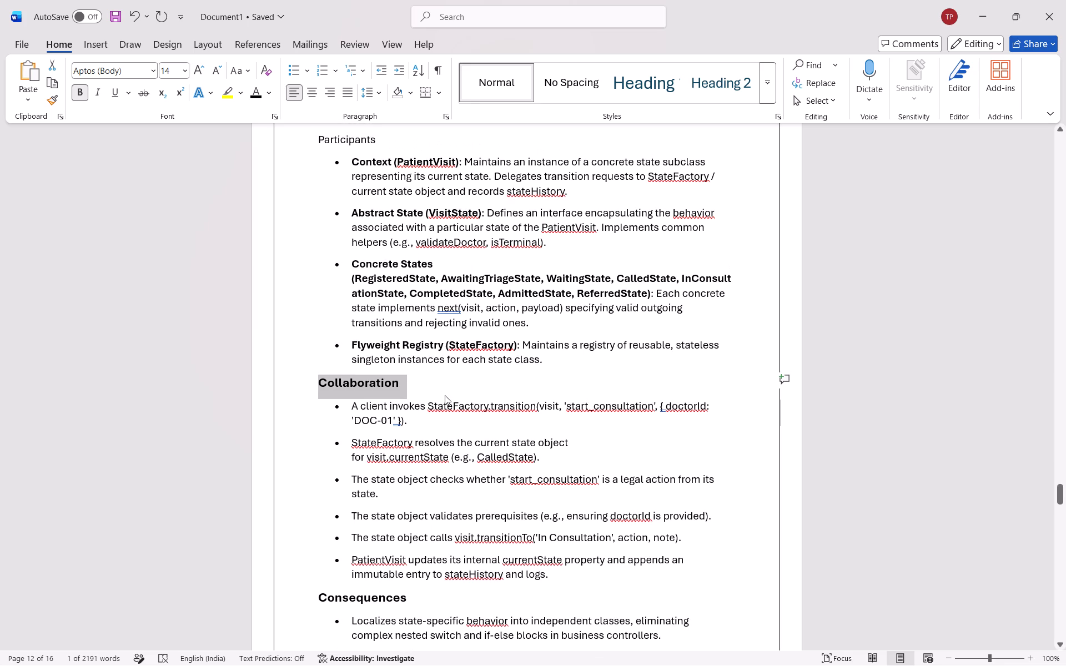
{"action": "scroll", "coordinate": [445, 395], "scroll_direction": "up", "scroll_amount": 2}
{"action": "left_click_drag", "start_coordinate": [385, 296], "coordinate": [327, 289]}
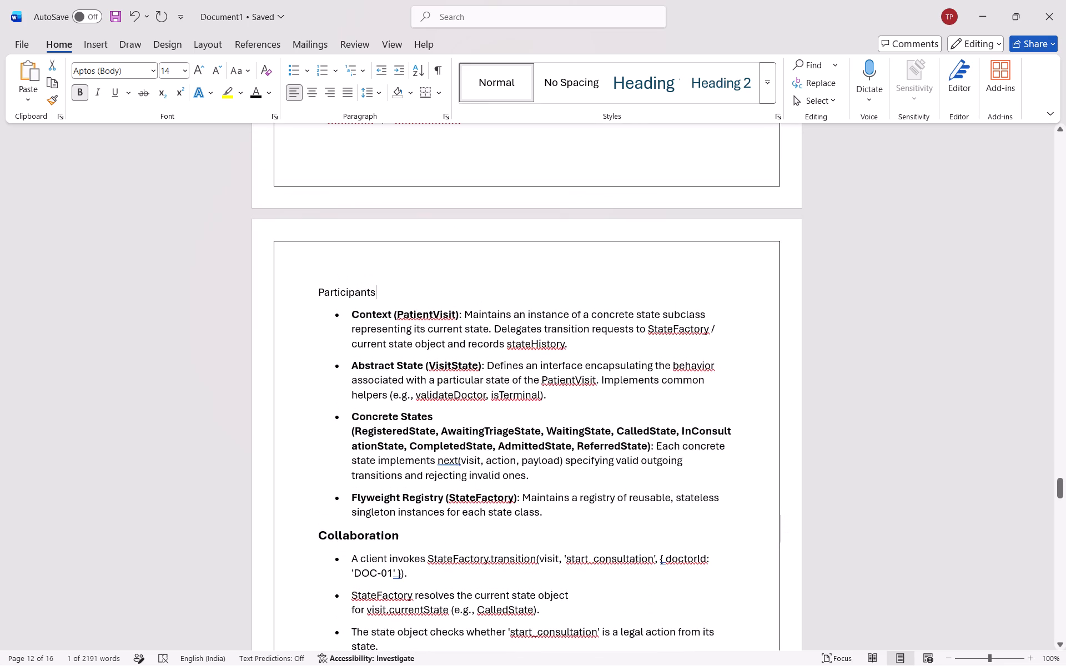
{"action": "left_click_drag", "start_coordinate": [327, 289], "coordinate": [305, 286]}
{"action": "key", "text": "ctrl+b"}
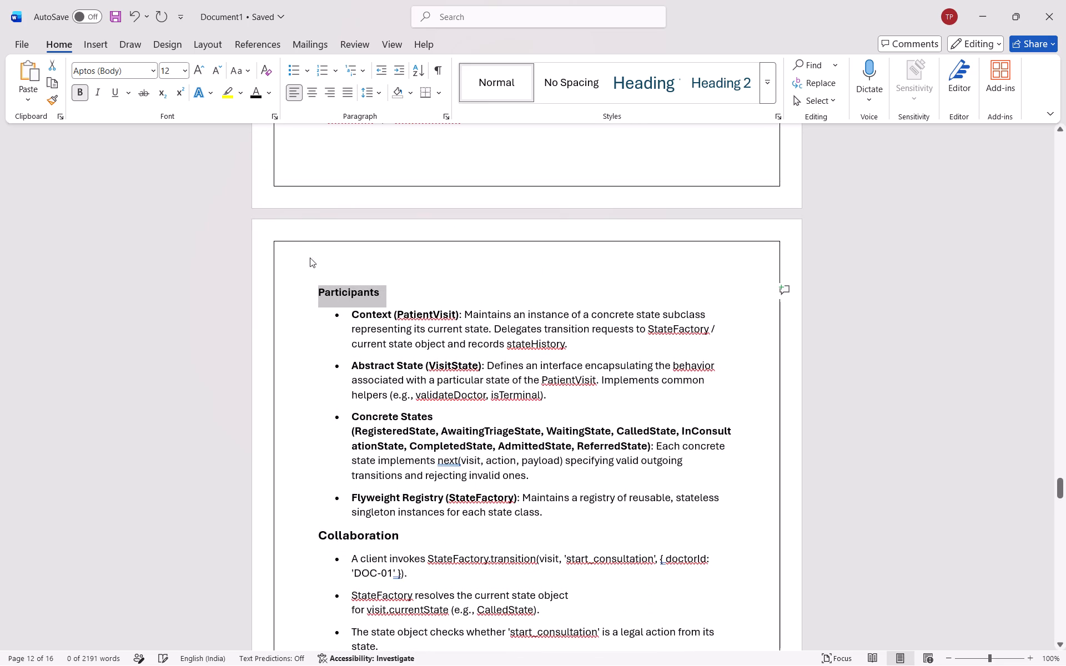
{"action": "left_click", "coordinate": [201, 70]}
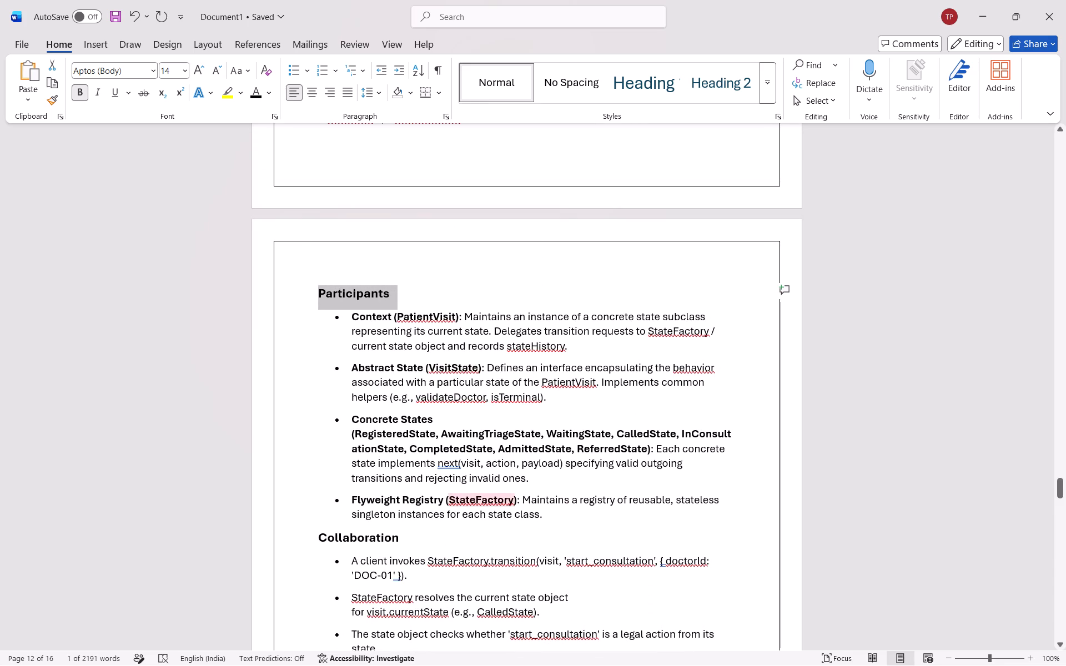
{"action": "left_click_drag", "start_coordinate": [407, 539], "coordinate": [310, 532]}
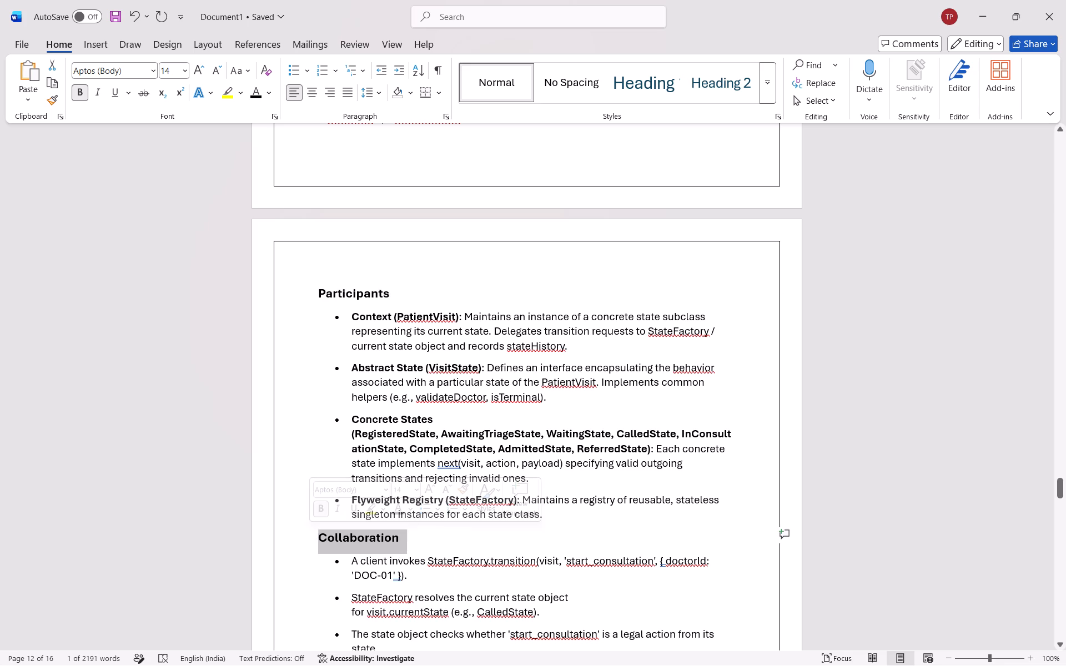
Delete all the class diagram code between the Structure and Participants headings of the State Pattern section.
{"action": "scroll", "coordinate": [381, 310], "scroll_direction": "up", "scroll_amount": 4}
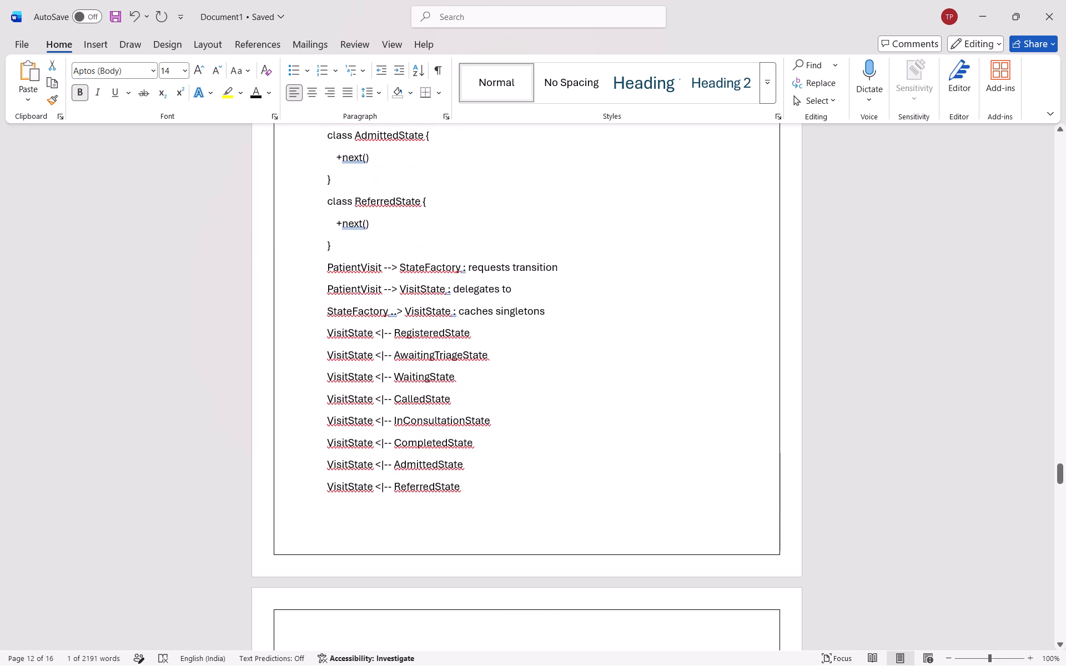
{"action": "left_click_drag", "start_coordinate": [479, 482], "coordinate": [324, 90]}
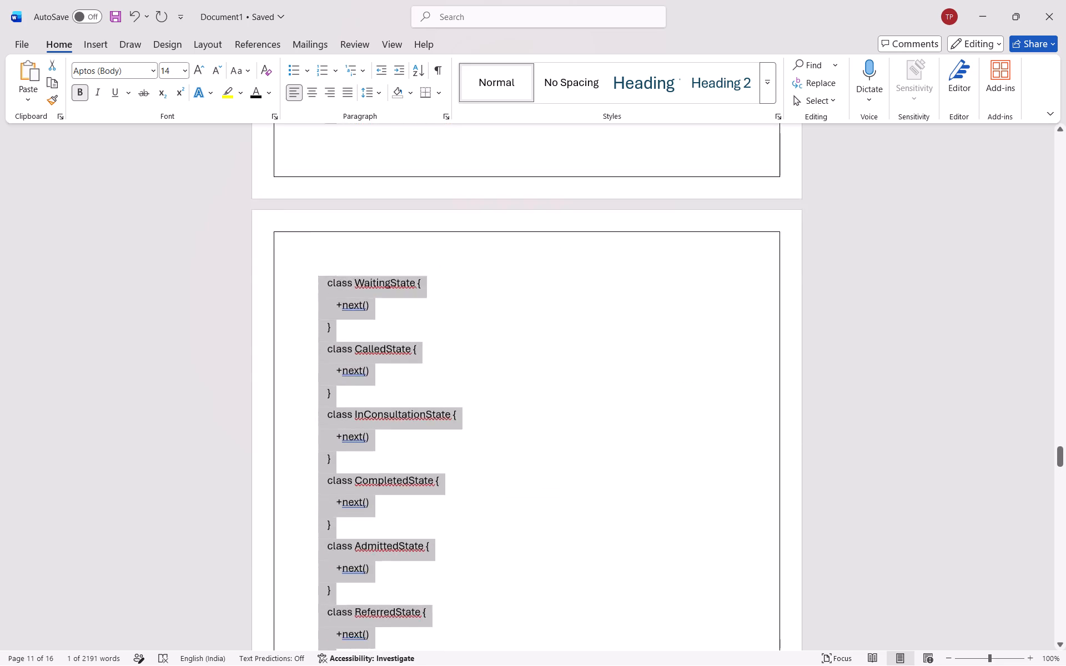
{"action": "left_click_drag", "start_coordinate": [324, 90], "coordinate": [329, 259]}
{"action": "key", "text": "BackSpace"}
Make the Structure heading of the State Pattern section bold at 14 pt.
{"action": "left_click_drag", "start_coordinate": [369, 233], "coordinate": [365, 233]}
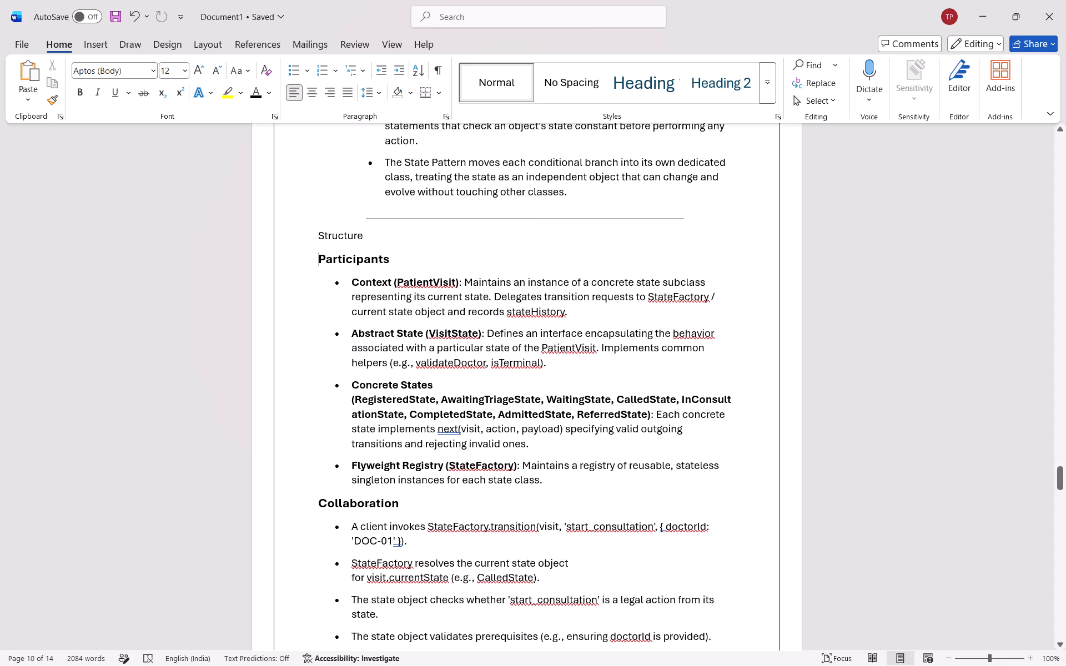
{"action": "left_click_drag", "start_coordinate": [365, 233], "coordinate": [300, 235]}
{"action": "key", "text": "ctrl+b"}
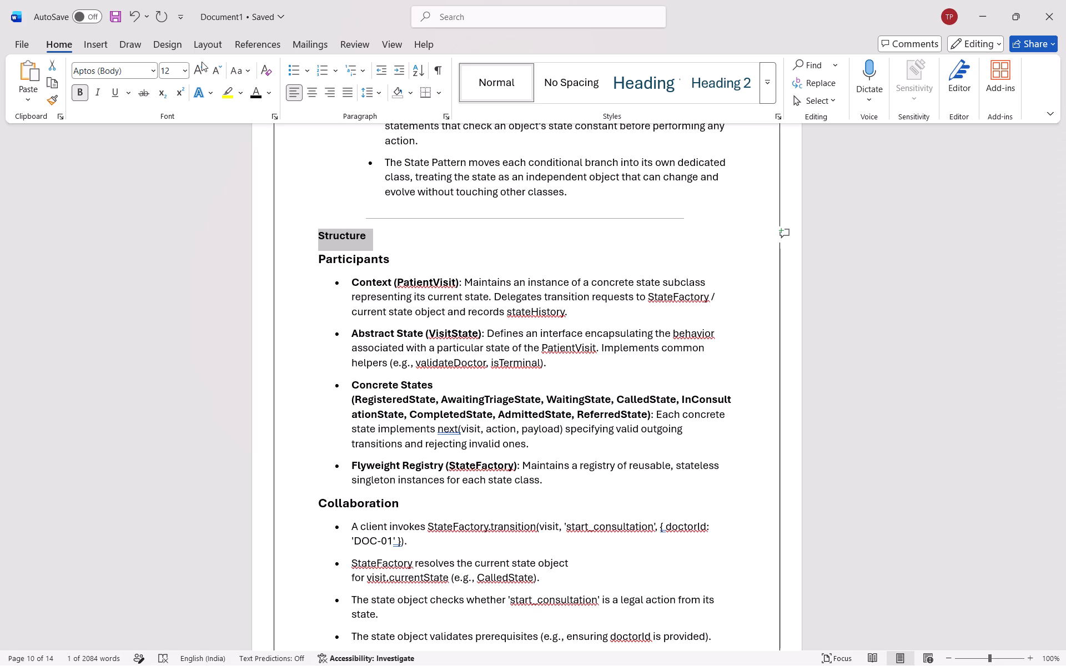
{"action": "left_click", "coordinate": [198, 64]}
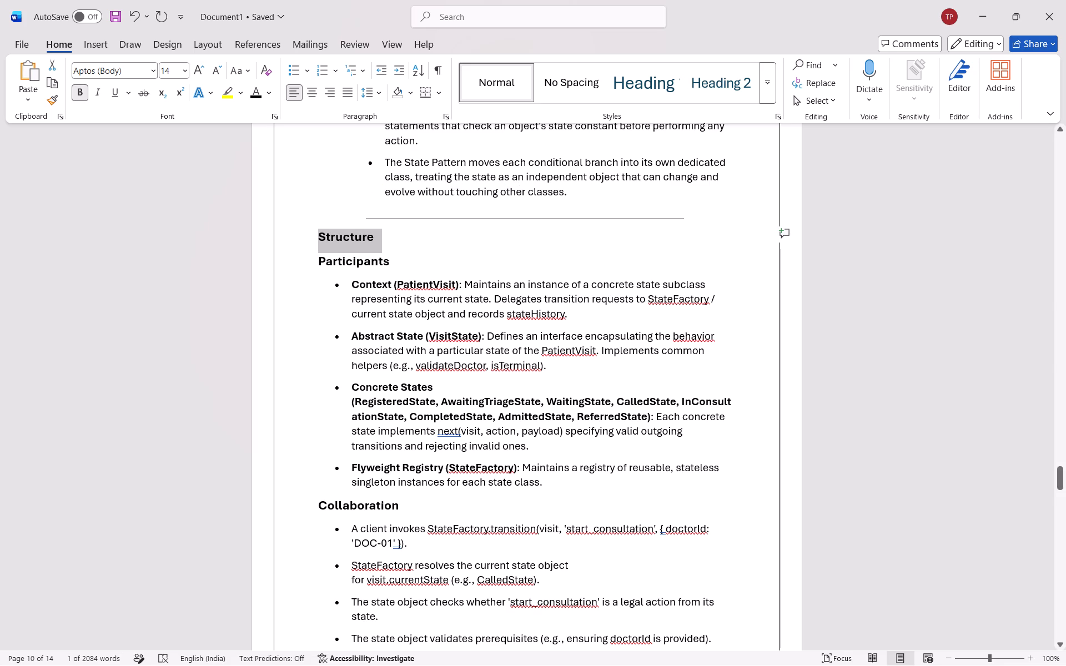
Delete the horizontal line above the Structure heading.
{"action": "left_click", "coordinate": [406, 218]}
{"action": "key", "text": "BackSpace"}
Make the Applicability heading of the State Pattern section bold at 14 pt.
{"action": "scroll", "coordinate": [406, 218], "scroll_direction": "up", "scroll_amount": 2}
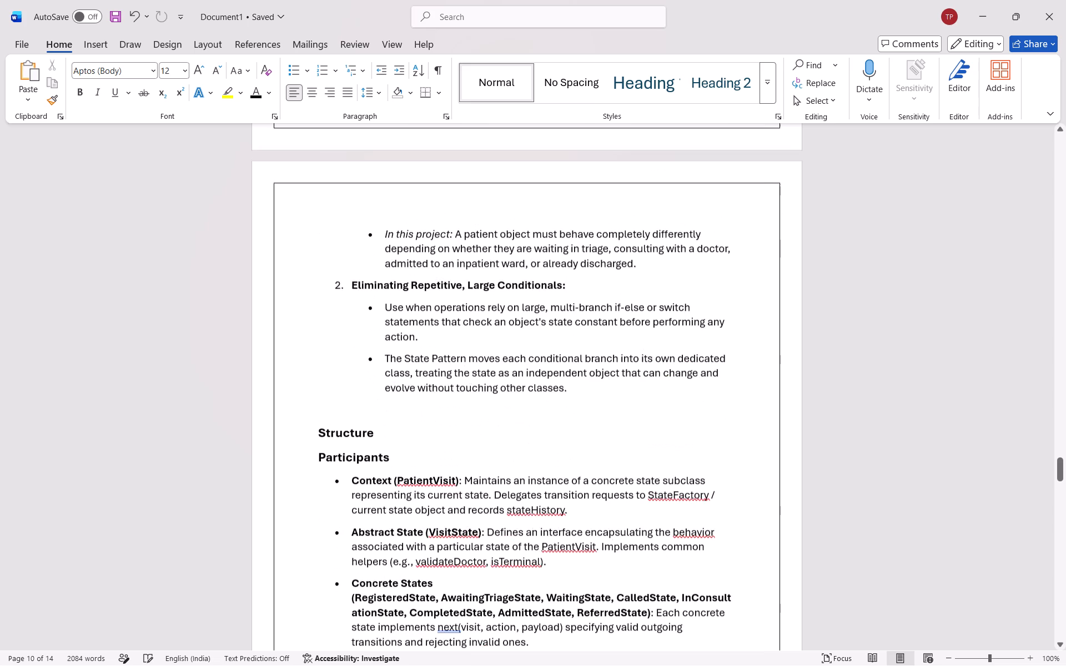
{"action": "scroll", "coordinate": [406, 218], "scroll_direction": "up", "scroll_amount": 2}
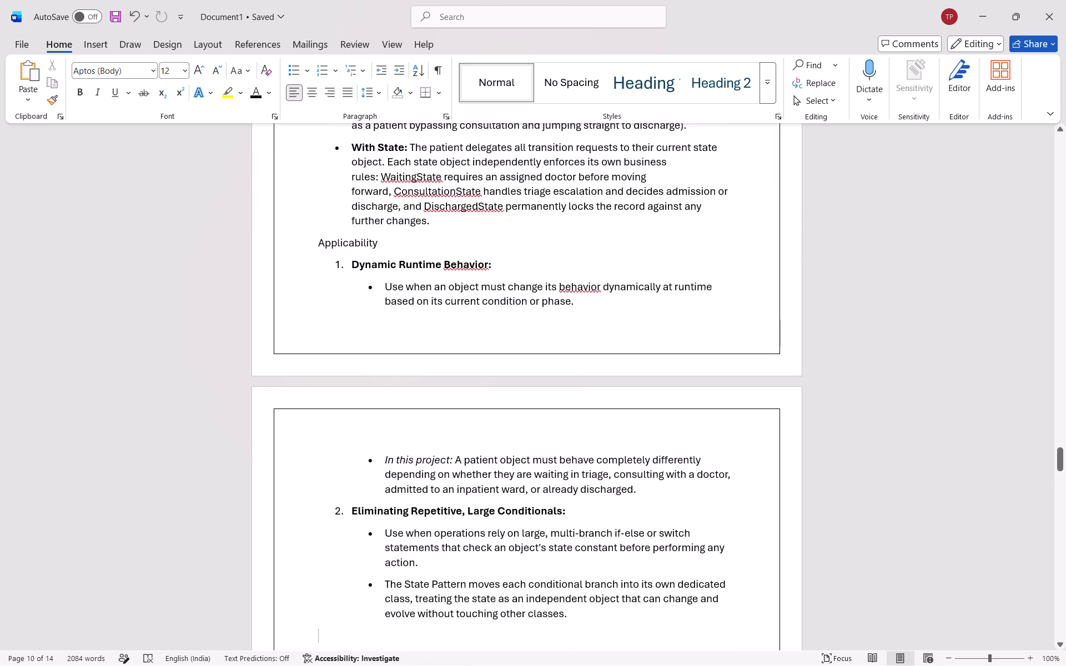
{"action": "left_click_drag", "start_coordinate": [378, 241], "coordinate": [281, 249]}
{"action": "key", "text": "ctrl+b"}
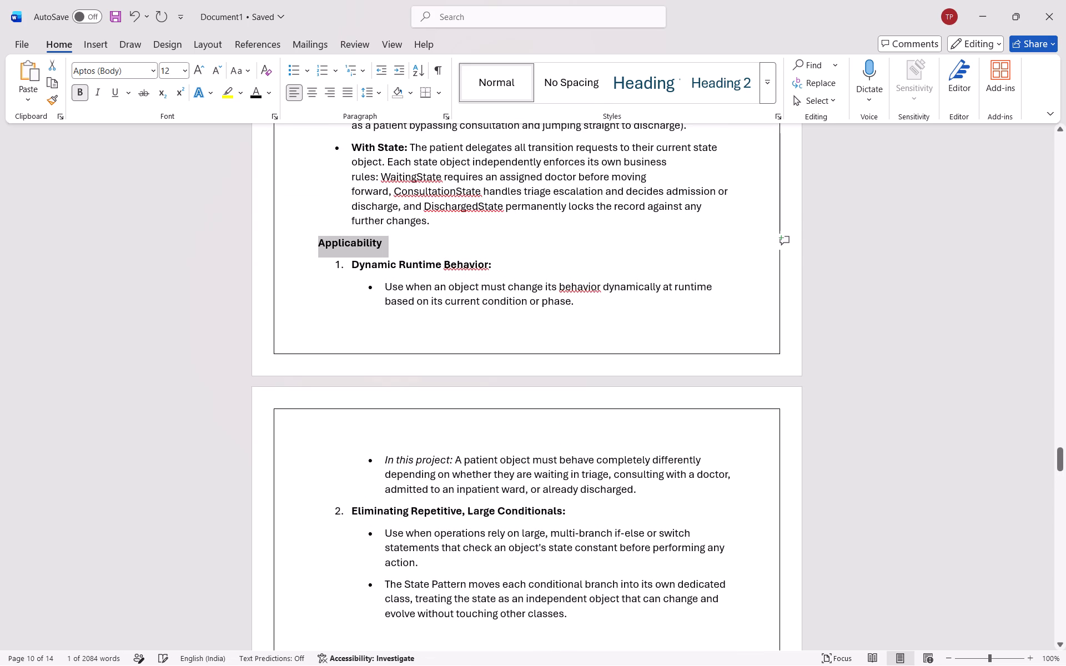
{"action": "left_click", "coordinate": [199, 72]}
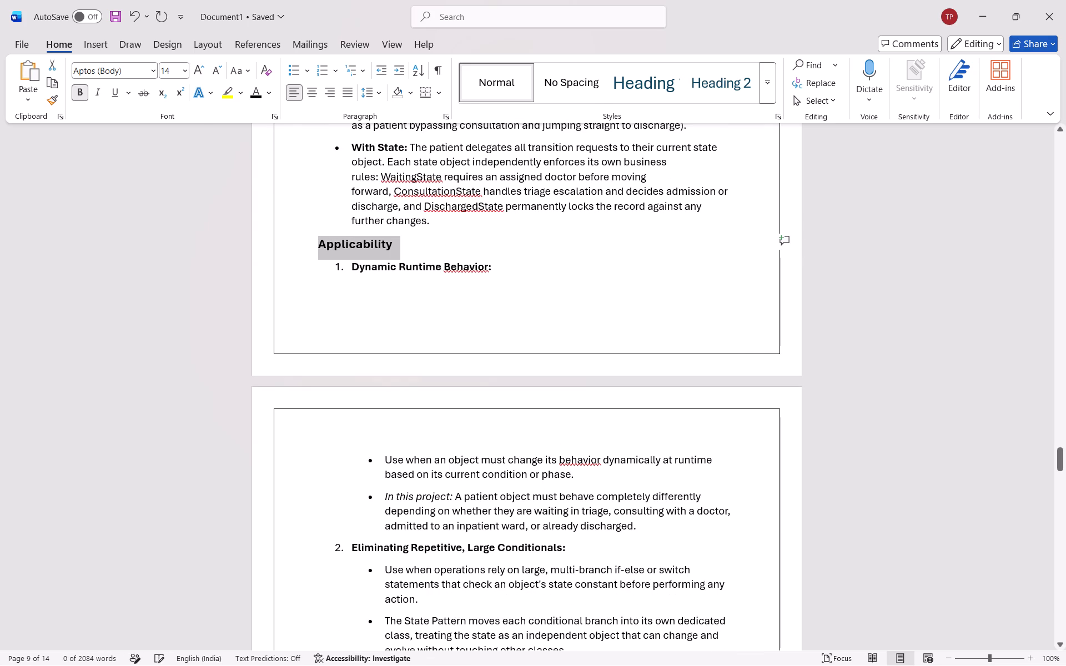
Insert three blank lines before the Applicability heading to push it onto the following page.
{"action": "left_click", "coordinate": [313, 245]}
{"action": "key", "text": "Return"}
{"action": "key", "text": "Return"}
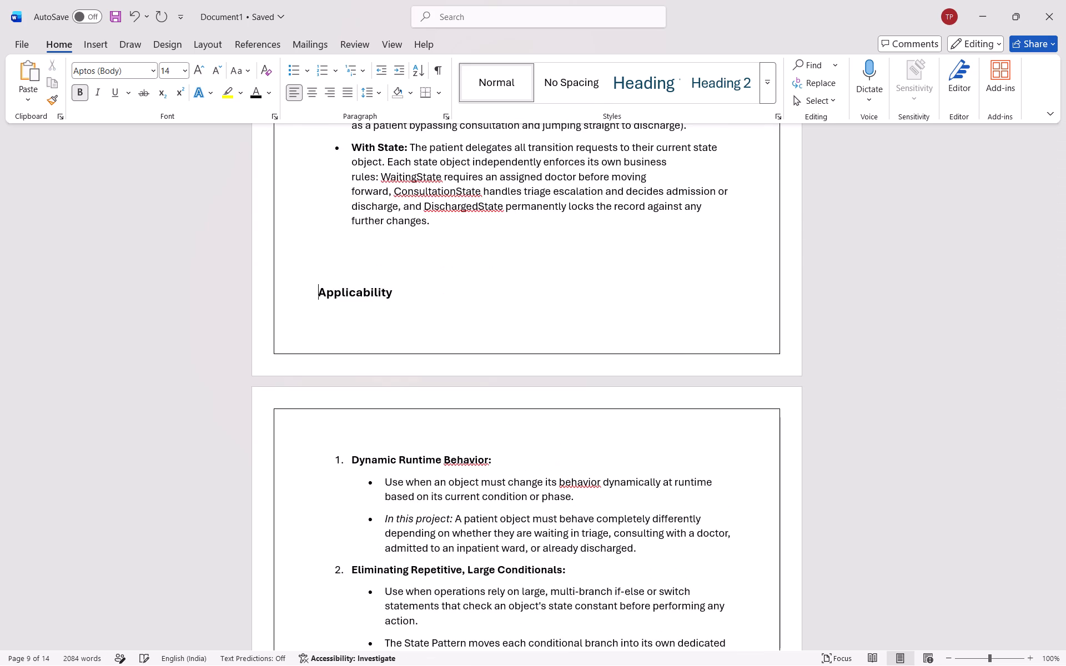
{"action": "key", "text": "Return"}
Make the Motivation and Justification headings of the State Pattern section bold at 14 pt.
{"action": "scroll", "coordinate": [415, 289], "scroll_direction": "up", "scroll_amount": 2}
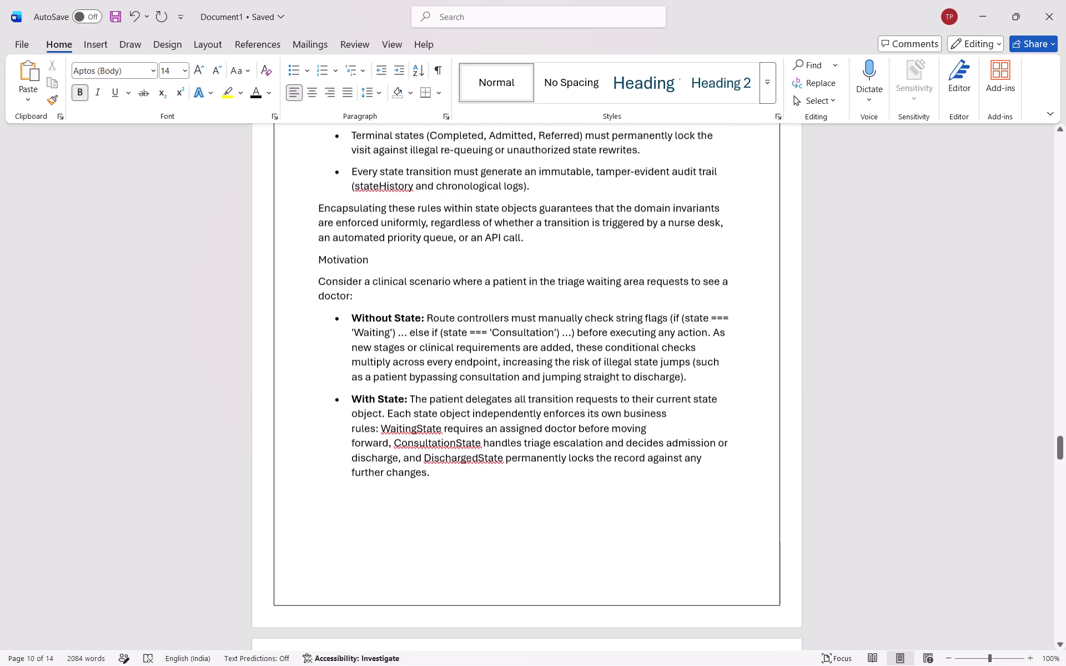
{"action": "left_click_drag", "start_coordinate": [376, 263], "coordinate": [295, 260]}
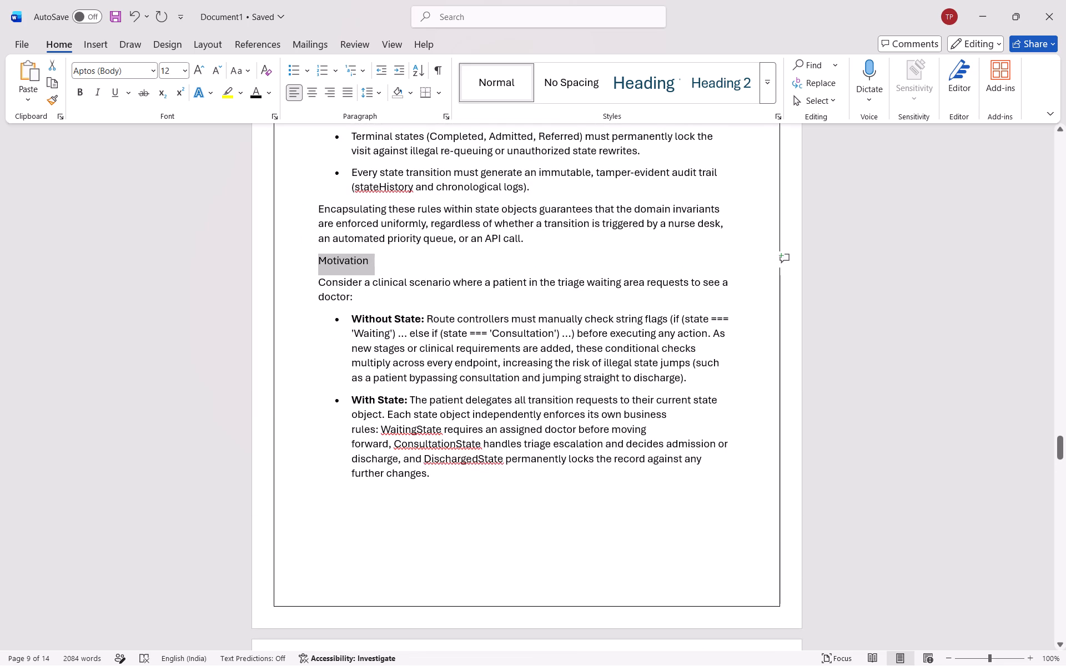
{"action": "key", "text": "ctrl+b"}
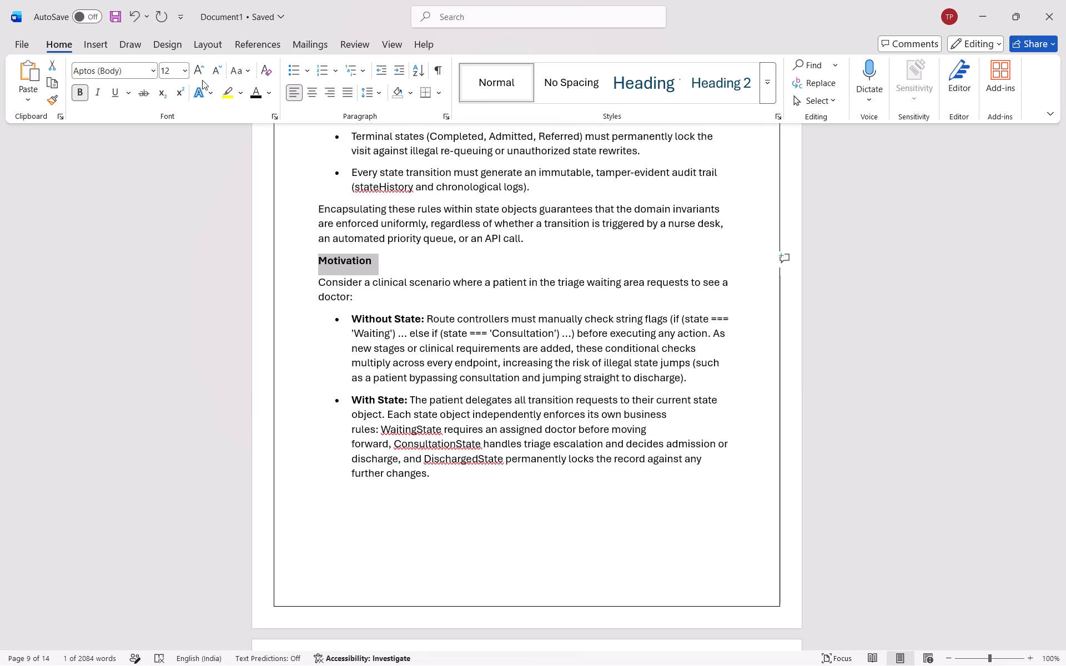
{"action": "left_click", "coordinate": [200, 73]}
{"action": "scroll", "coordinate": [436, 294], "scroll_direction": "up", "scroll_amount": 3}
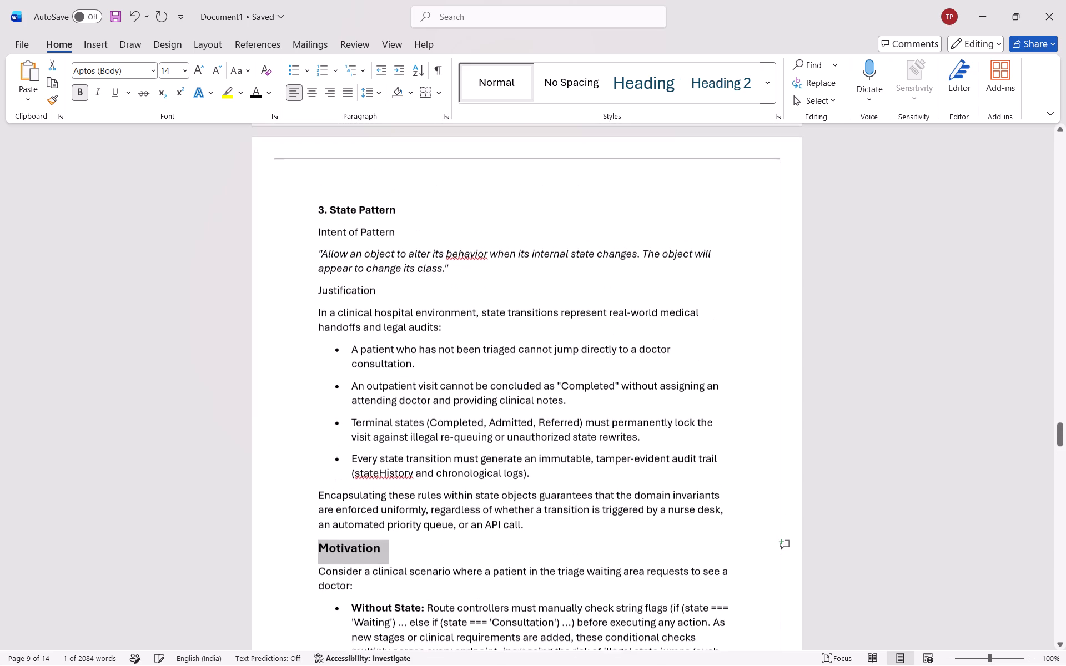
{"action": "left_click_drag", "start_coordinate": [381, 286], "coordinate": [295, 293]}
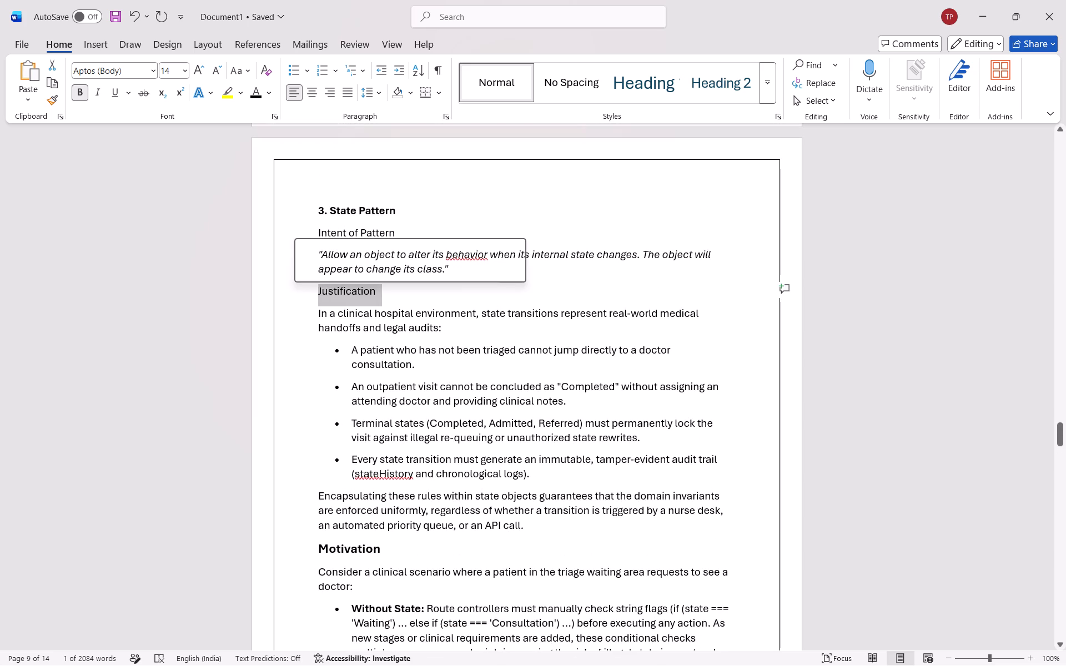
{"action": "key", "text": "ctrl+b"}
{"action": "left_click", "coordinate": [199, 68]}
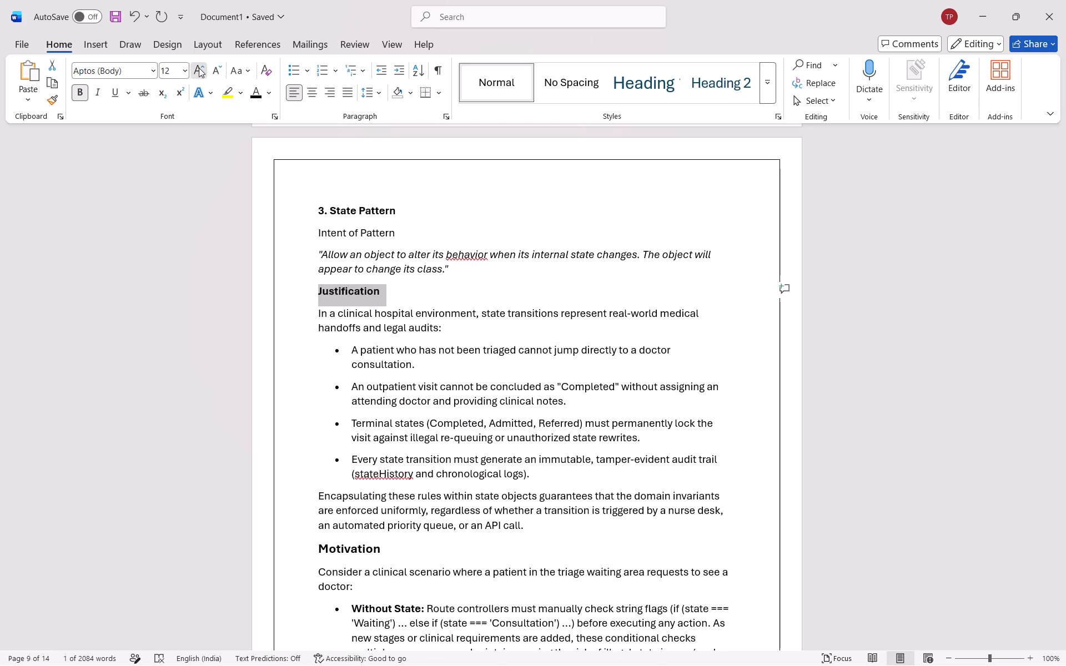
Make the Intent of Pattern heading under 3. State Pattern bold.
{"action": "left_click_drag", "start_coordinate": [396, 236], "coordinate": [292, 229]}
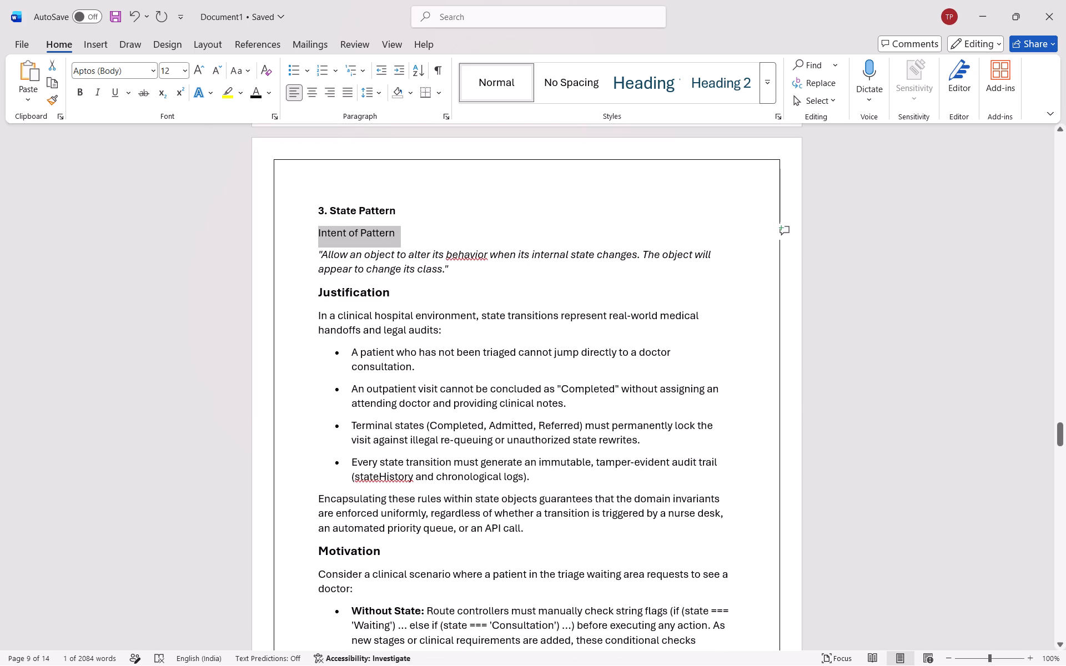
{"action": "key", "text": "ctrl+b"}
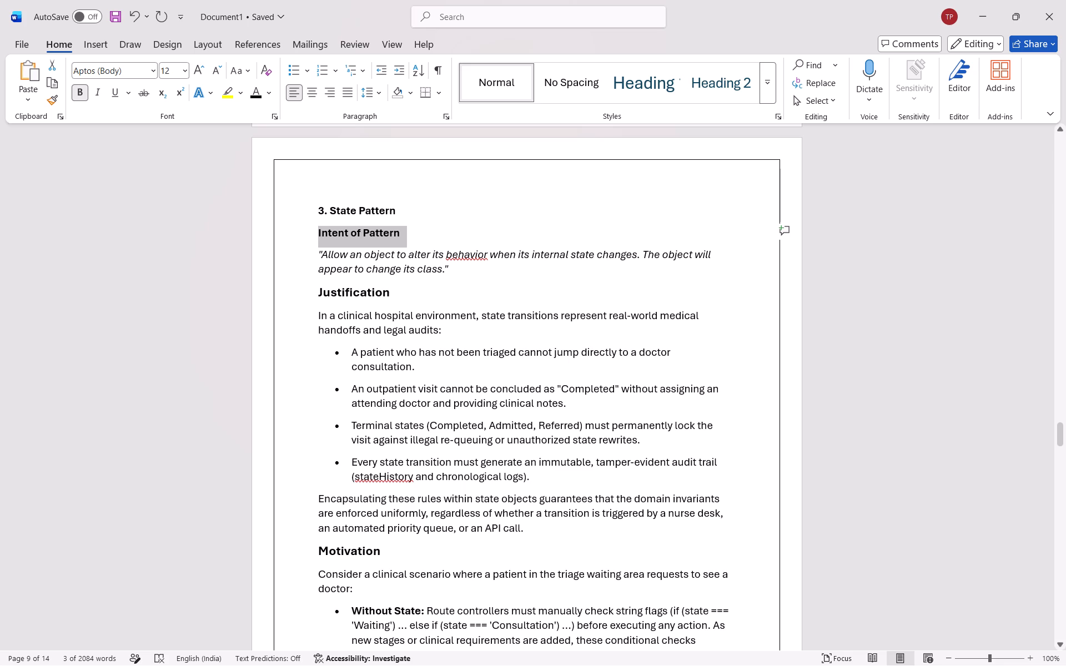
Increase the 3. State Pattern section title to 14 pt while keeping it bold.
{"action": "left_click_drag", "start_coordinate": [404, 210], "coordinate": [304, 206]}
{"action": "key", "text": "ctrl+b"}
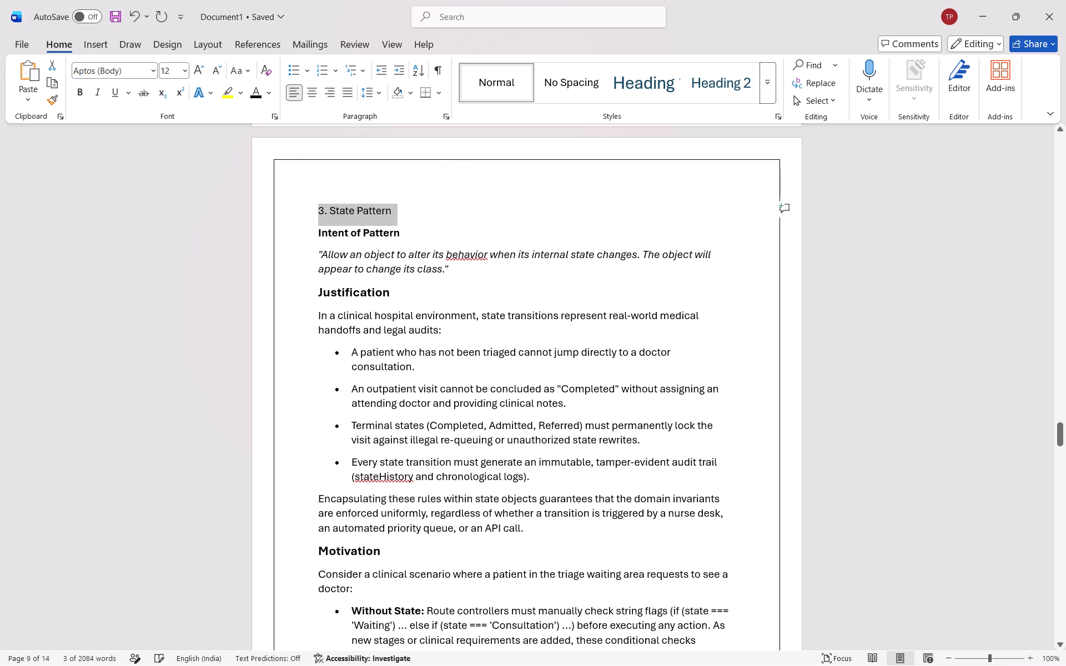
{"action": "key", "text": "ctrl+b"}
{"action": "left_click", "coordinate": [194, 71]}
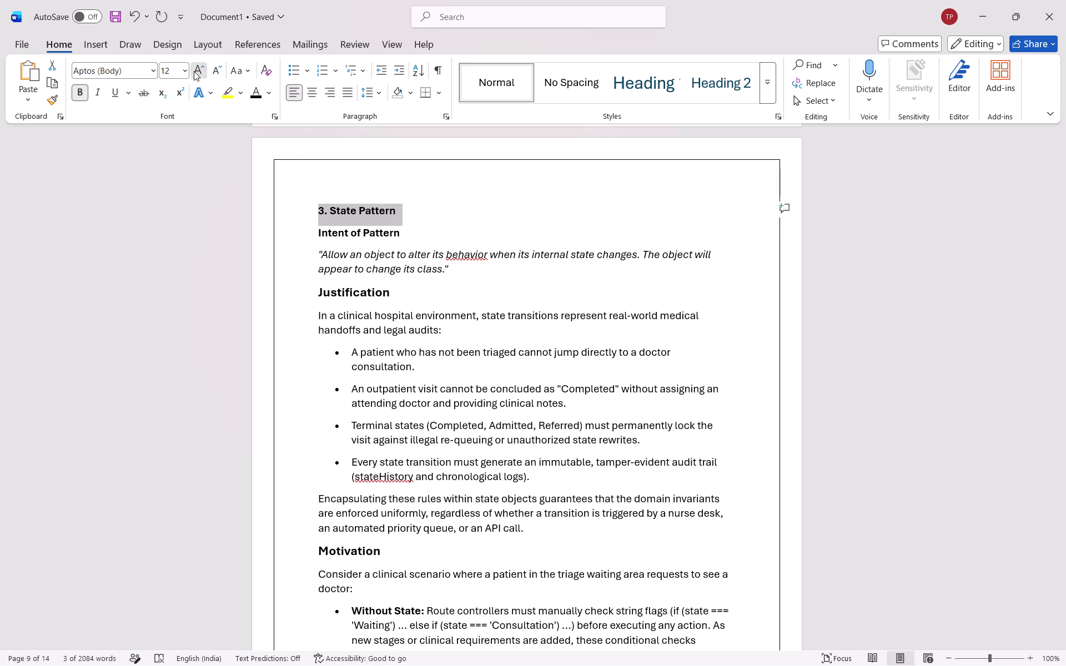
Renumber the State Pattern section title from 3 to 2.
{"action": "left_click", "coordinate": [326, 215]}
{"action": "key", "text": "BackSpace"}
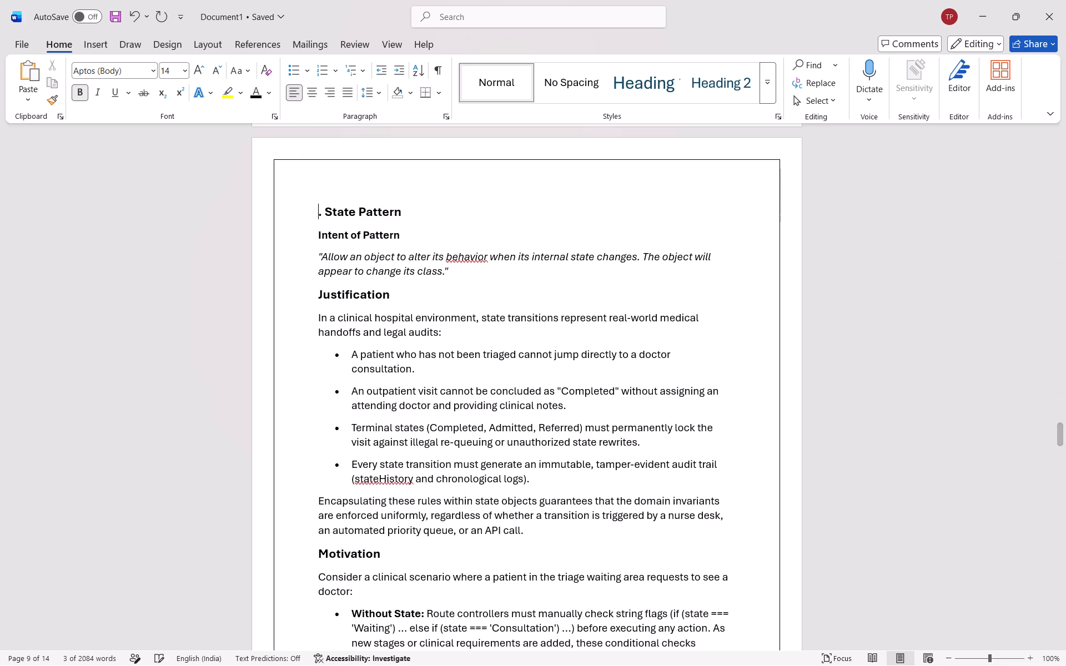
{"action": "key", "text": "2"}
Insert a blank line between the Structure and Participants headings of the State Pattern section.
{"action": "scroll", "coordinate": [346, 259], "scroll_direction": "down", "scroll_amount": 1}
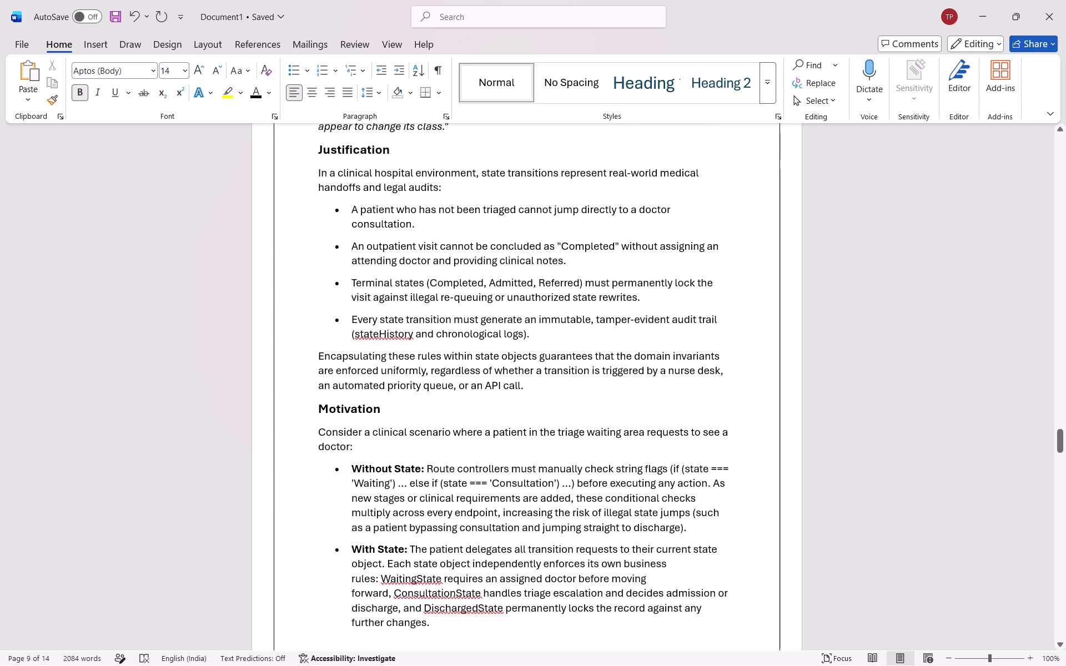
{"action": "scroll", "coordinate": [346, 259], "scroll_direction": "up", "scroll_amount": 1}
{"action": "scroll", "coordinate": [346, 259], "scroll_direction": "down", "scroll_amount": 4}
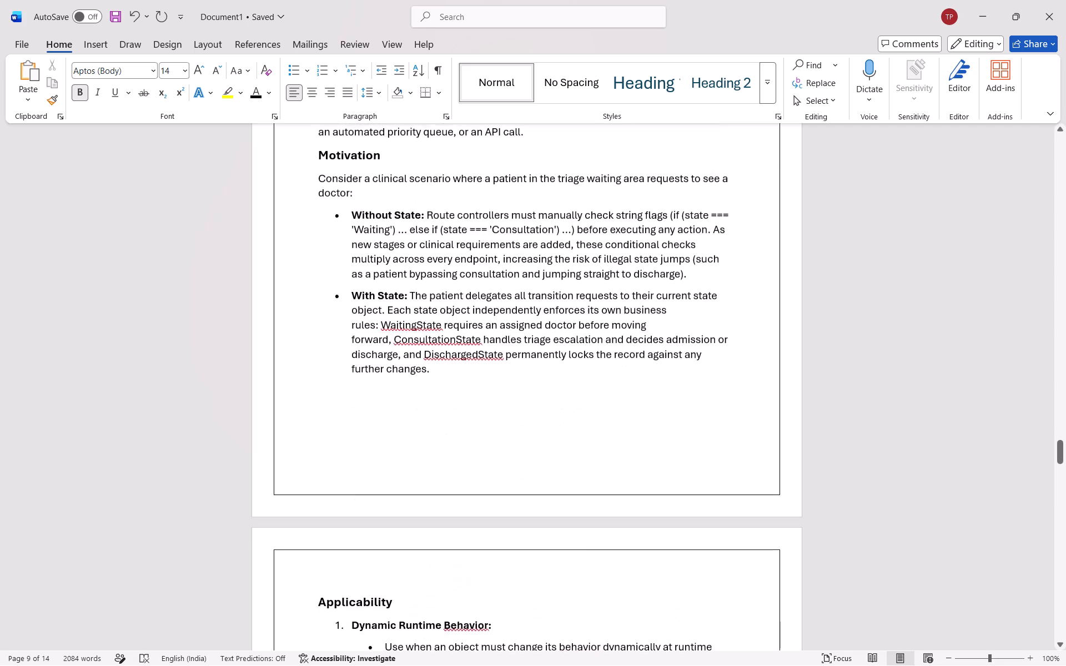
{"action": "scroll", "coordinate": [346, 259], "scroll_direction": "down", "scroll_amount": 5}
{"action": "scroll", "coordinate": [346, 259], "scroll_direction": "up", "scroll_amount": 2}
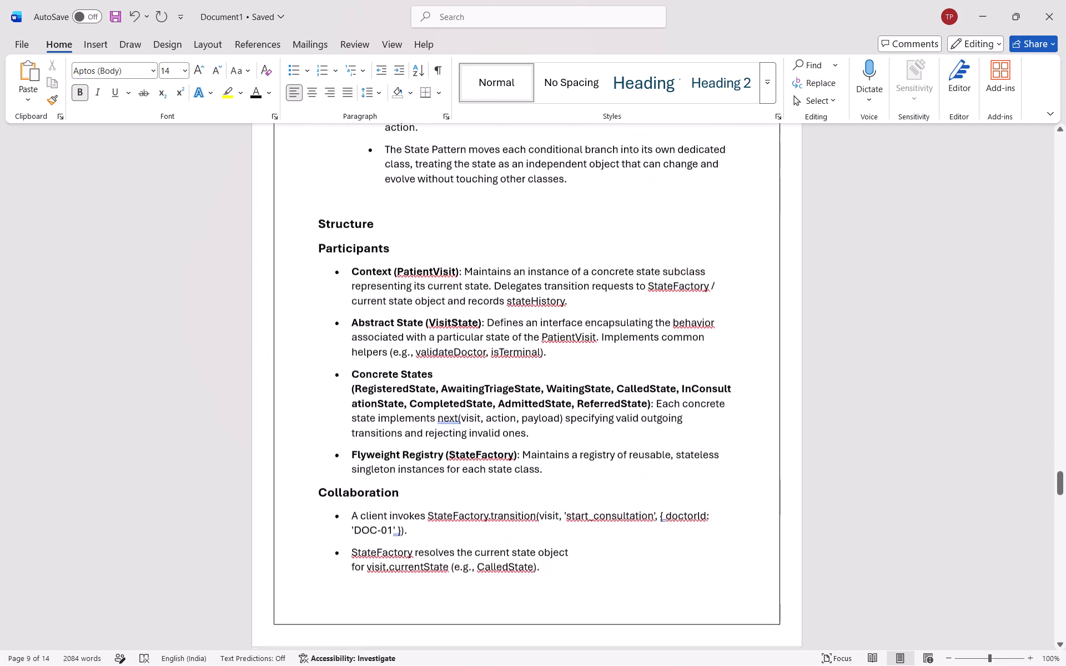
{"action": "left_click", "coordinate": [386, 253]}
{"action": "key", "text": "Return"}
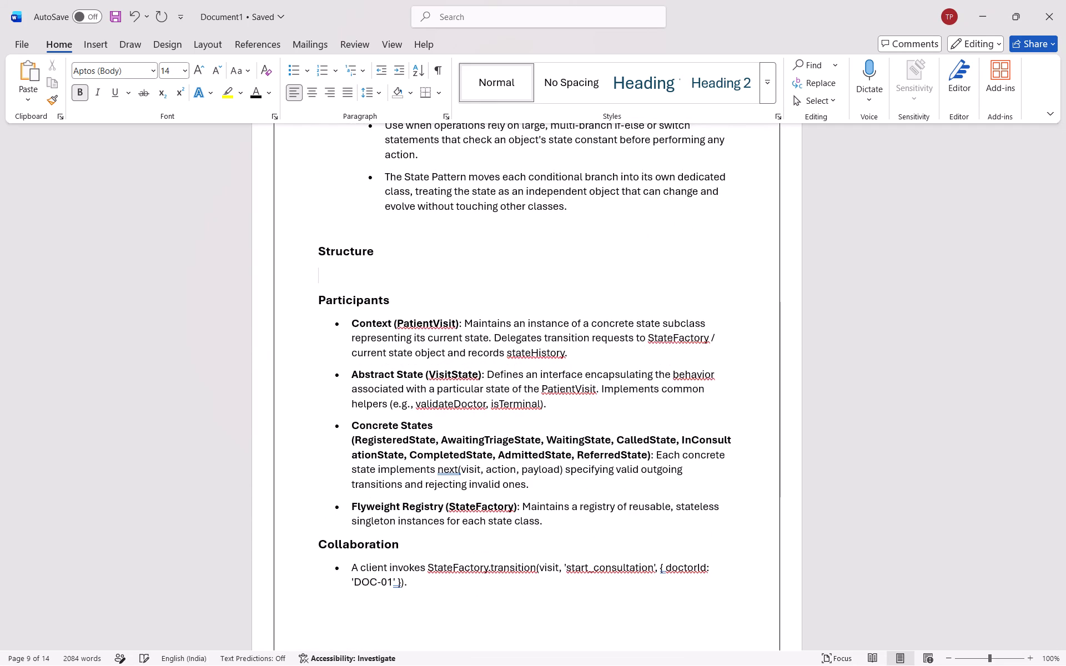
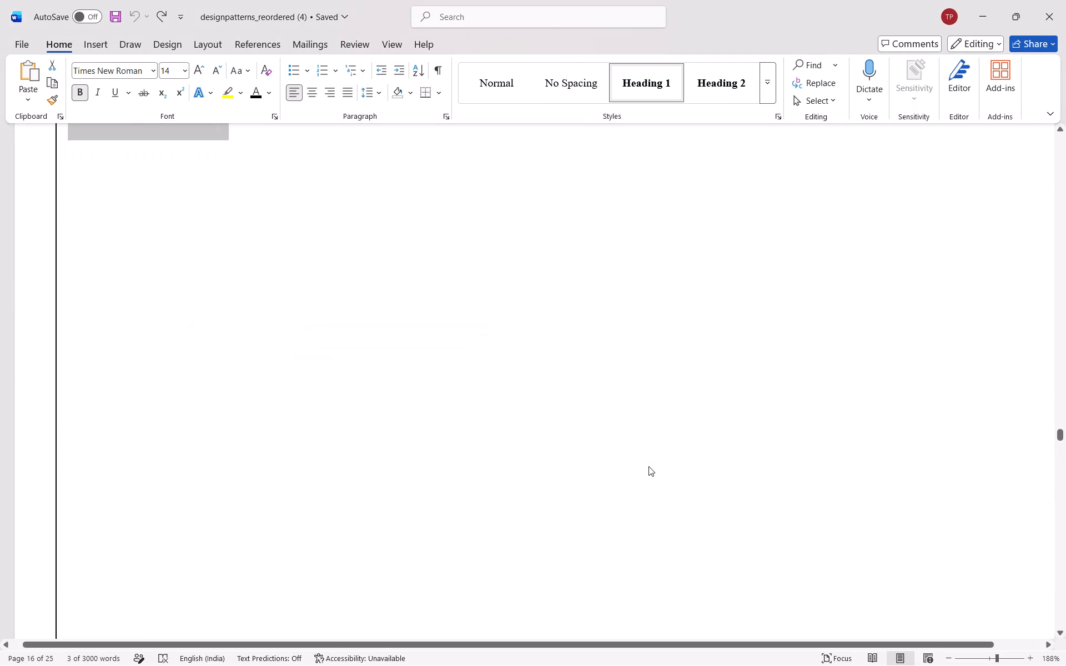
Copy the State Pattern structure diagram from the designpatterns_reordered document and paste it under the Structure heading in Document1.
{"action": "scroll", "coordinate": [648, 466], "scroll_direction": "down", "scroll_amount": 11}
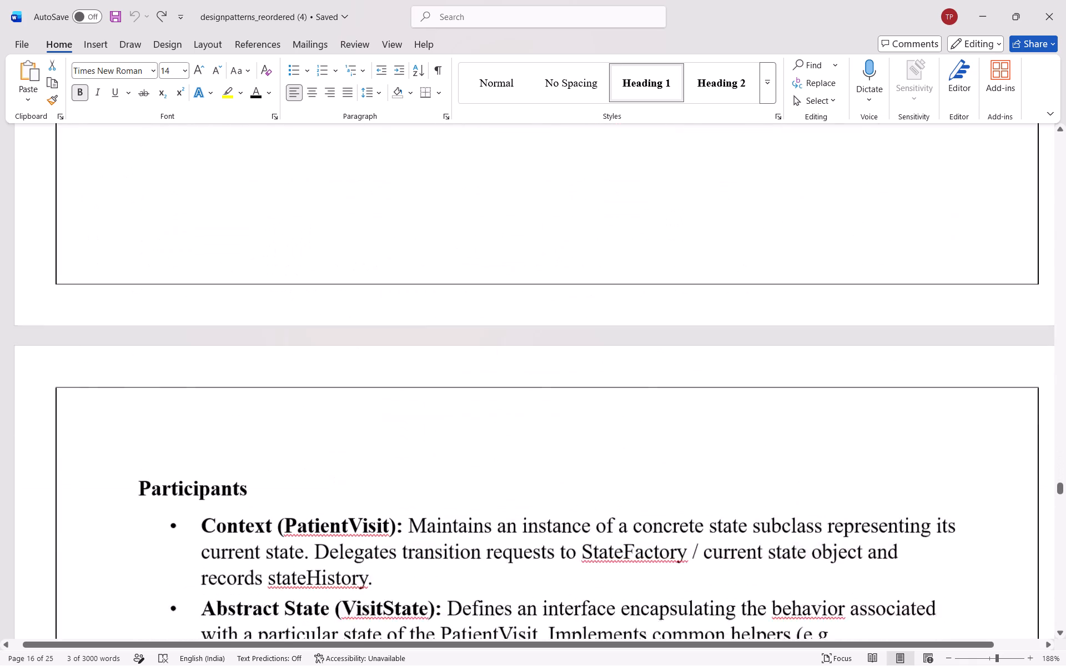
{"action": "scroll", "coordinate": [648, 466], "scroll_direction": "up", "scroll_amount": 3}
{"action": "scroll", "coordinate": [648, 466], "scroll_direction": "down", "scroll_amount": 1}
{"action": "left_click", "coordinate": [555, 447]}
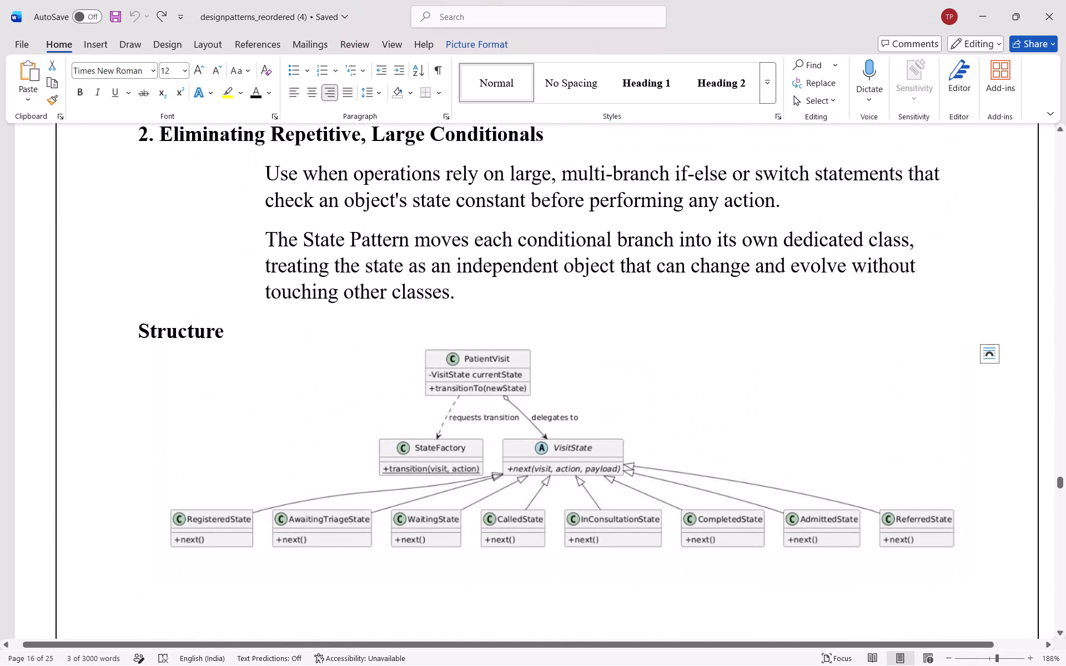
{"action": "key", "text": "ctrl+c"}
{"action": "key", "text": "alt+Tab"}
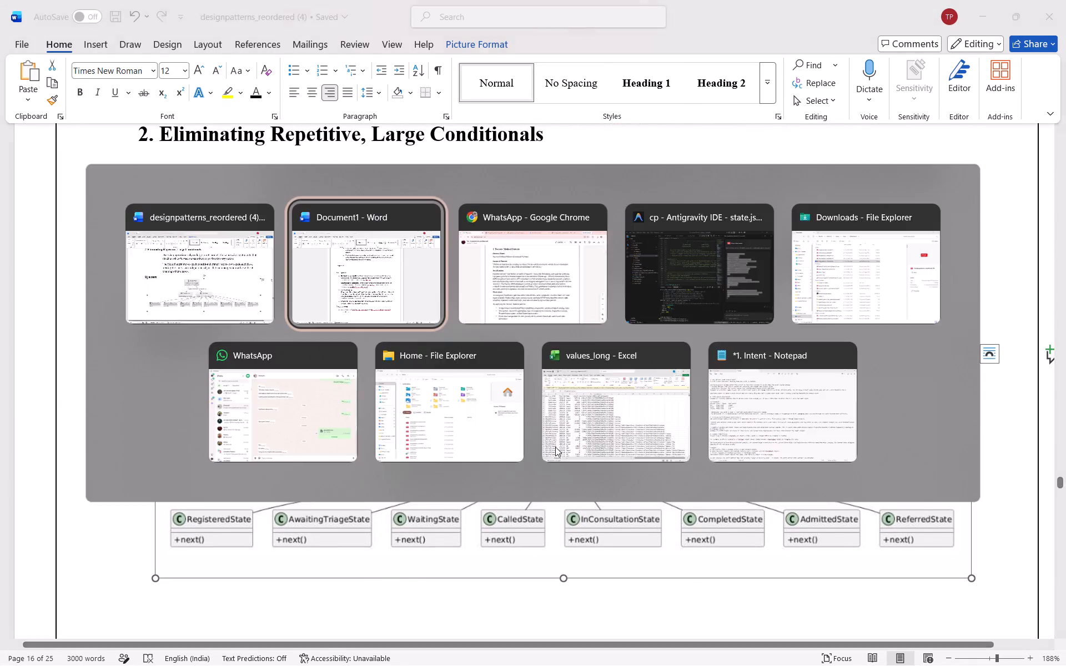
{"action": "key", "text": "ctrl+v"}
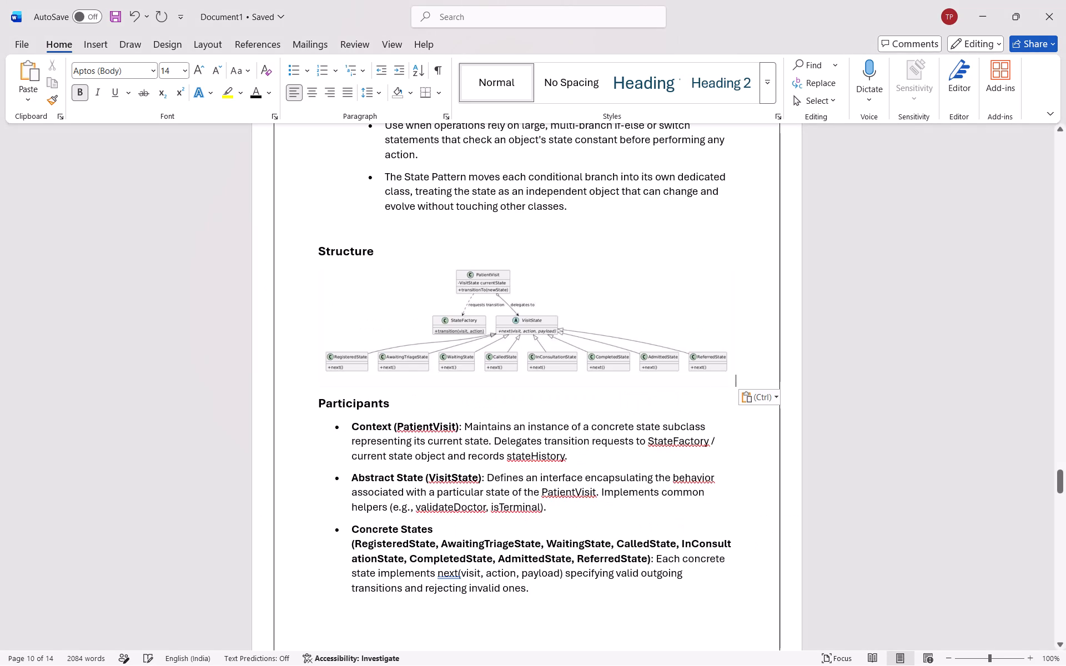
Delete the horizontal line above the Sample Code (server/patterns/state.js) heading.
{"action": "scroll", "coordinate": [530, 407], "scroll_direction": "down", "scroll_amount": 7}
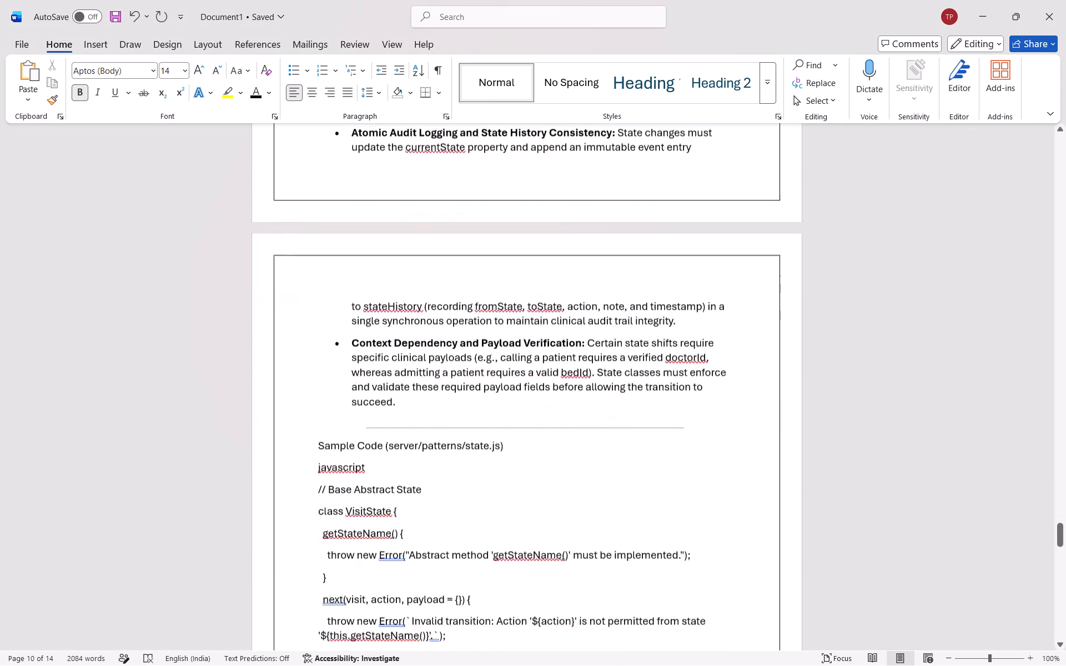
{"action": "scroll", "coordinate": [530, 407], "scroll_direction": "down", "scroll_amount": 2}
{"action": "left_click", "coordinate": [540, 359]}
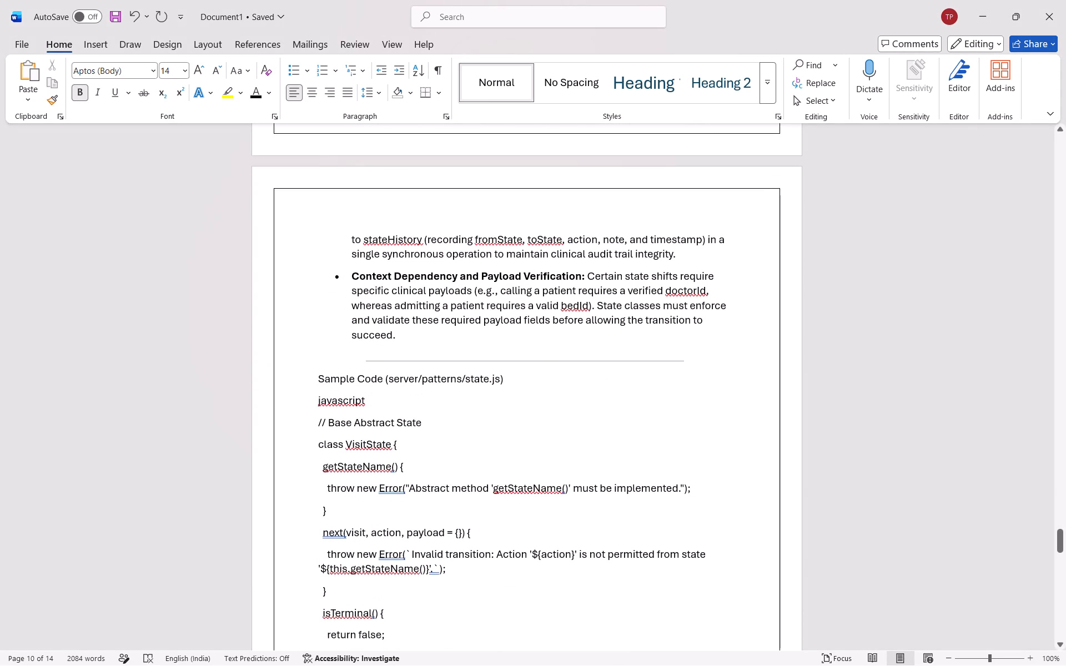
{"action": "key", "text": "BackSpace"}
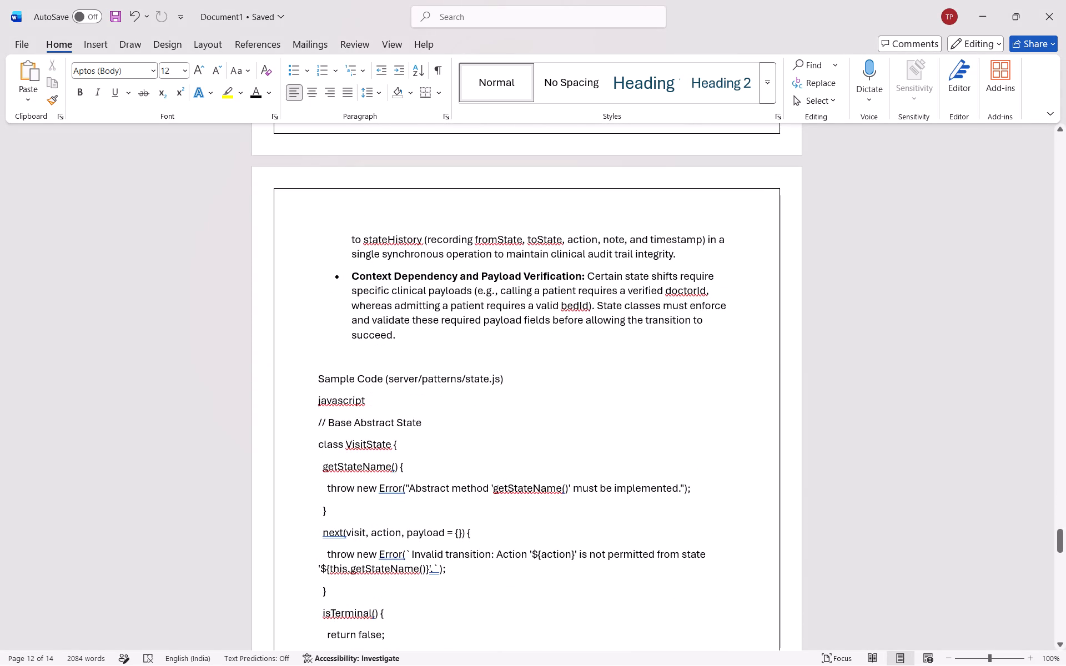
Make the Sample Code (server/patterns/state.js) heading bold and increase its size to 14 pt.
{"action": "left_click", "coordinate": [520, 372]}
{"action": "left_click_drag", "start_coordinate": [520, 373], "coordinate": [323, 369]}
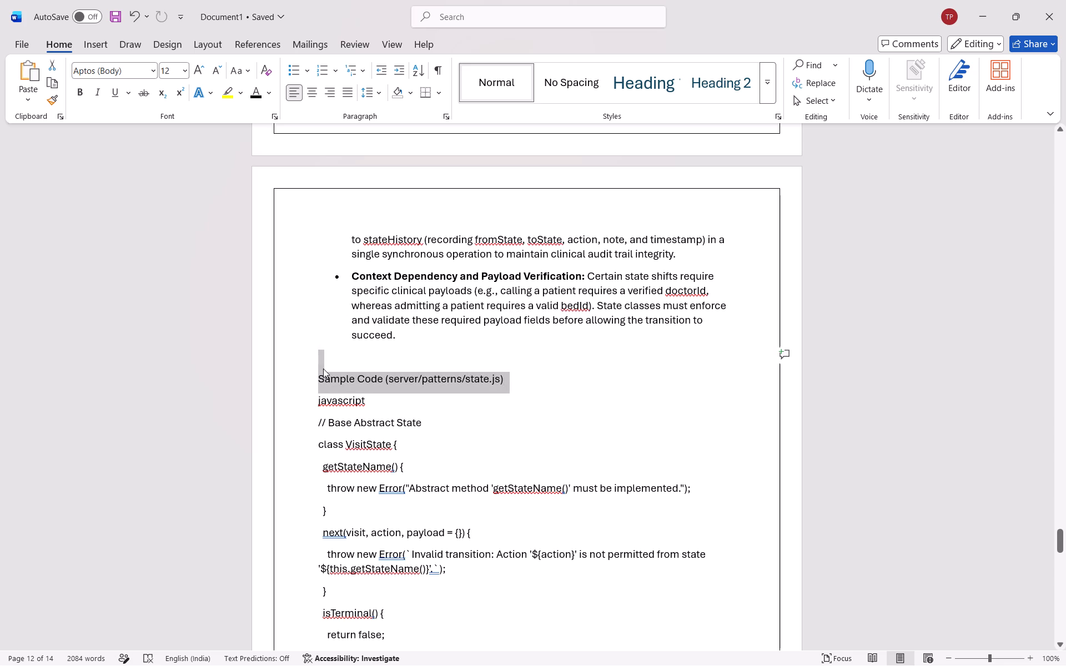
{"action": "key", "text": "ctrl+b"}
{"action": "left_click", "coordinate": [200, 72]}
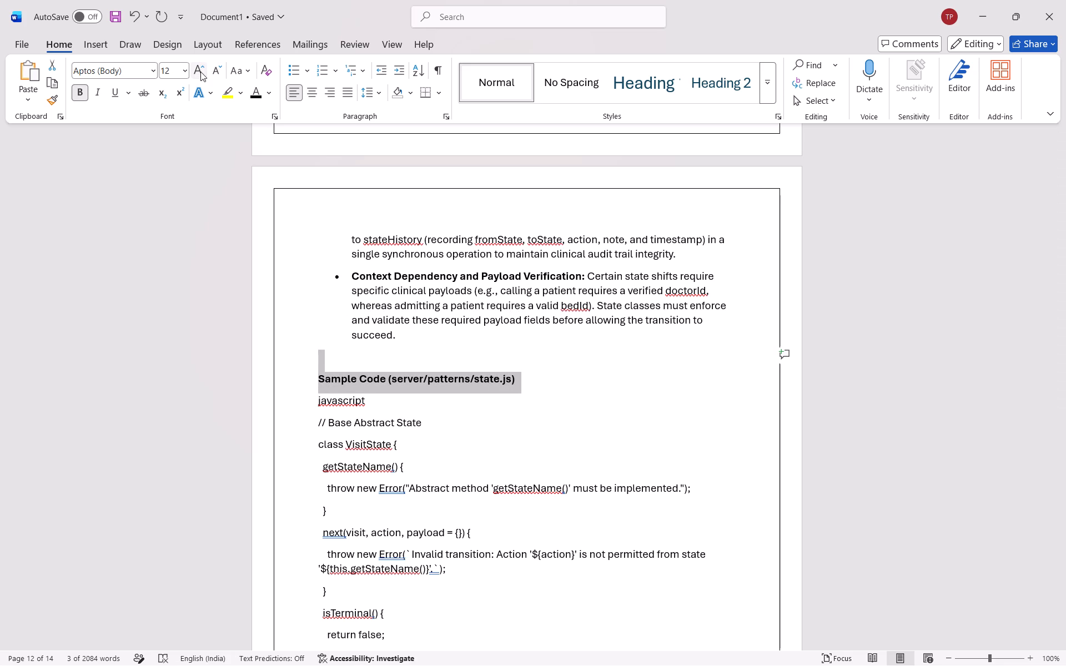
Delete the blank line above the Sample Code (server/patterns/state.js) heading.
{"action": "left_click", "coordinate": [346, 357]}
{"action": "key", "text": "BackSpace"}
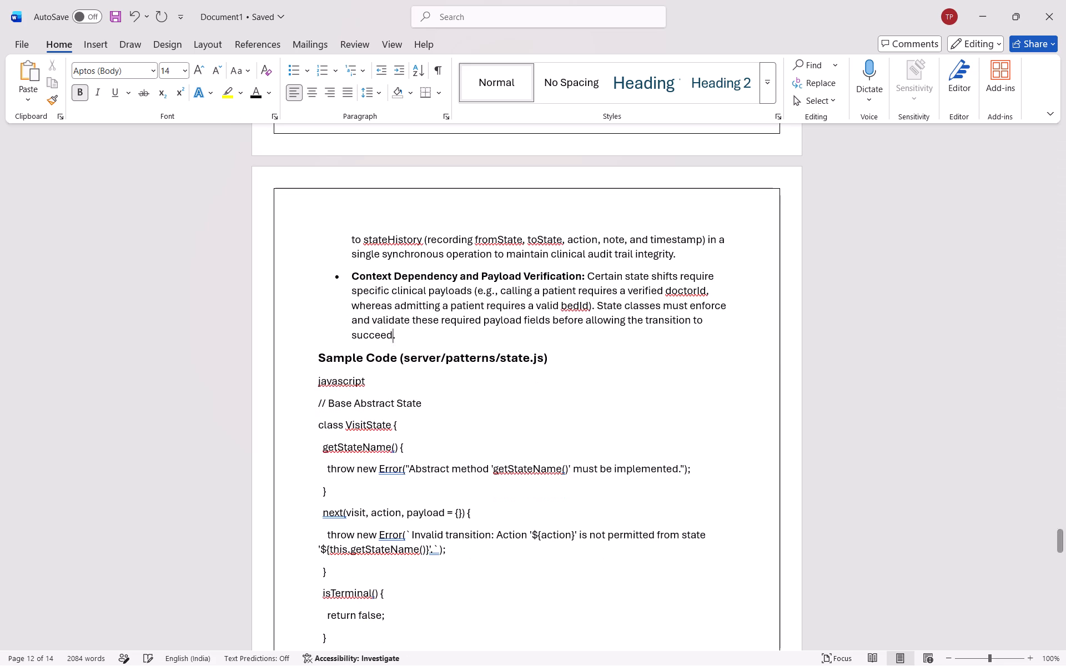
Add blank lines after the final brace of the State Pattern code until the insertion point reaches a new page.
{"action": "scroll", "coordinate": [400, 450], "scroll_direction": "down", "scroll_amount": 8}
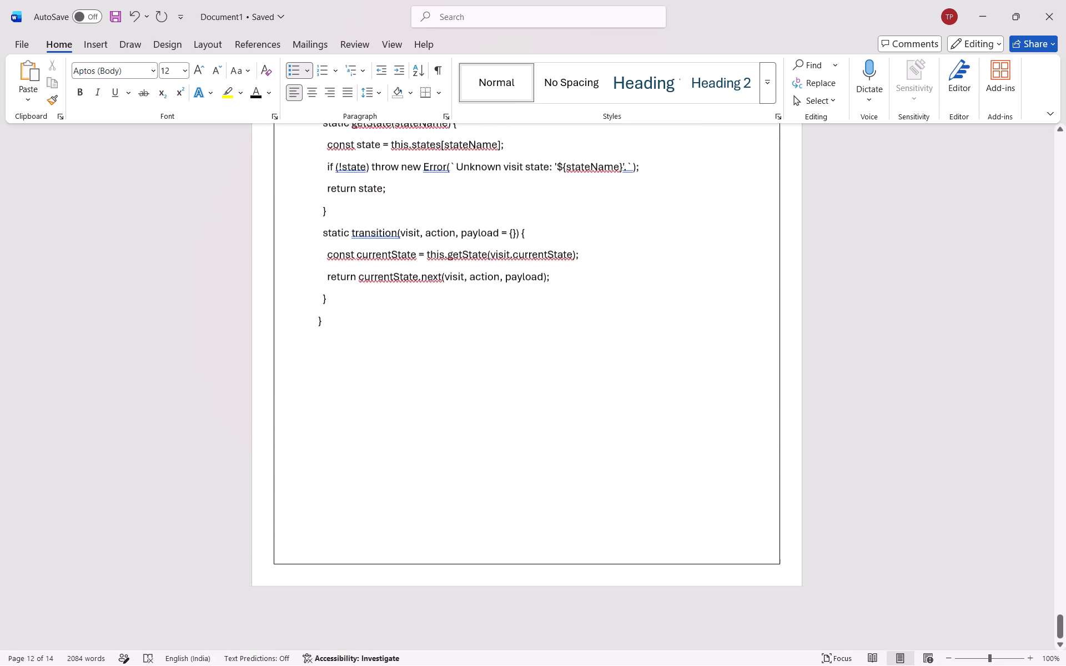
{"action": "scroll", "coordinate": [400, 450], "scroll_direction": "down", "scroll_amount": 2}
{"action": "left_click", "coordinate": [378, 372]}
{"action": "key", "text": "Return"}
{"action": "key", "text": "Return"}
{"action": "key", "text": "Return"}
{"action": "key", "text": "Return"}
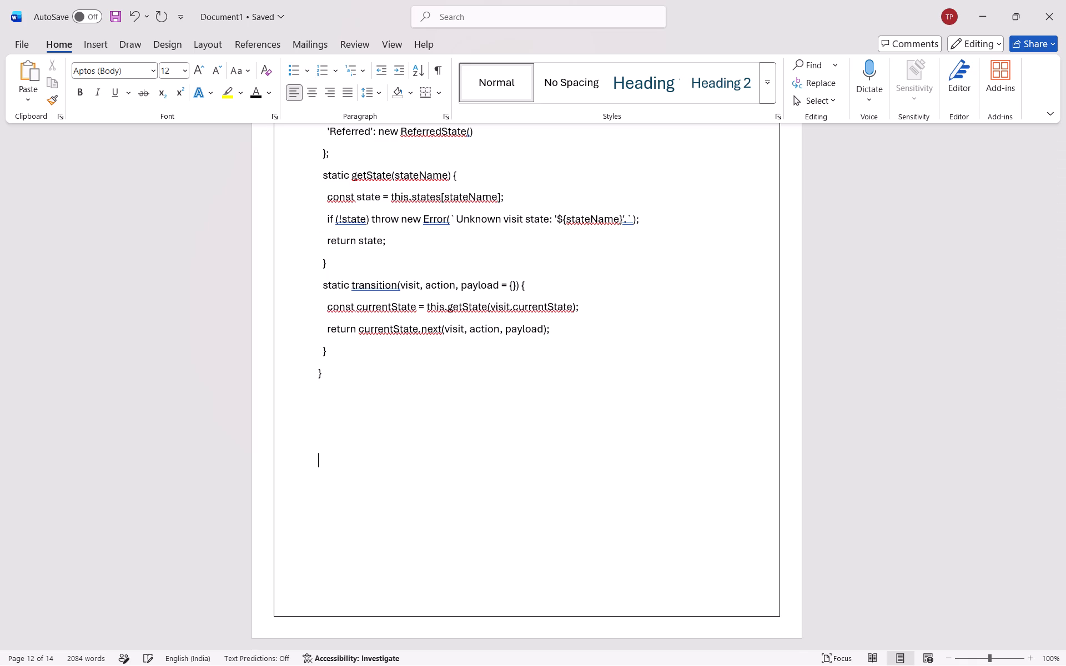
{"action": "key", "text": "Return"}
{"action": "key", "text": "Return"}
{"action": "key", "text": "Return"}
{"action": "key", "text": "Return"}
{"action": "key", "text": "Return"}
{"action": "key", "text": "Return"}
{"action": "key", "text": "BackSpace"}
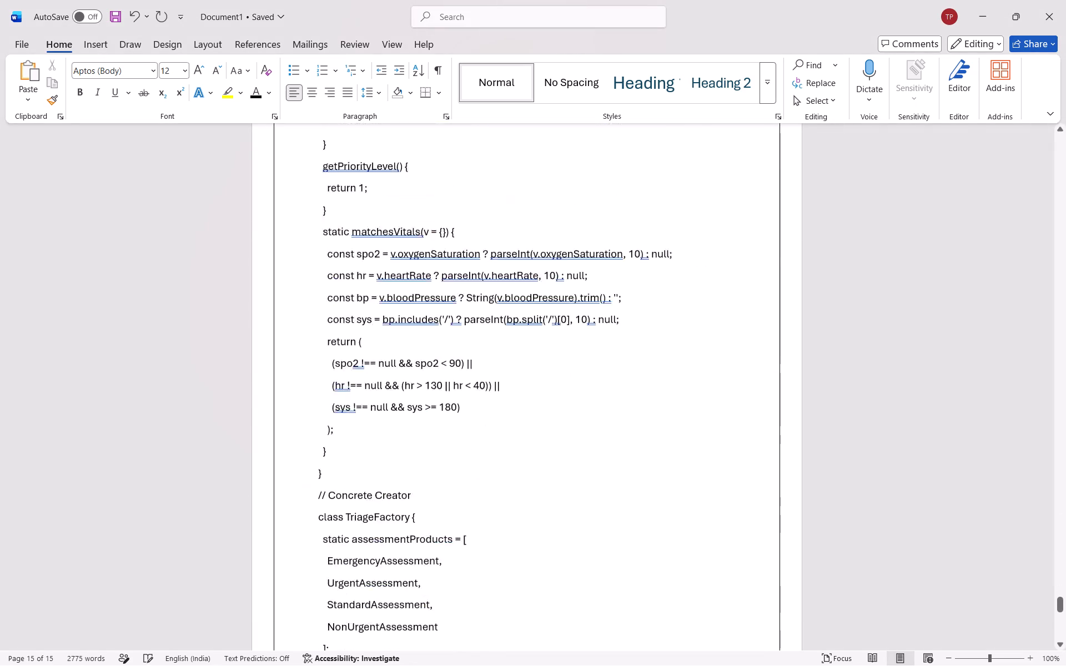
Delete the // Flyweight Factory Registry comment and the whole StateFactory class from the end of the State Pattern code.
{"action": "scroll", "coordinate": [398, 532], "scroll_direction": "up", "scroll_amount": 10}
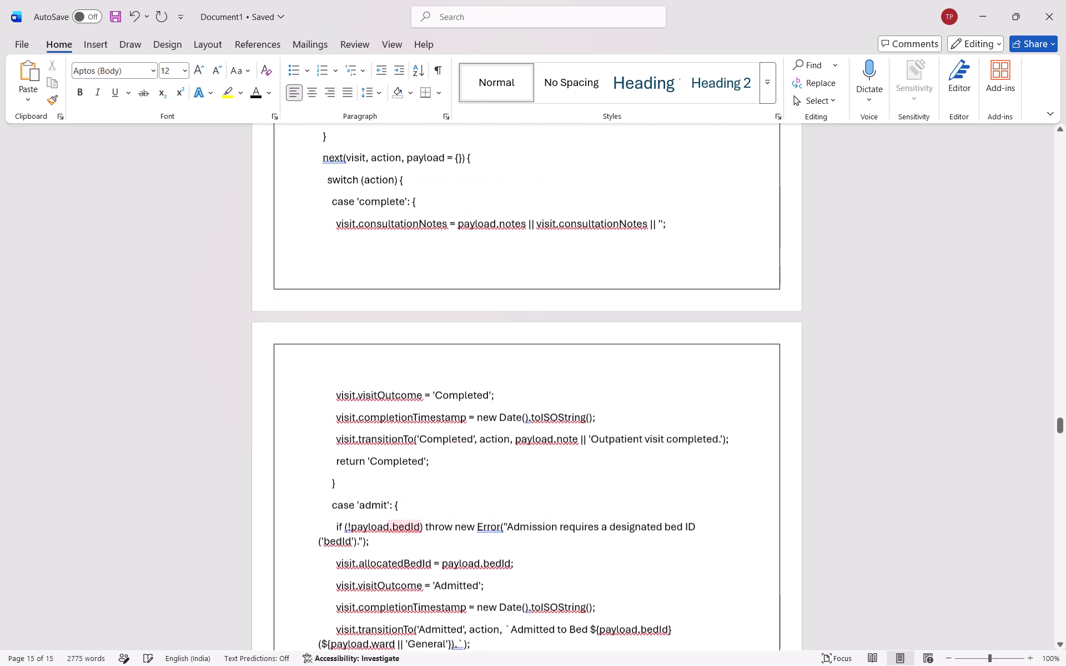
{"action": "scroll", "coordinate": [398, 532], "scroll_direction": "down", "scroll_amount": 12}
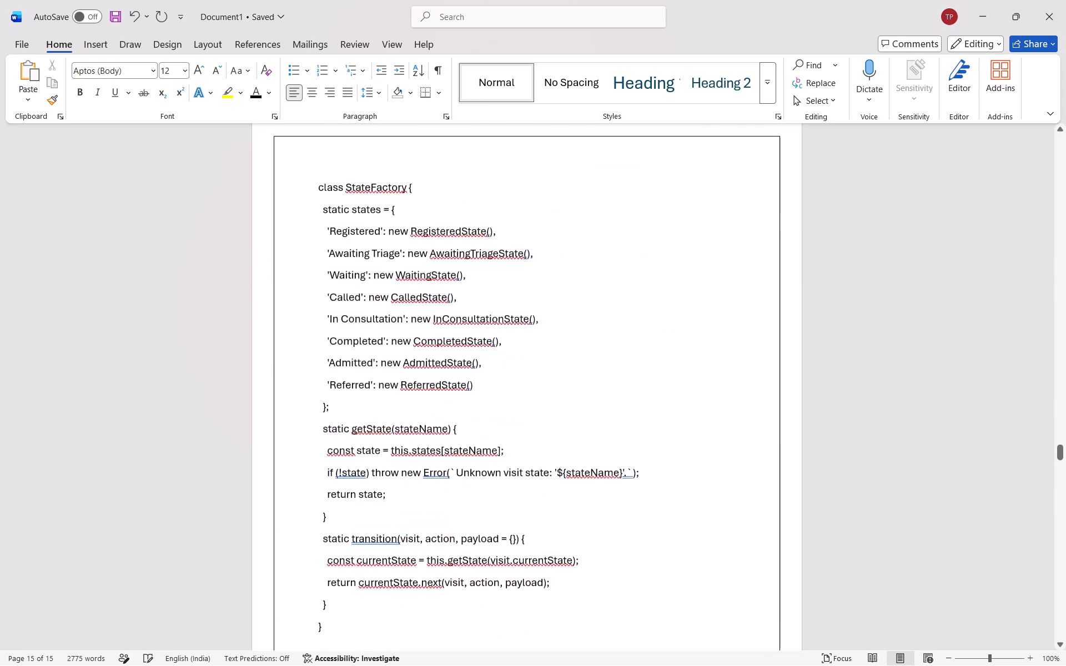
{"action": "scroll", "coordinate": [398, 532], "scroll_direction": "down", "scroll_amount": 2}
{"action": "scroll", "coordinate": [398, 532], "scroll_direction": "up", "scroll_amount": 3}
{"action": "scroll", "coordinate": [398, 532], "scroll_direction": "down", "scroll_amount": 3}
{"action": "scroll", "coordinate": [398, 532], "scroll_direction": "up", "scroll_amount": 4}
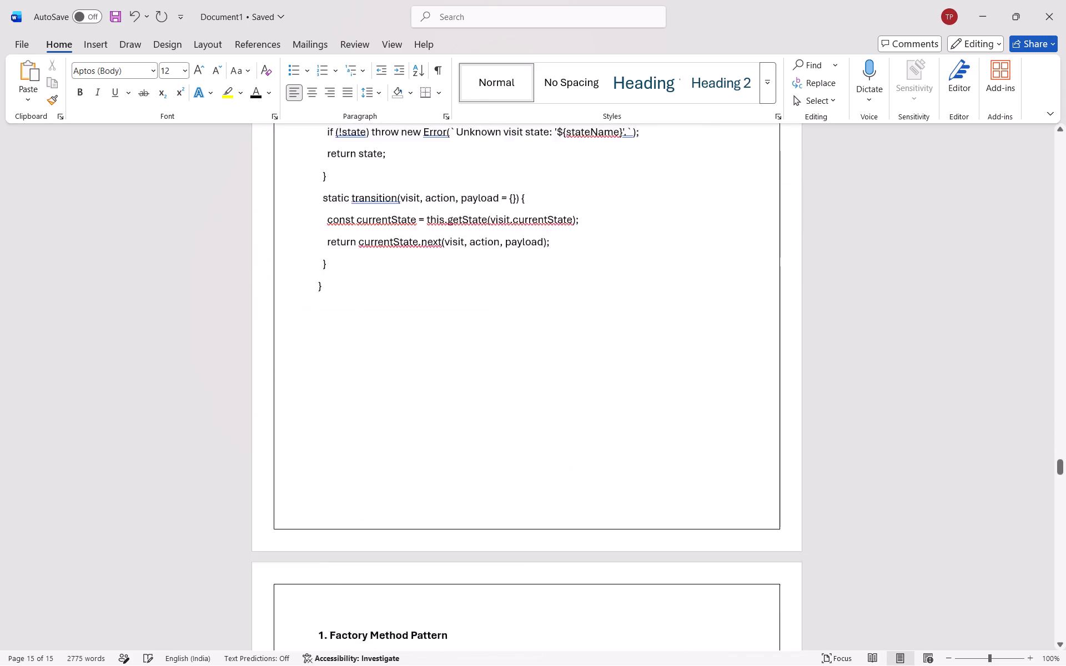
{"action": "scroll", "coordinate": [398, 532], "scroll_direction": "up", "scroll_amount": 1}
{"action": "scroll", "coordinate": [424, 477], "scroll_direction": "up", "scroll_amount": 2}
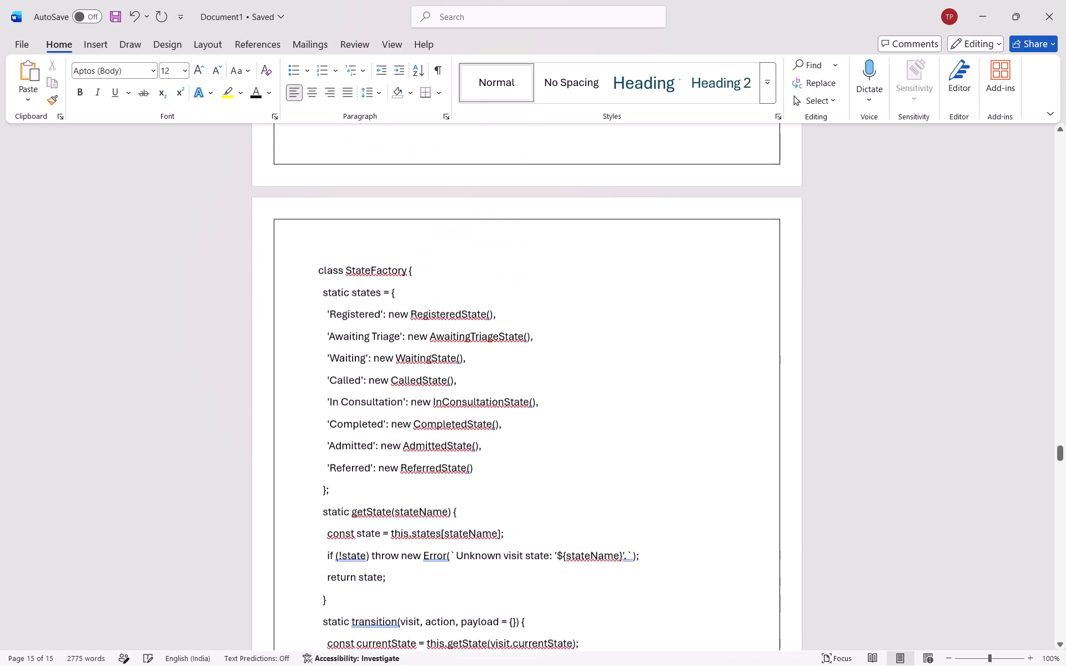
{"action": "scroll", "coordinate": [424, 477], "scroll_direction": "up", "scroll_amount": 3}
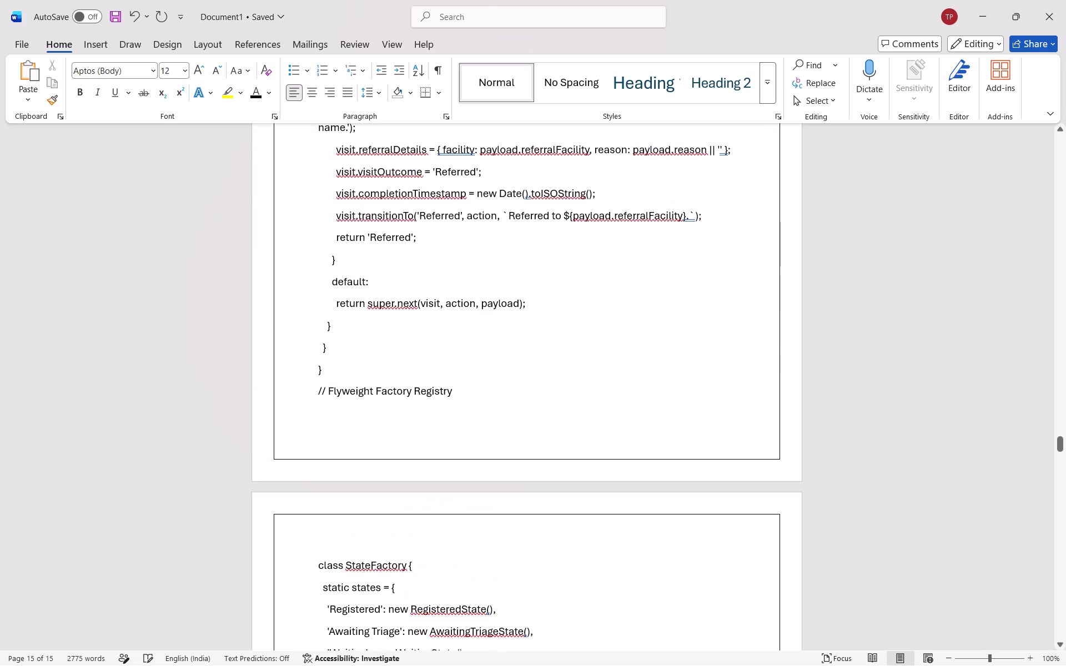
{"action": "left_click_drag", "start_coordinate": [315, 391], "coordinate": [393, 665]}
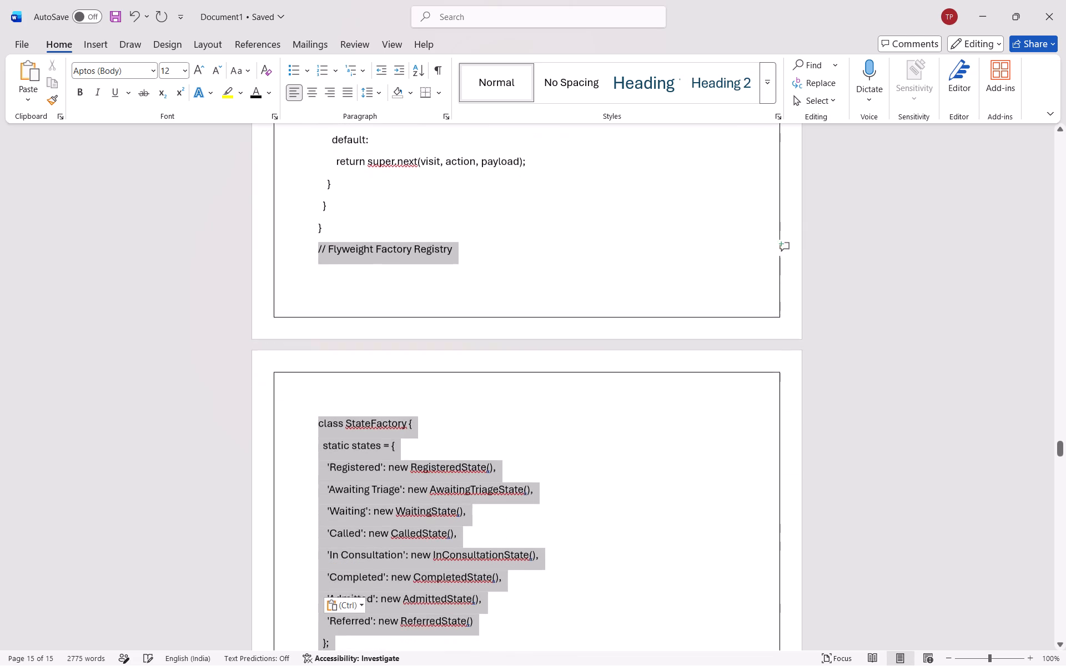
{"action": "left_click_drag", "start_coordinate": [393, 665], "coordinate": [376, 608]}
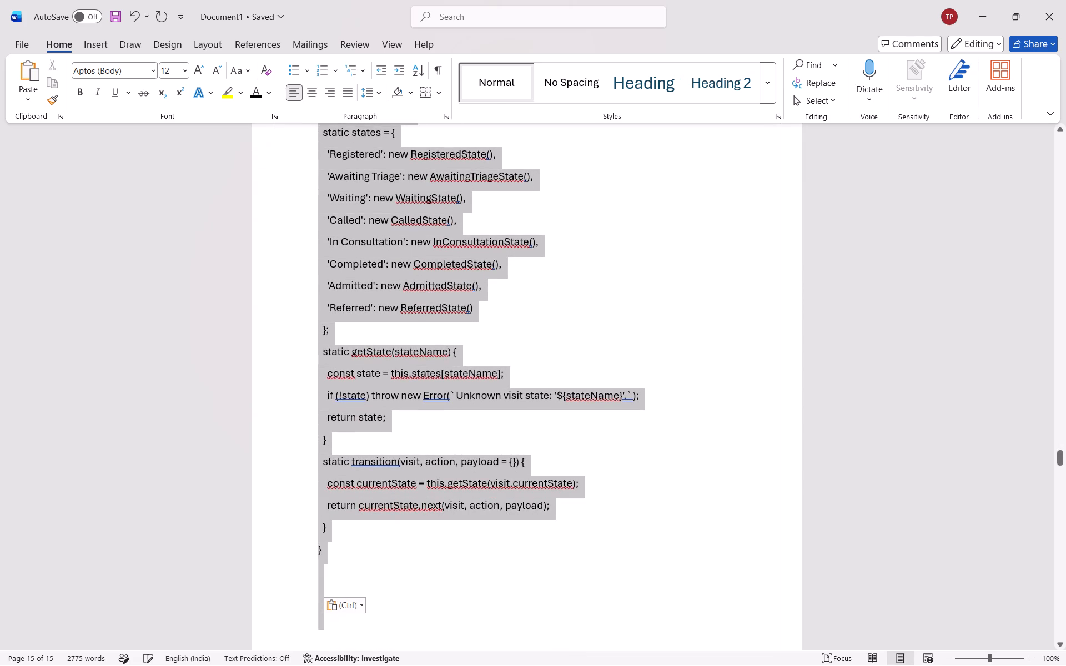
{"action": "left_click_drag", "start_coordinate": [376, 608], "coordinate": [357, 416]}
{"action": "key", "text": "BackSpace"}
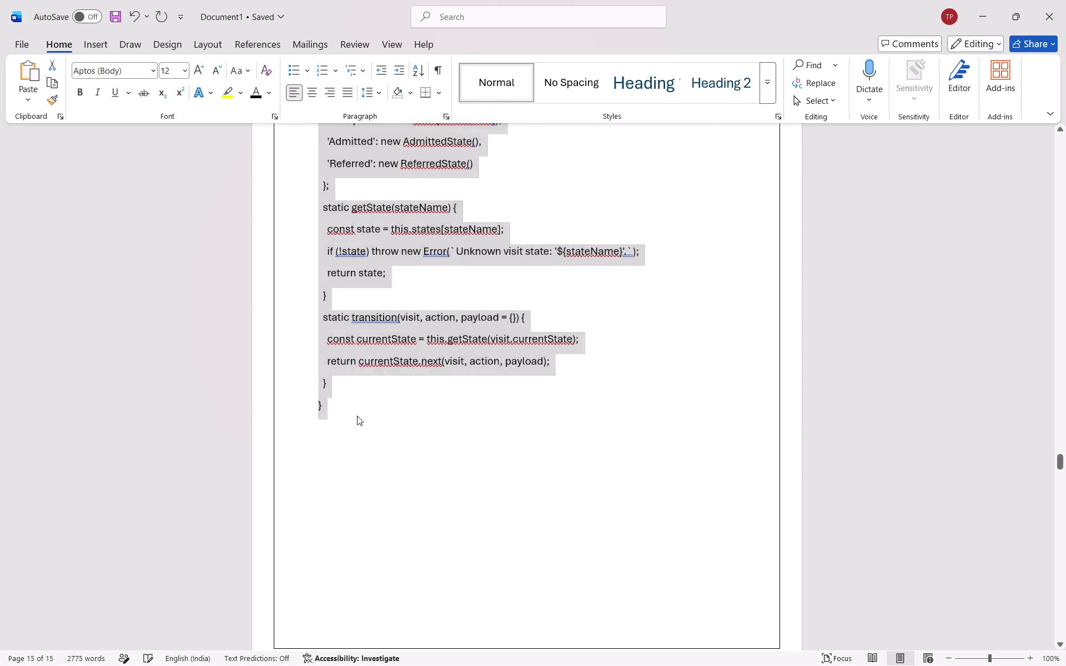
Remove the extra blank lines before the 1. Factory Method Pattern heading, leaving one so the heading starts on a new page.
{"action": "left_click", "coordinate": [330, 451]}
{"action": "key", "text": "BackSpace"}
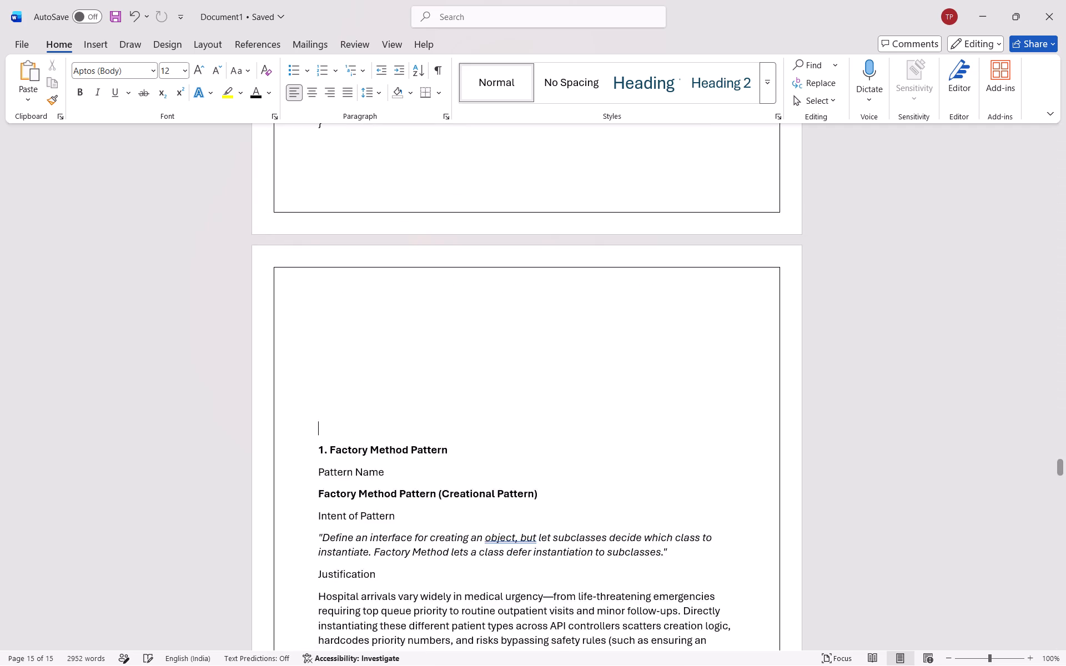
{"action": "key", "text": "BackSpace"}
{"action": "key", "text": "BackSpace"}
{"action": "key", "text": "BackSpace"}
{"action": "key", "text": "BackSpace"}
{"action": "key", "text": "BackSpace"}
{"action": "key", "text": "BackSpace"}
{"action": "key", "text": "BackSpace"}
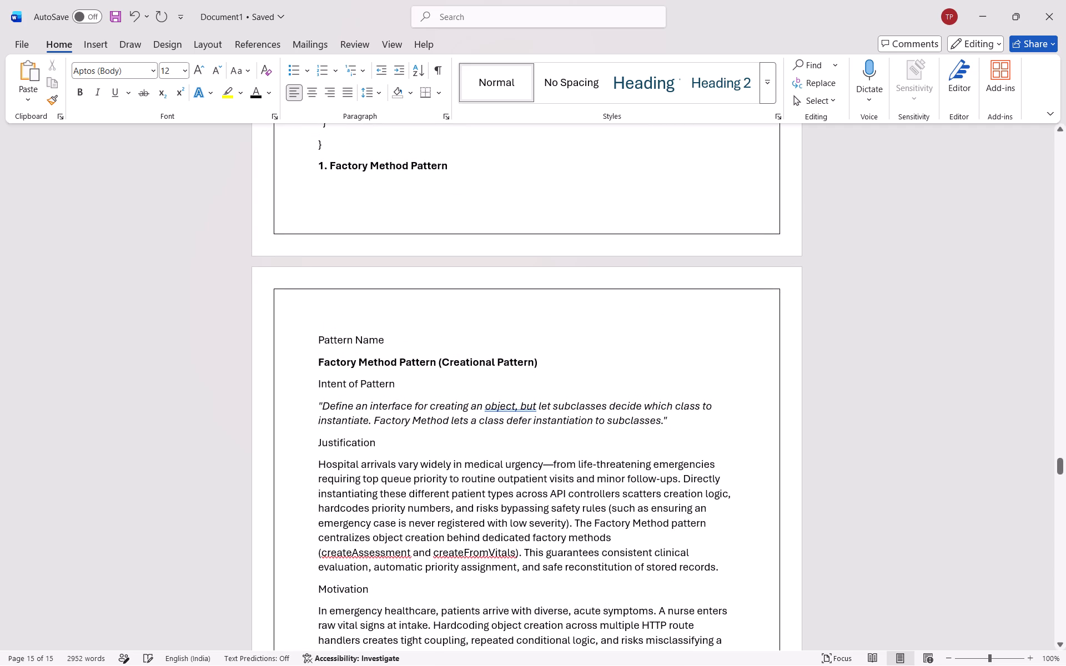
{"action": "key", "text": "Return"}
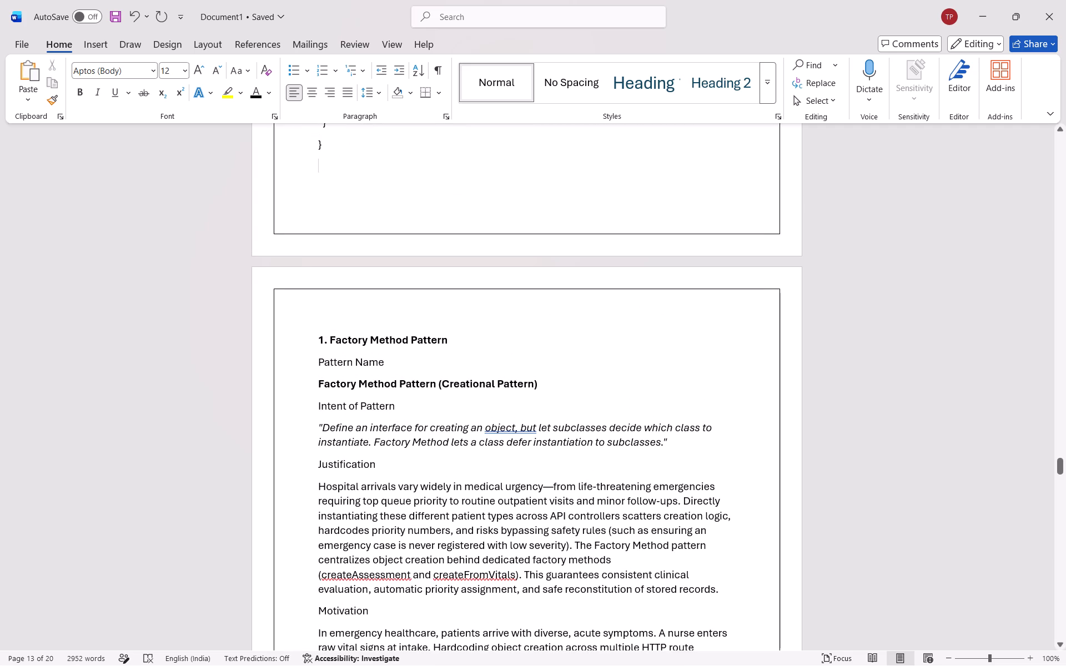
Renumber the Factory Method Pattern heading as 3 and enlarge it by one font size step.
{"action": "left_click", "coordinate": [324, 336]}
{"action": "key", "text": "BackSpace"}
{"action": "key", "text": "3"}
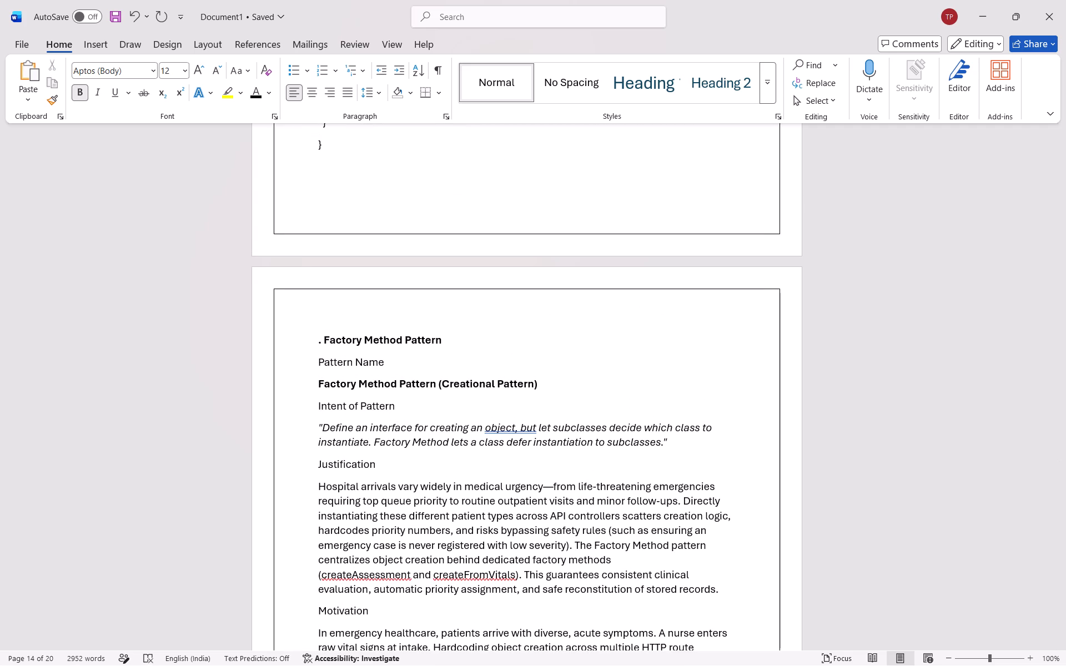
{"action": "left_click_drag", "start_coordinate": [446, 345], "coordinate": [327, 330]}
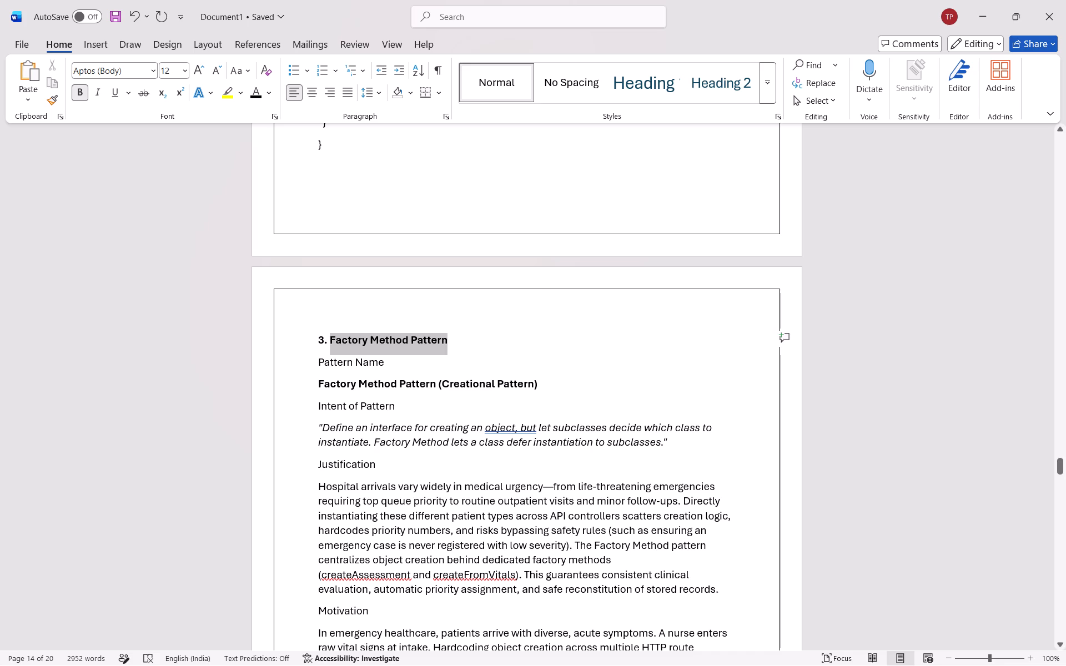
{"action": "left_click_drag", "start_coordinate": [327, 330], "coordinate": [310, 333]}
{"action": "left_click", "coordinate": [429, 290]}
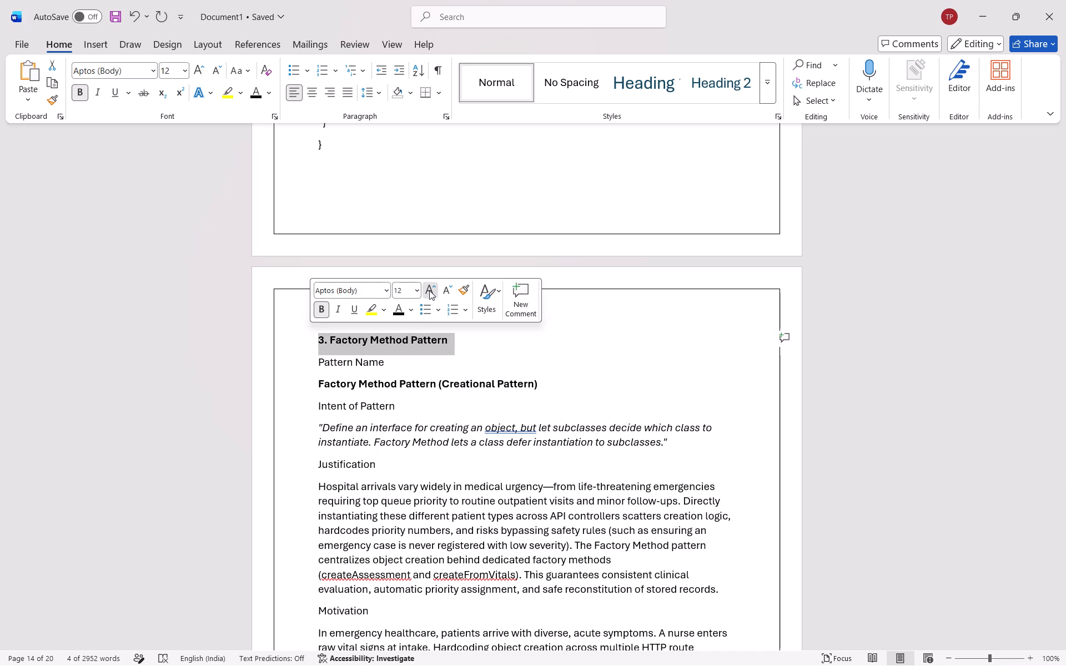
Delete the Pattern Name label and the Factory Method Pattern (Creational Pattern) line beneath the section heading.
{"action": "left_click", "coordinate": [394, 367]}
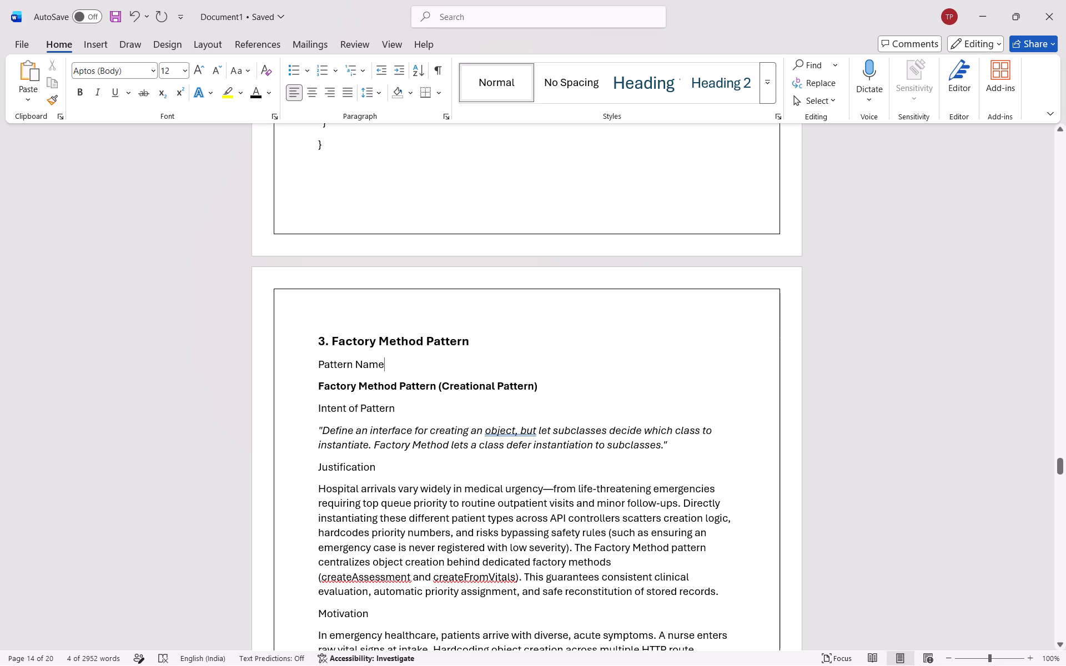
{"action": "key", "text": "BackSpace"}
{"action": "key", "text": "BackSpace"}
{"action": "key", "text": "BackSpace"}
{"action": "key", "text": "BackSpace"}
{"action": "key", "text": "BackSpace"}
{"action": "key", "text": "BackSpace"}
{"action": "key", "text": "BackSpace"}
{"action": "key", "text": "BackSpace"}
{"action": "key", "text": "BackSpace"}
{"action": "key", "text": "BackSpace"}
{"action": "key", "text": "BackSpace"}
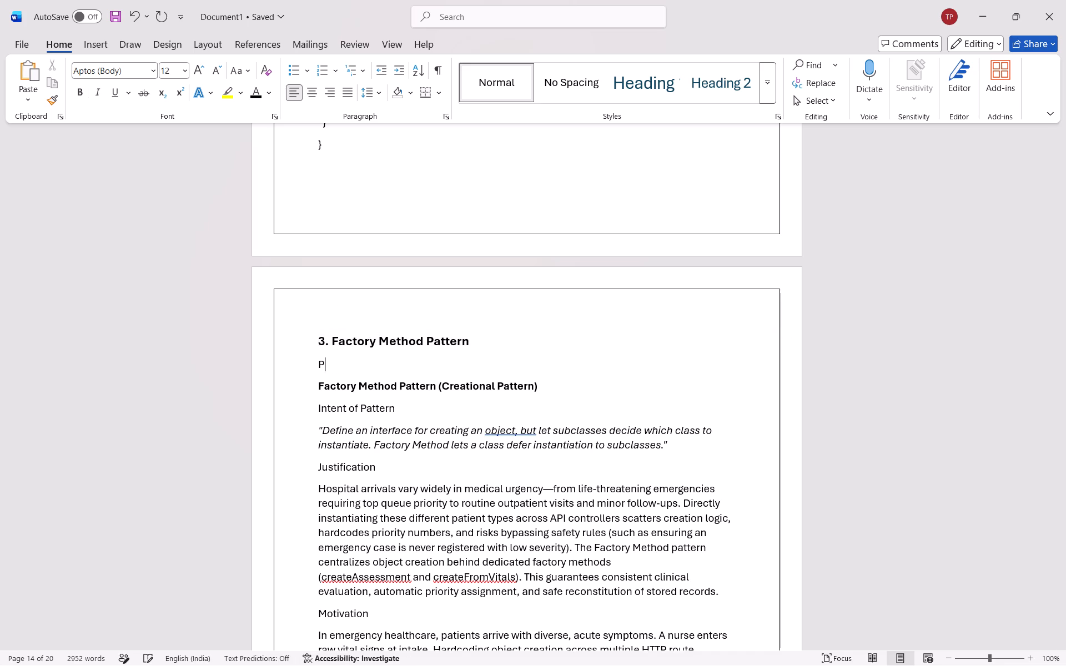
{"action": "key", "text": "BackSpace"}
{"action": "key", "text": "BackSpace"}
{"action": "left_click_drag", "start_coordinate": [545, 362], "coordinate": [325, 371]}
{"action": "key", "text": "BackSpace"}
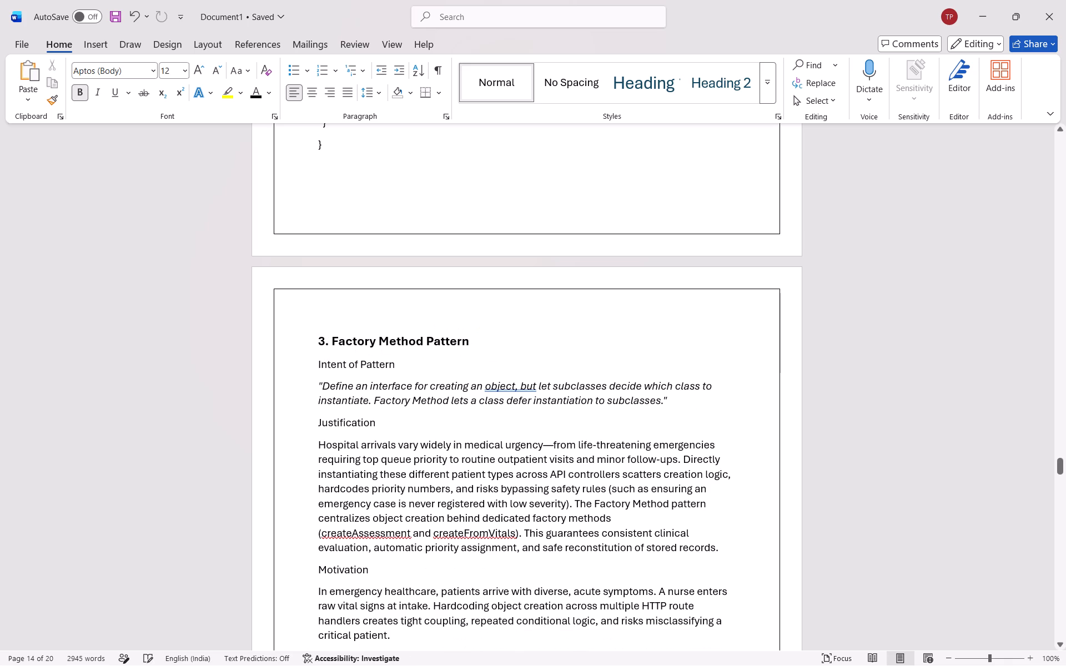
Make the Intent of Pattern and Justification headings of the Factory Method section bold at 14 pt.
{"action": "left_click_drag", "start_coordinate": [392, 365], "coordinate": [307, 365]}
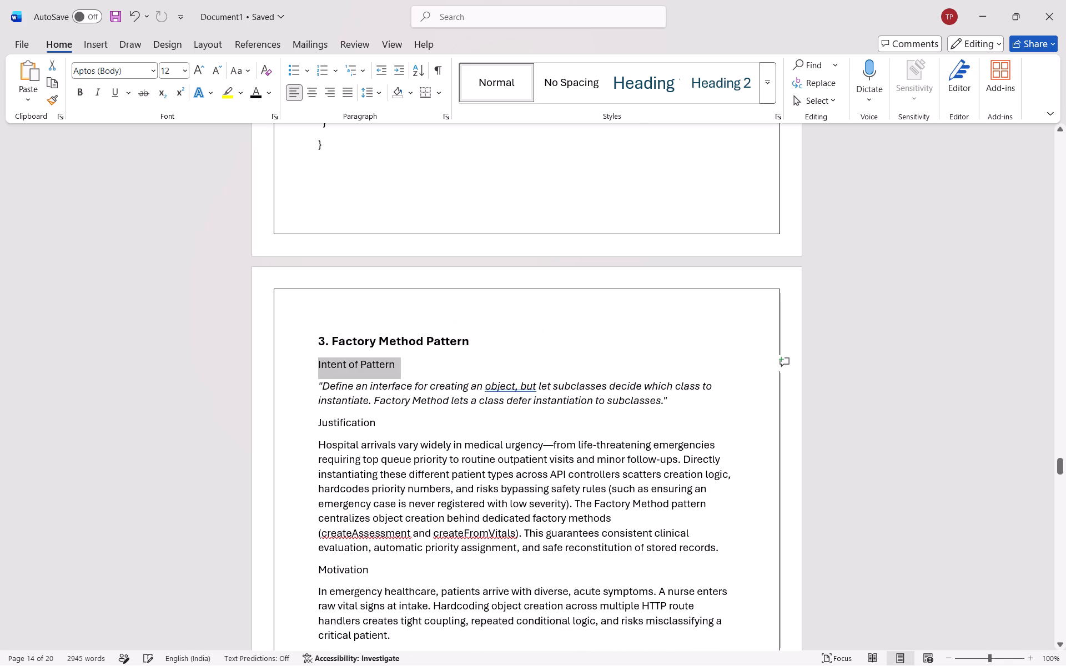
{"action": "key", "text": "ctrl+b"}
{"action": "left_click", "coordinate": [202, 72]}
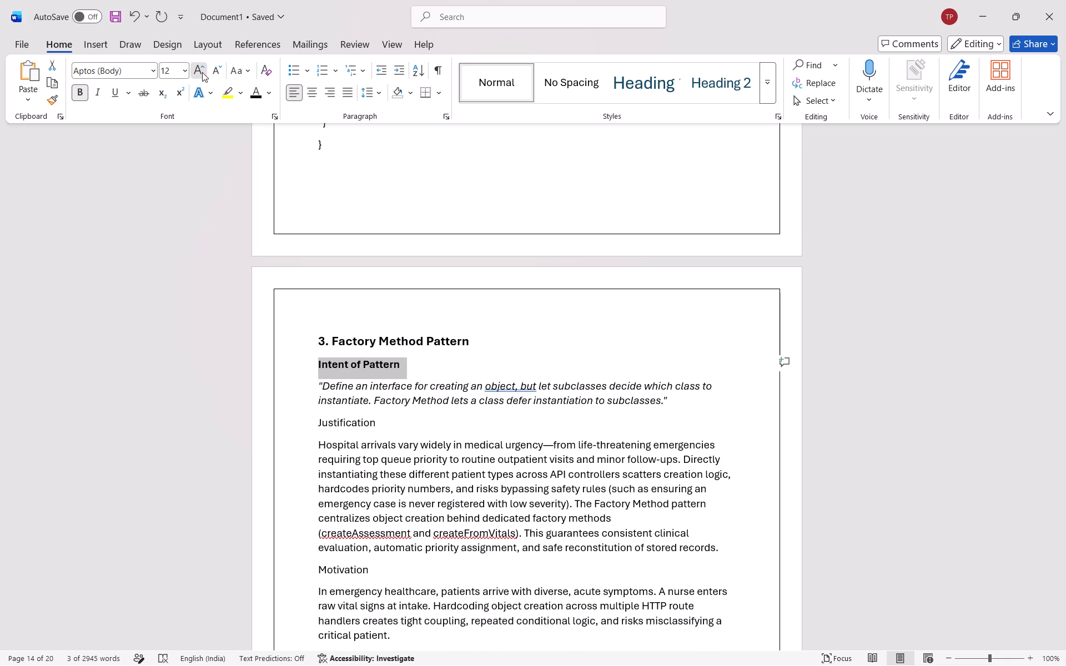
{"action": "left_click_drag", "start_coordinate": [392, 424], "coordinate": [313, 425]}
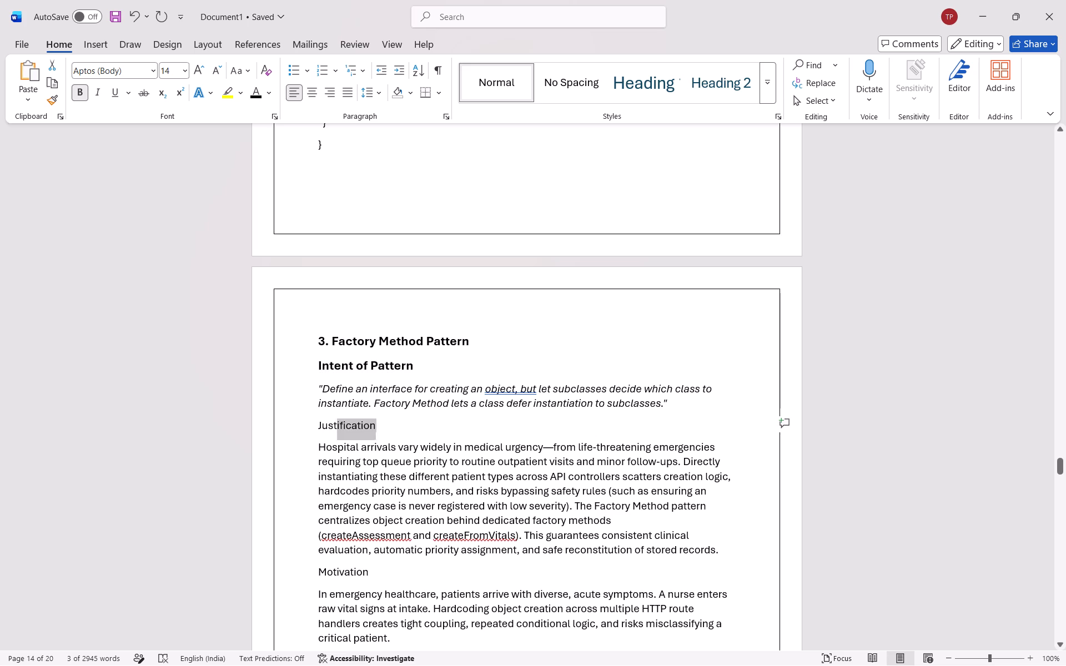
{"action": "left_click_drag", "start_coordinate": [313, 425], "coordinate": [305, 425]}
{"action": "key", "text": "ctrl+b"}
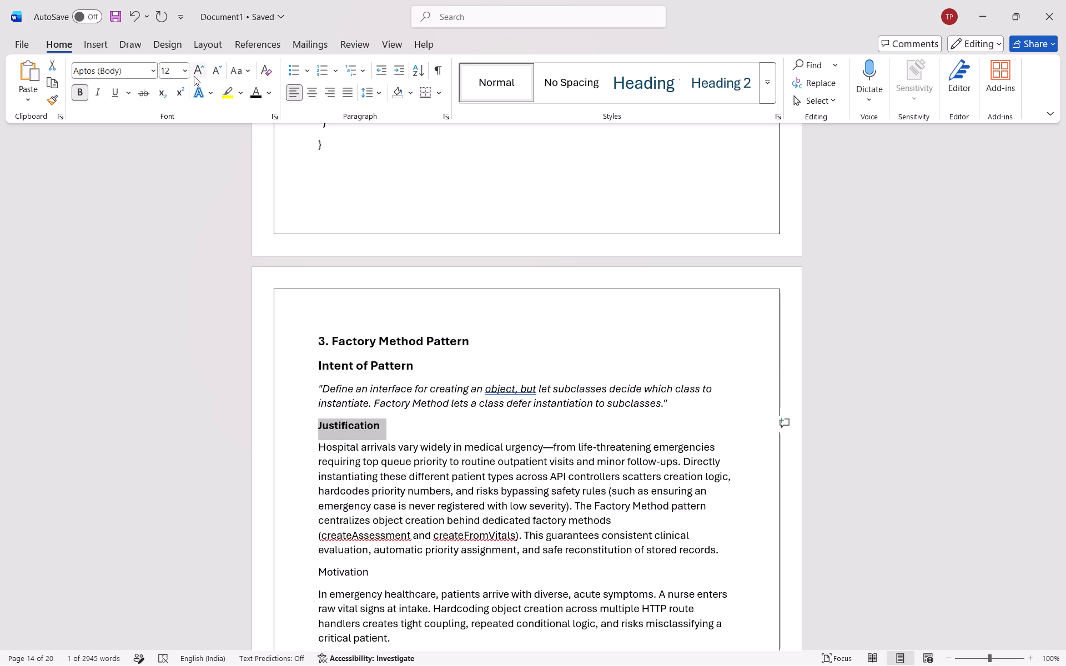
{"action": "left_click", "coordinate": [194, 73]}
Make the Motivation and Applicability headings of the Factory Method section bold at 14 pt.
{"action": "scroll", "coordinate": [466, 365], "scroll_direction": "down", "scroll_amount": 2}
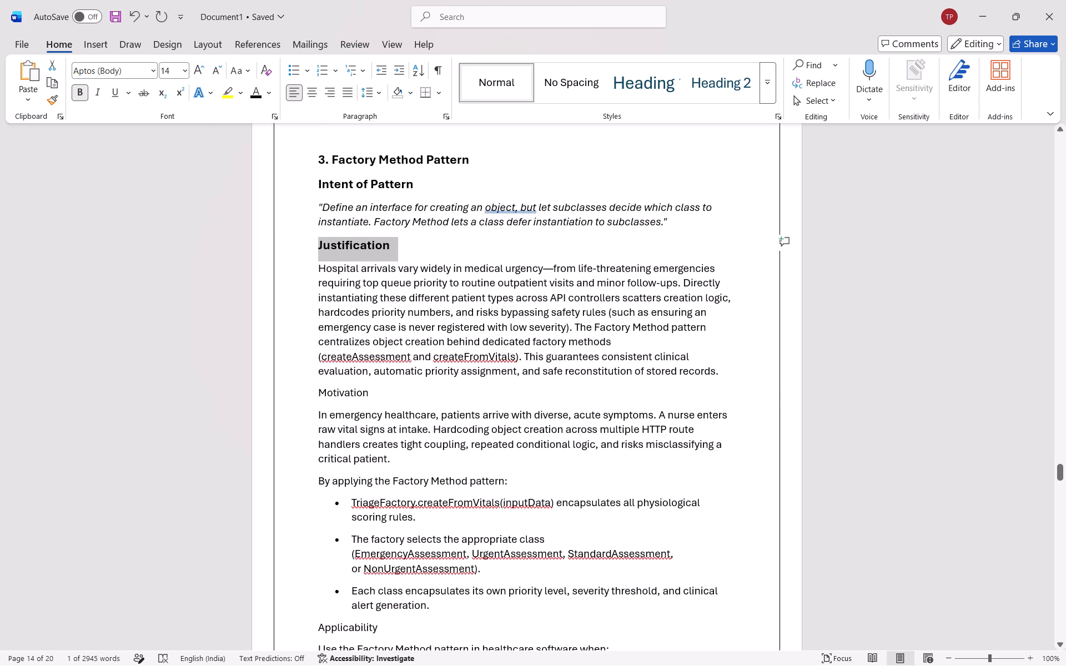
{"action": "left_click_drag", "start_coordinate": [379, 389], "coordinate": [290, 397]}
{"action": "key", "text": "ctrl+b"}
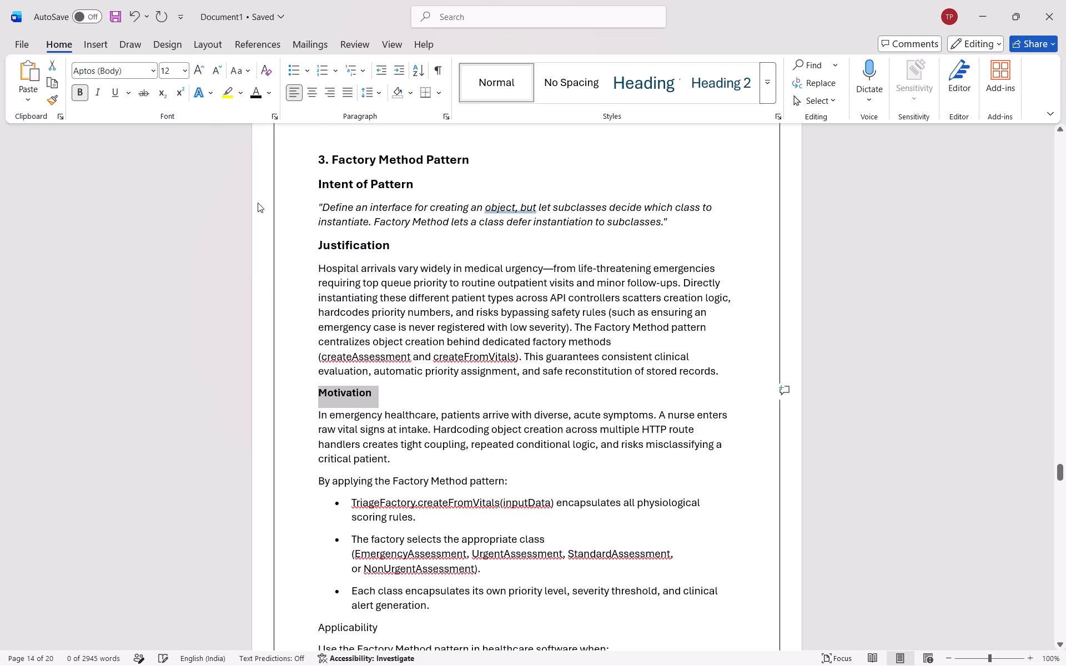
{"action": "left_click", "coordinate": [200, 79]}
{"action": "left_click", "coordinate": [200, 75]}
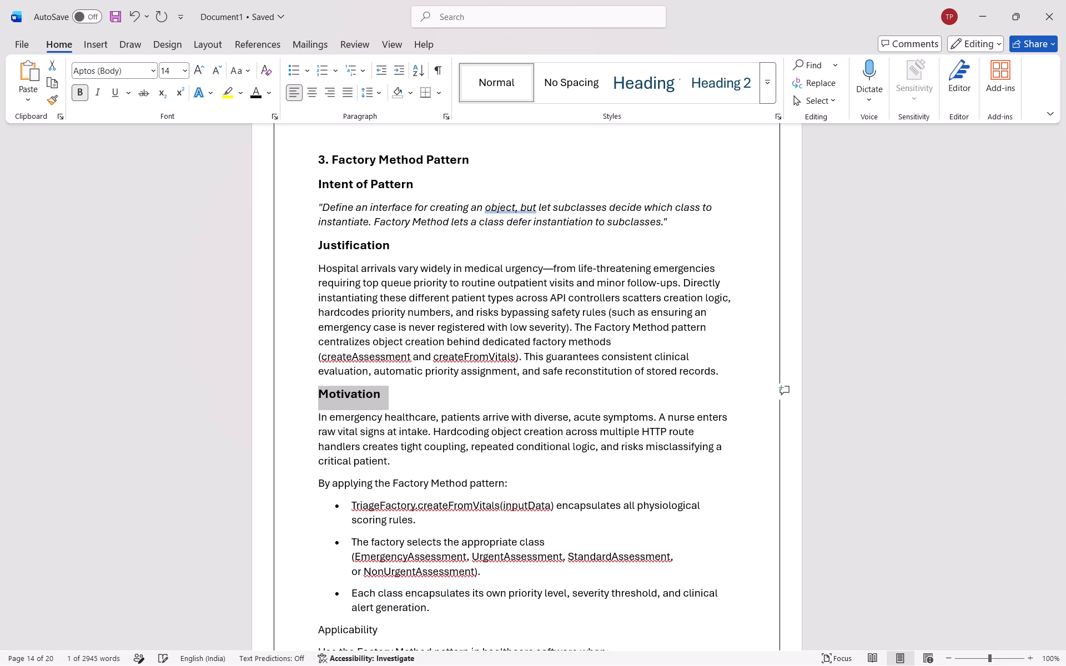
{"action": "scroll", "coordinate": [459, 377], "scroll_direction": "down", "scroll_amount": 3}
{"action": "left_click_drag", "start_coordinate": [388, 374], "coordinate": [326, 370]}
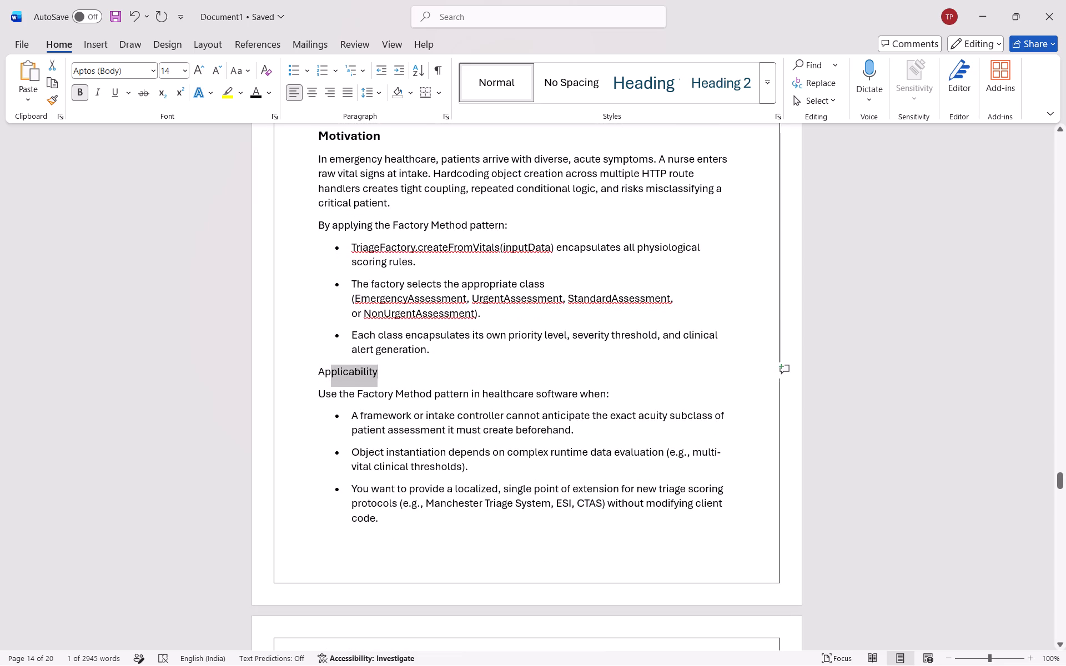
{"action": "left_click_drag", "start_coordinate": [326, 370], "coordinate": [290, 370]}
{"action": "key", "text": "ctrl+b"}
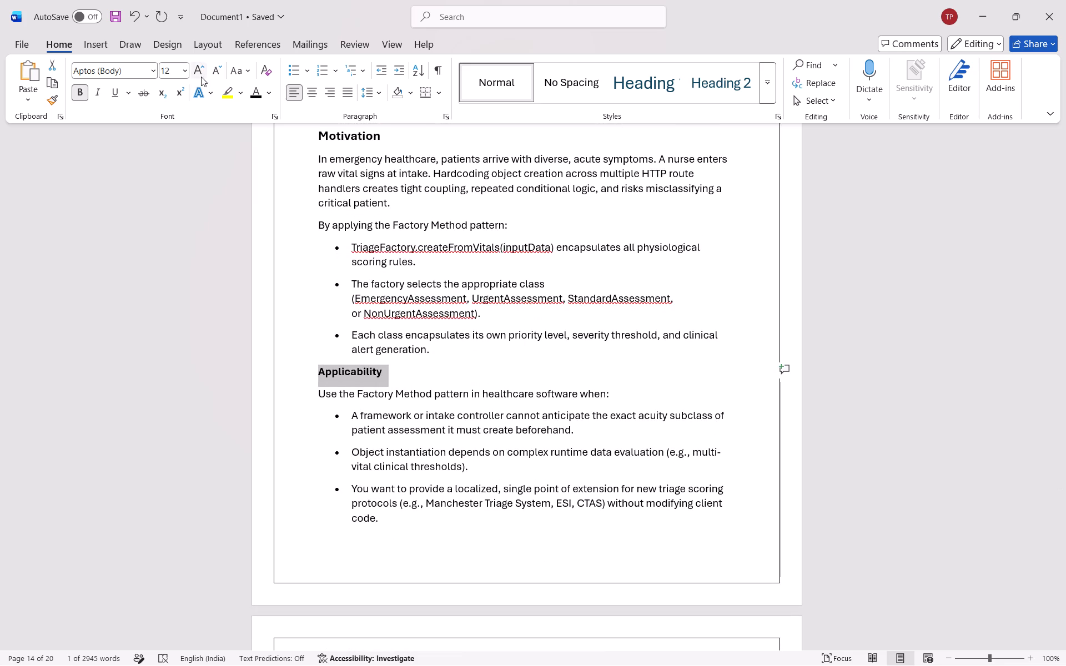
{"action": "left_click", "coordinate": [201, 77]}
Delete the horizontal line and the blank line above the Structure heading in the Factory Method section.
{"action": "scroll", "coordinate": [404, 371], "scroll_direction": "down", "scroll_amount": 4}
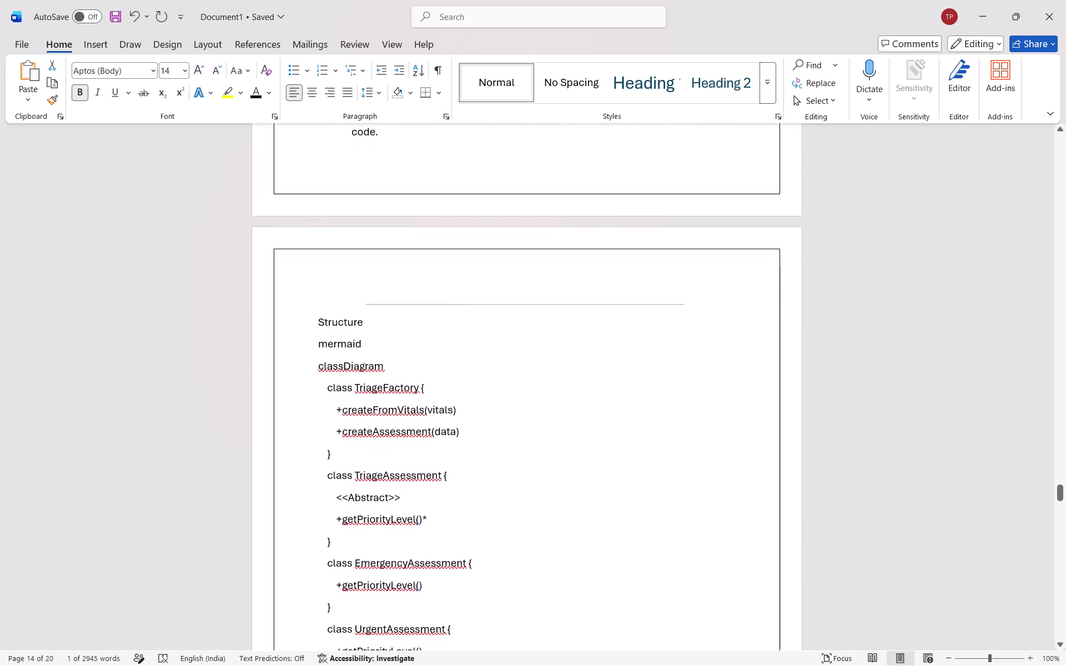
{"action": "left_click", "coordinate": [456, 305]}
{"action": "key", "text": "BackSpace"}
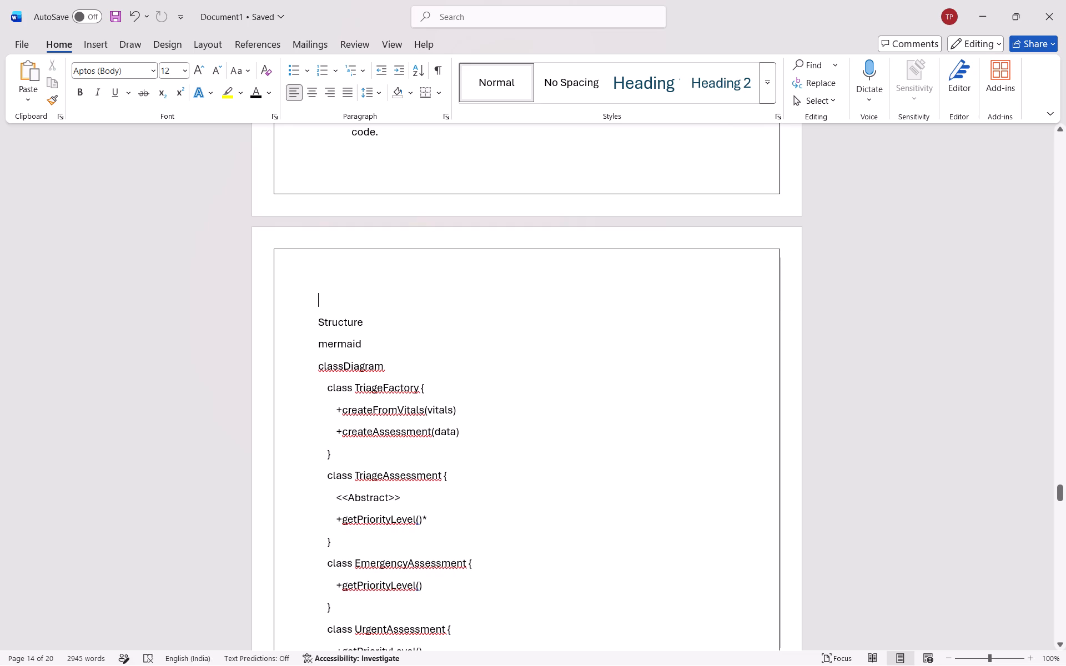
{"action": "key", "text": "BackSpace"}
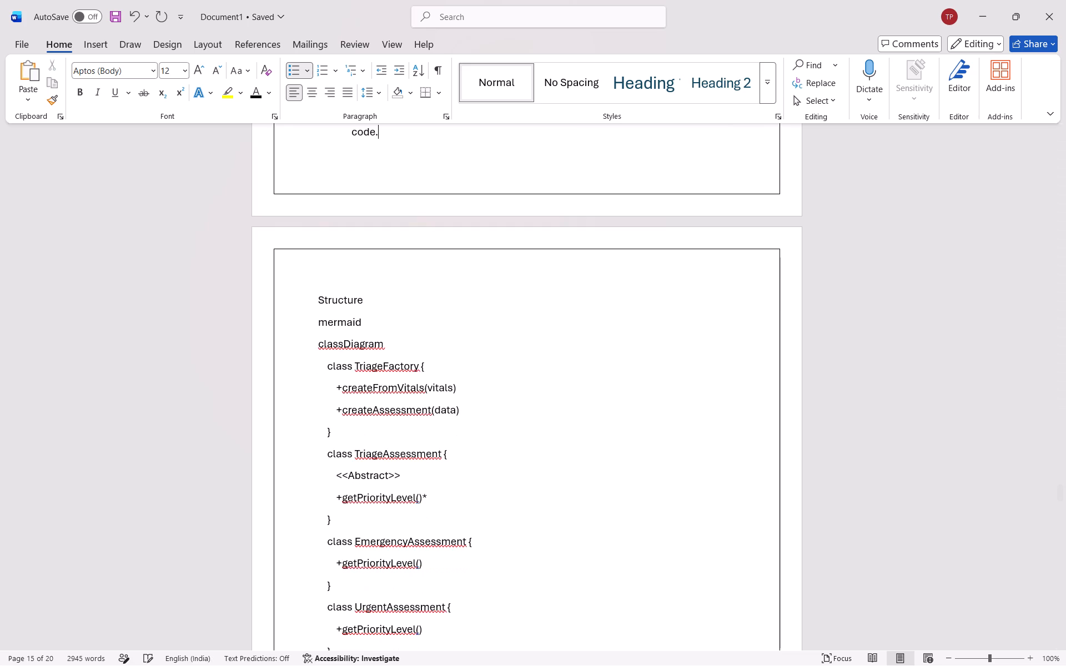
Make the Structure heading of the Factory Method section bold at 14 pt.
{"action": "left_click_drag", "start_coordinate": [372, 301], "coordinate": [295, 300]}
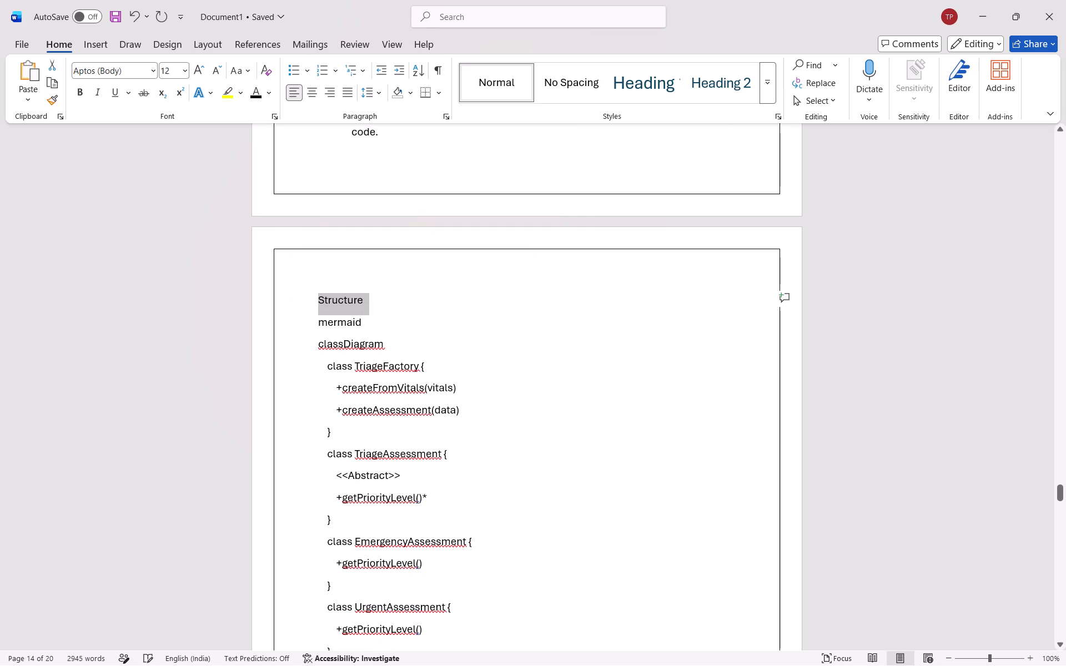
{"action": "key", "text": "ctrl+b"}
{"action": "left_click", "coordinate": [201, 73]}
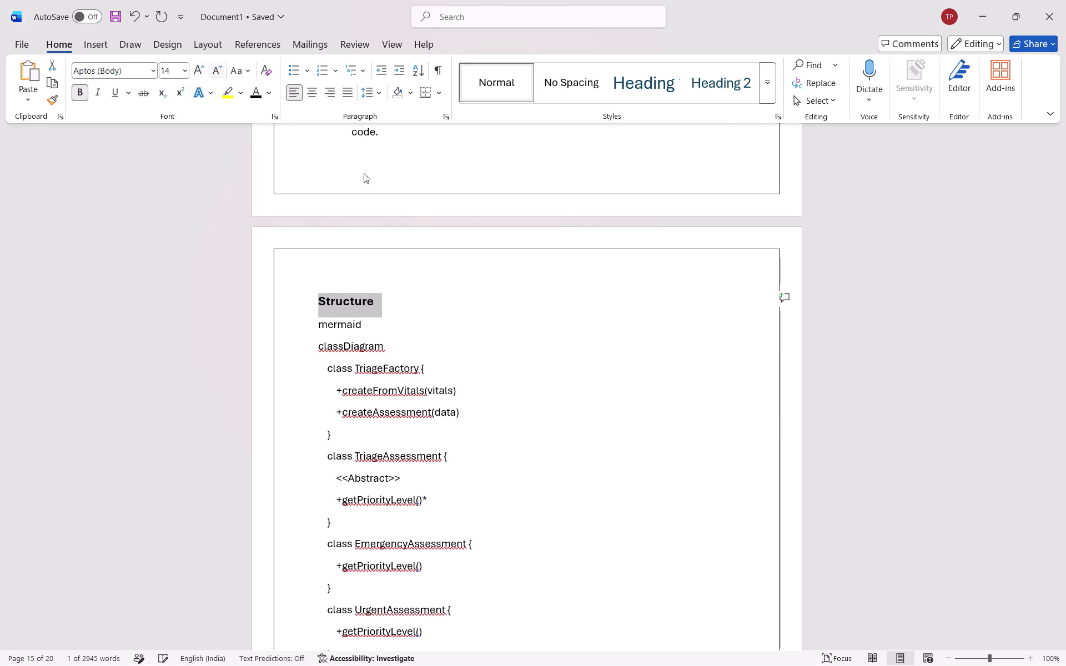
Insert a blank line before the Participants heading to move it onto the next page with its bullet list.
{"action": "scroll", "coordinate": [494, 366], "scroll_direction": "down", "scroll_amount": 5}
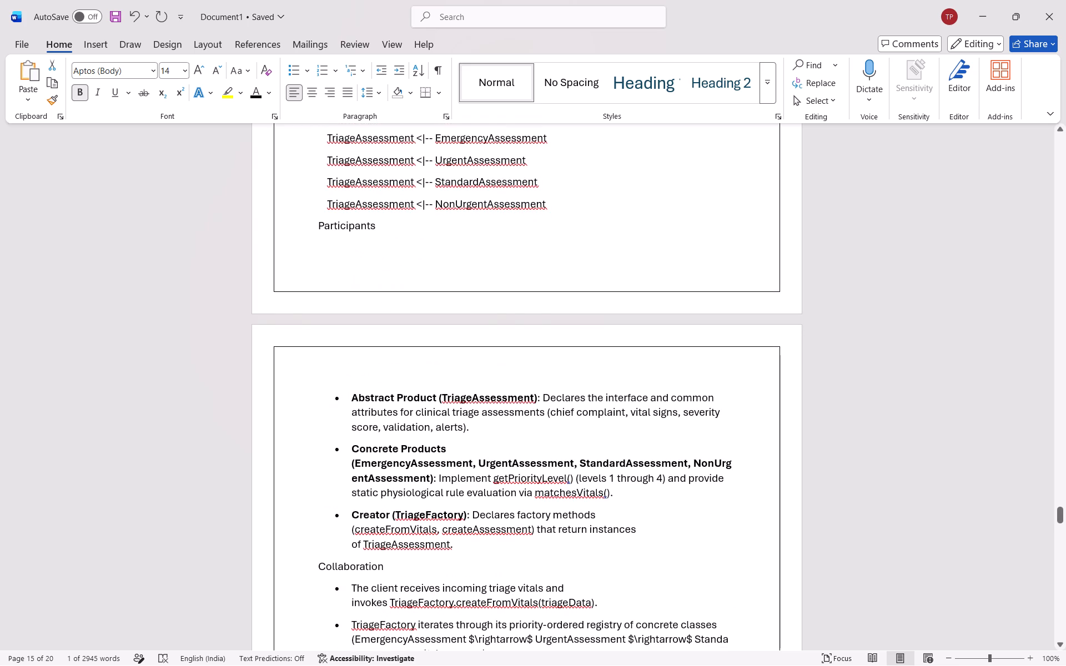
{"action": "left_click", "coordinate": [318, 221]}
{"action": "key", "text": "Return"}
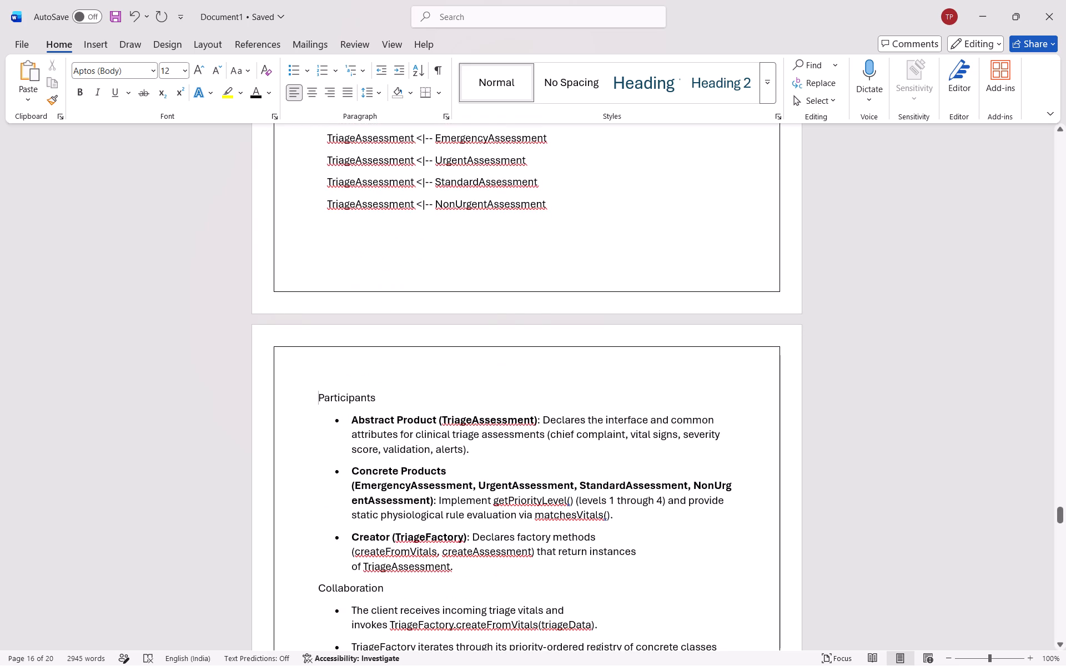
Make the Participants, Collaboration and Consequences headings of the Factory Method section bold at 14 pt.
{"action": "left_click_drag", "start_coordinate": [380, 393], "coordinate": [299, 397]}
{"action": "key", "text": "ctrl+b"}
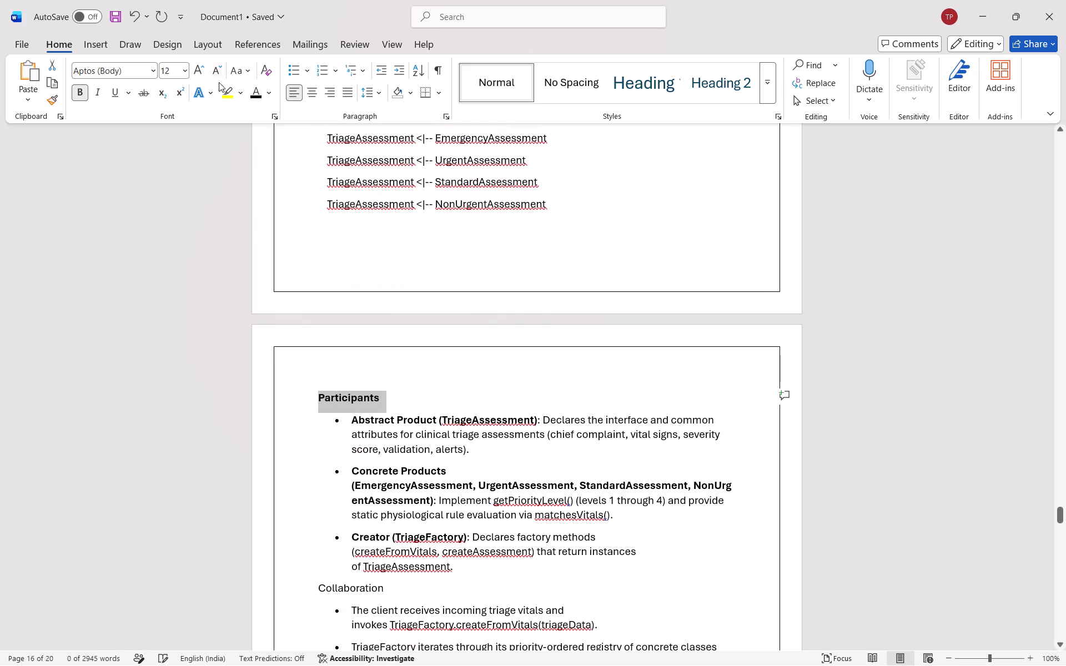
{"action": "left_click", "coordinate": [200, 77]}
{"action": "scroll", "coordinate": [387, 356], "scroll_direction": "down", "scroll_amount": 3}
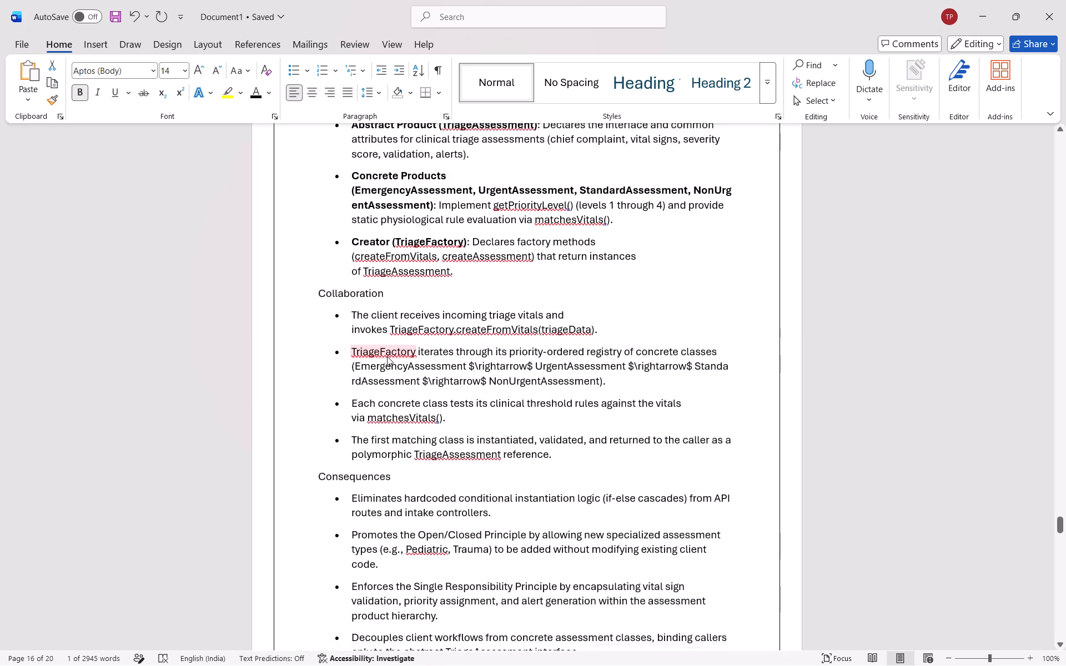
{"action": "scroll", "coordinate": [387, 356], "scroll_direction": "down", "scroll_amount": 1}
{"action": "left_click_drag", "start_coordinate": [388, 248], "coordinate": [275, 259]}
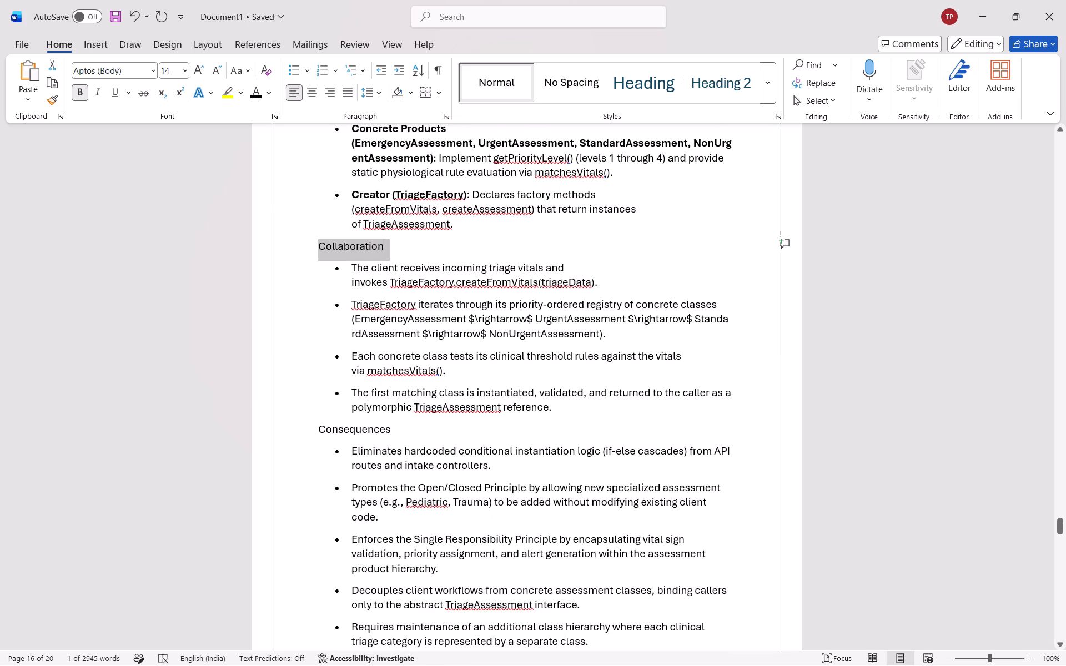
{"action": "left_click_drag", "start_coordinate": [275, 259], "coordinate": [274, 259]}
{"action": "key", "text": "ctrl+b"}
{"action": "left_click", "coordinate": [201, 69]}
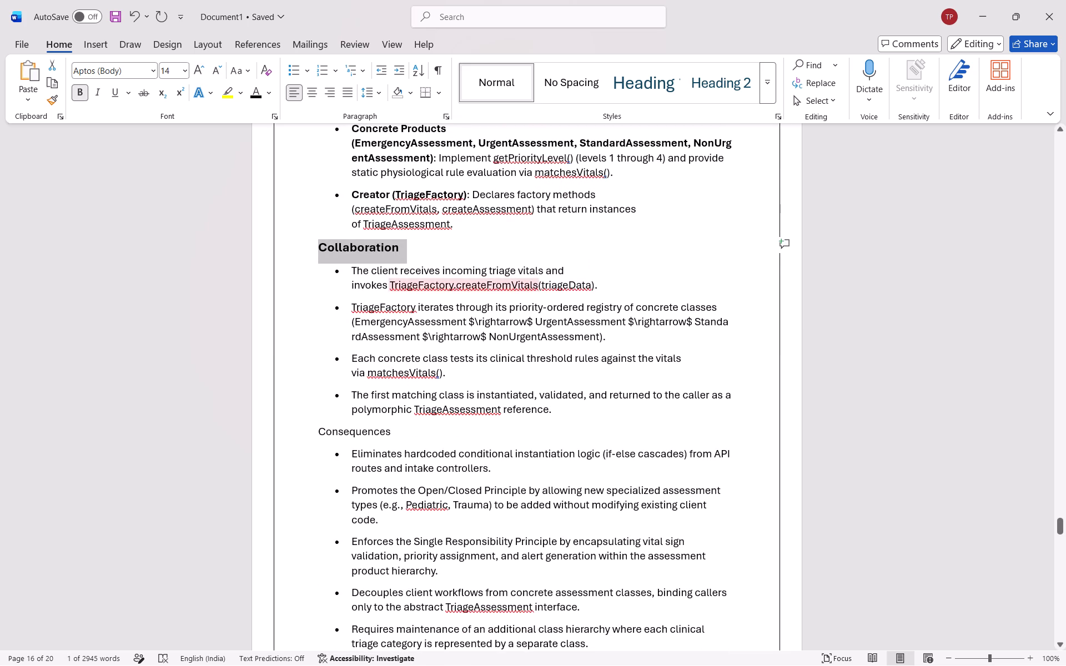
{"action": "scroll", "coordinate": [509, 398], "scroll_direction": "down", "scroll_amount": 2}
{"action": "left_click_drag", "start_coordinate": [396, 282], "coordinate": [338, 280]}
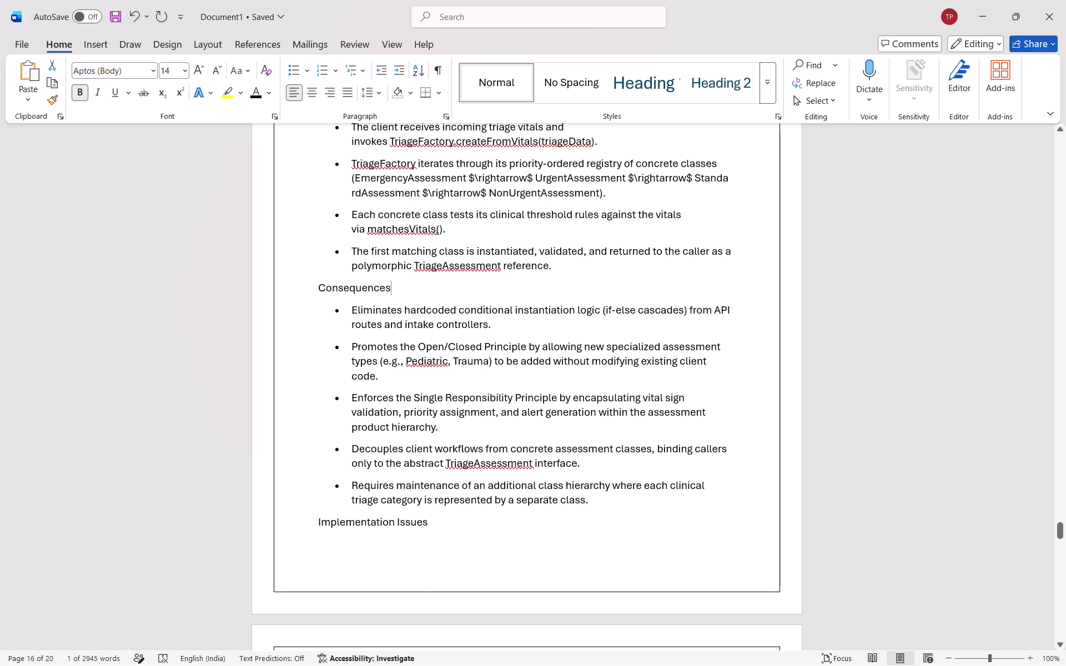
{"action": "left_click_drag", "start_coordinate": [338, 280], "coordinate": [291, 284]}
{"action": "key", "text": "ctrl+b"}
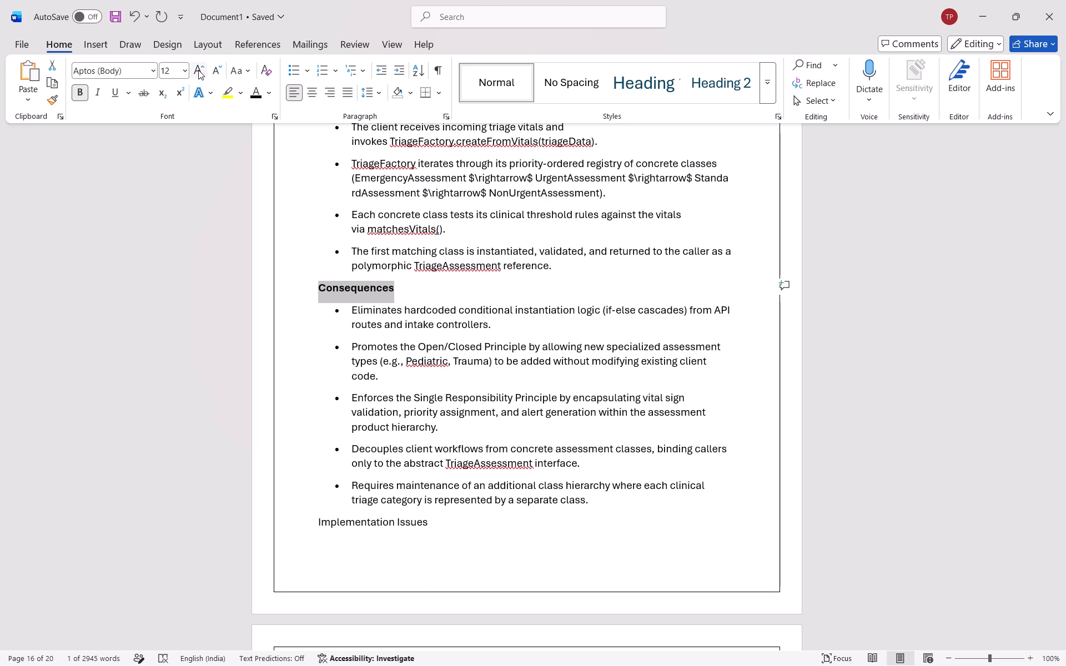
{"action": "left_click", "coordinate": [197, 71]}
Insert a blank line before the Implementation Issues heading to move it onto the next page with its bullet list.
{"action": "scroll", "coordinate": [475, 381], "scroll_direction": "down", "scroll_amount": 2}
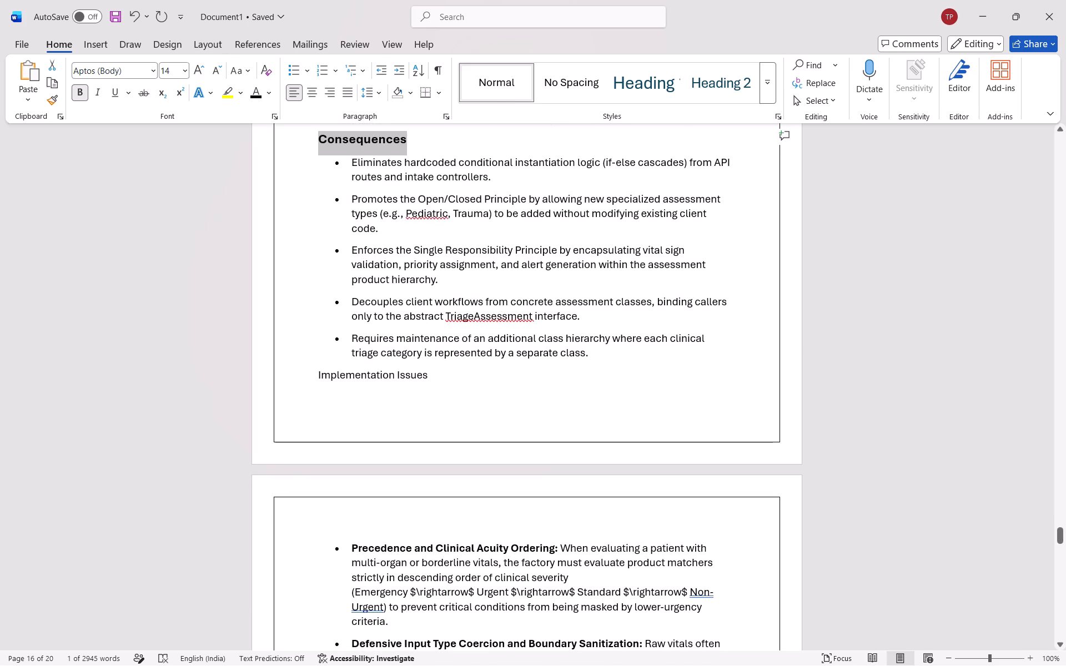
{"action": "left_click", "coordinate": [317, 372]}
{"action": "key", "text": "Return"}
Make the Implementation Issues heading of the Factory Method section bold at 14 pt.
{"action": "left_click_drag", "start_coordinate": [434, 545], "coordinate": [276, 544]}
{"action": "key", "text": "ctrl+b"}
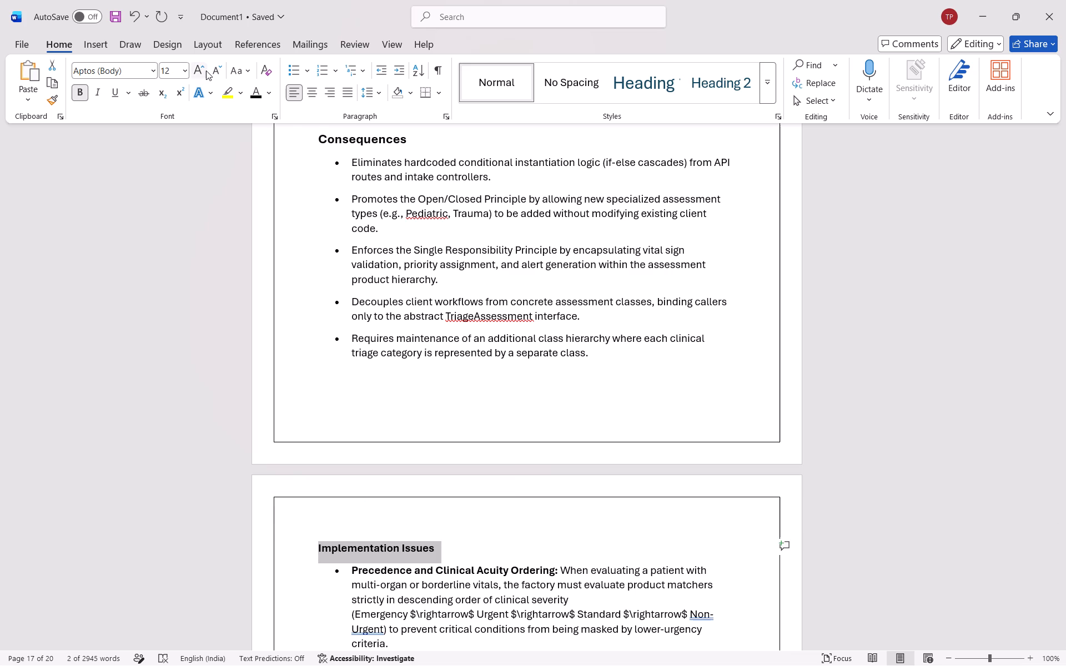
{"action": "left_click", "coordinate": [206, 70]}
Remove the horizontal line above the Sample Code (server/patterns/factory.js) heading.
{"action": "scroll", "coordinate": [356, 314], "scroll_direction": "down", "scroll_amount": 5}
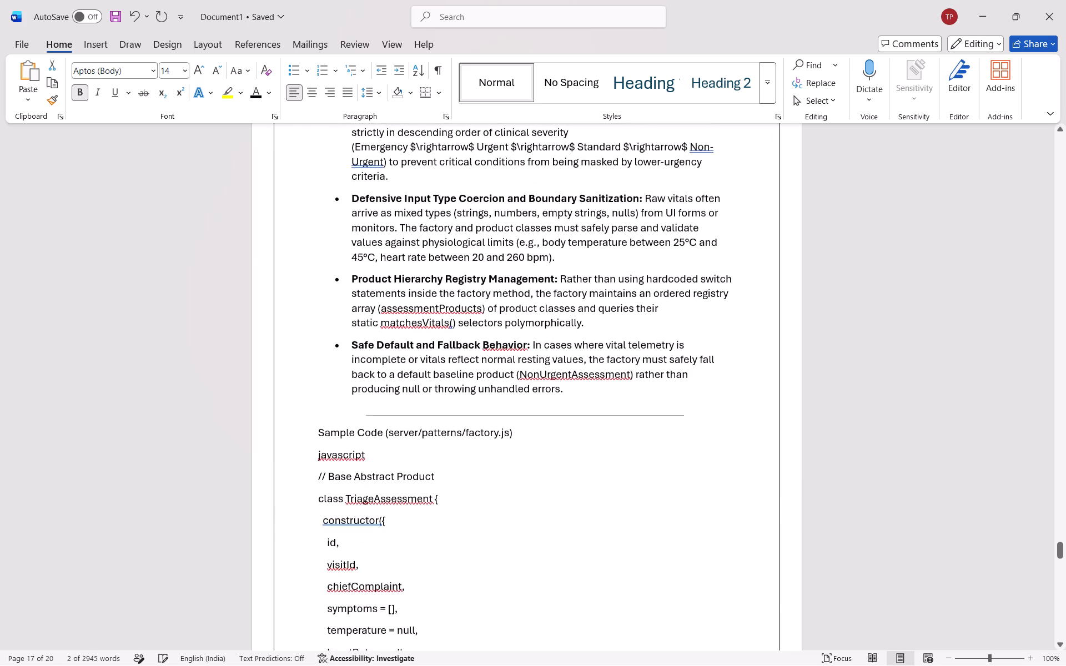
{"action": "left_click", "coordinate": [442, 413]}
{"action": "key", "text": "BackSpace"}
Make the Sample Code (server/patterns/factory.js) heading bold at 14 pt.
{"action": "left_click_drag", "start_coordinate": [516, 435], "coordinate": [411, 435]}
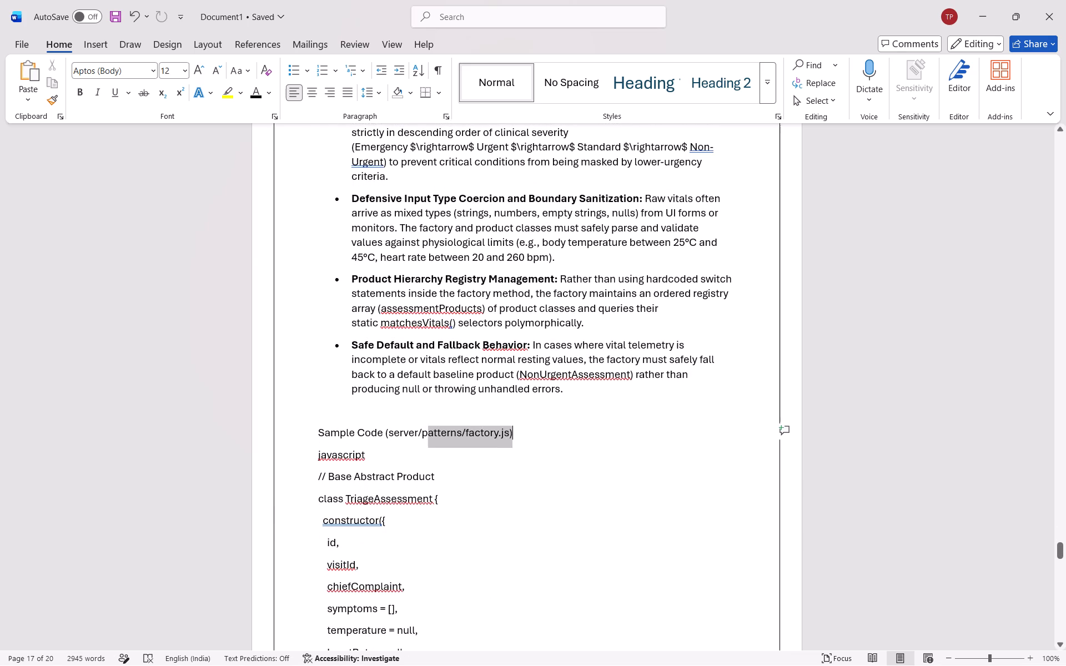
{"action": "left_click_drag", "start_coordinate": [411, 435], "coordinate": [294, 441]}
{"action": "key", "text": "ctrl+b"}
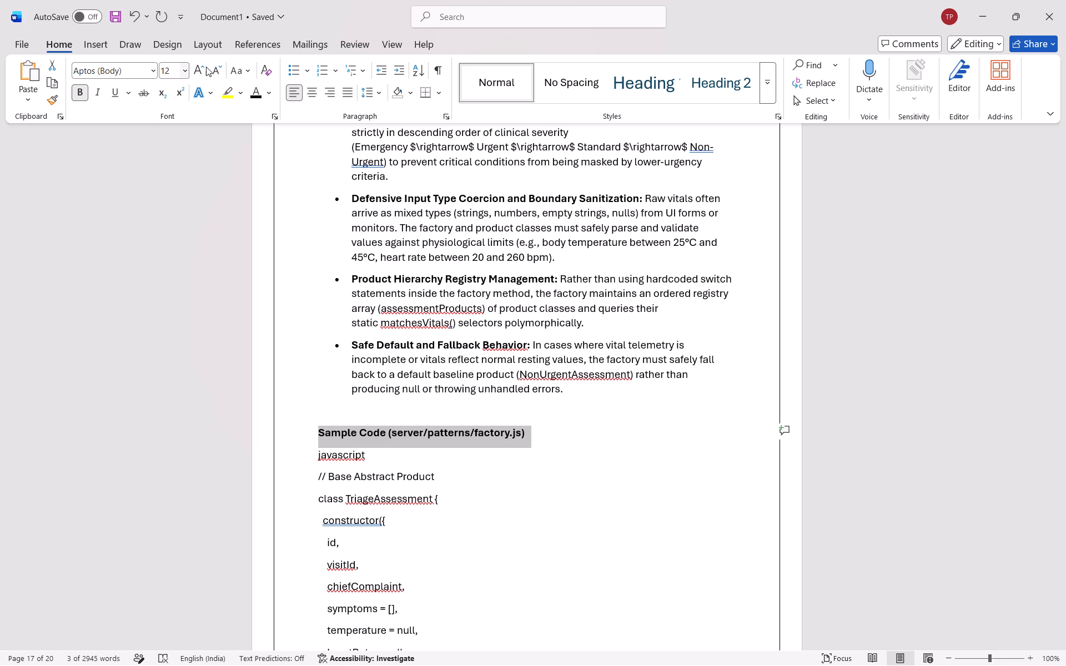
{"action": "left_click", "coordinate": [205, 68]}
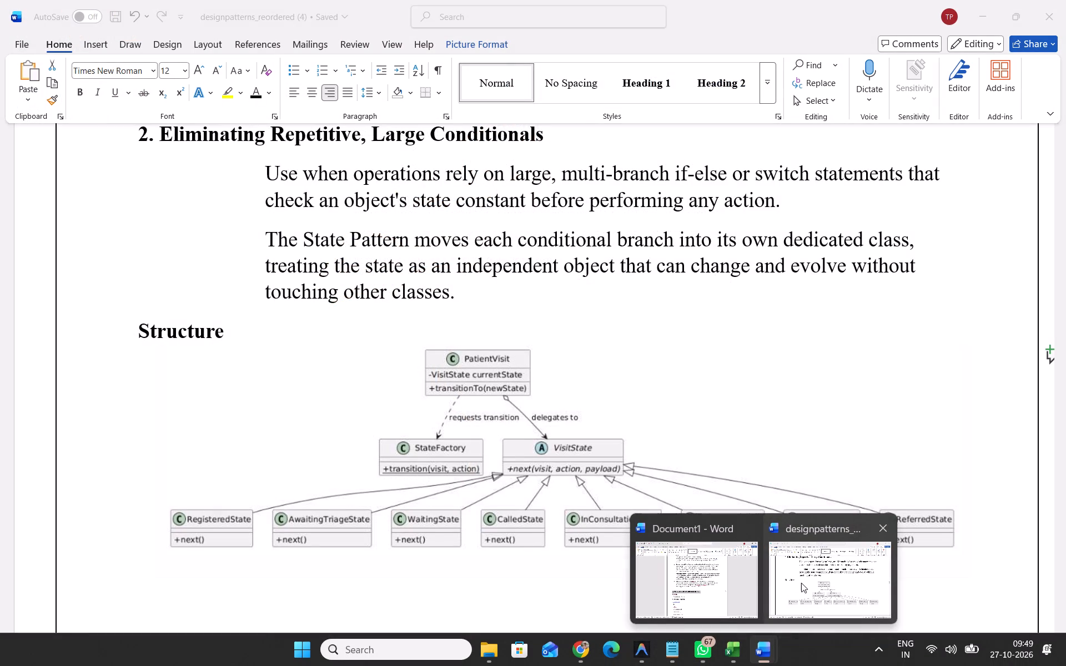
Switch to the designpatterns_reordered (4) document and copy the TriageFactory class diagram from its Factory Method section.
{"action": "left_click", "coordinate": [801, 583]}
{"action": "scroll", "coordinate": [727, 421], "scroll_direction": "up", "scroll_amount": 5}
{"action": "scroll", "coordinate": [706, 275], "scroll_direction": "up", "scroll_amount": 2}
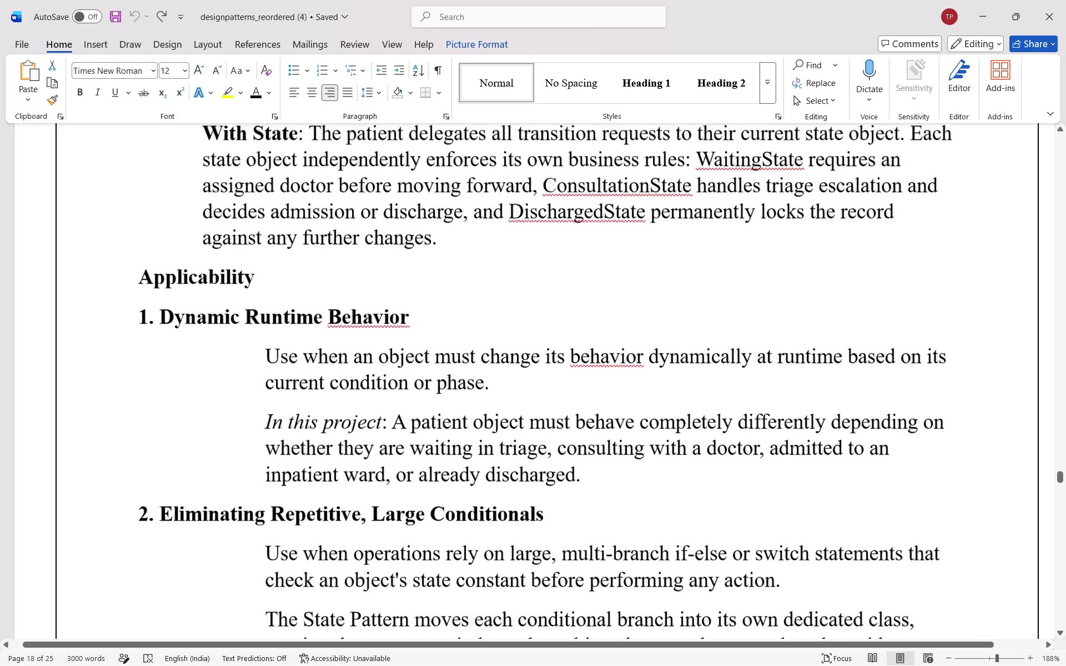
{"action": "scroll", "coordinate": [706, 275], "scroll_direction": "up", "scroll_amount": 9}
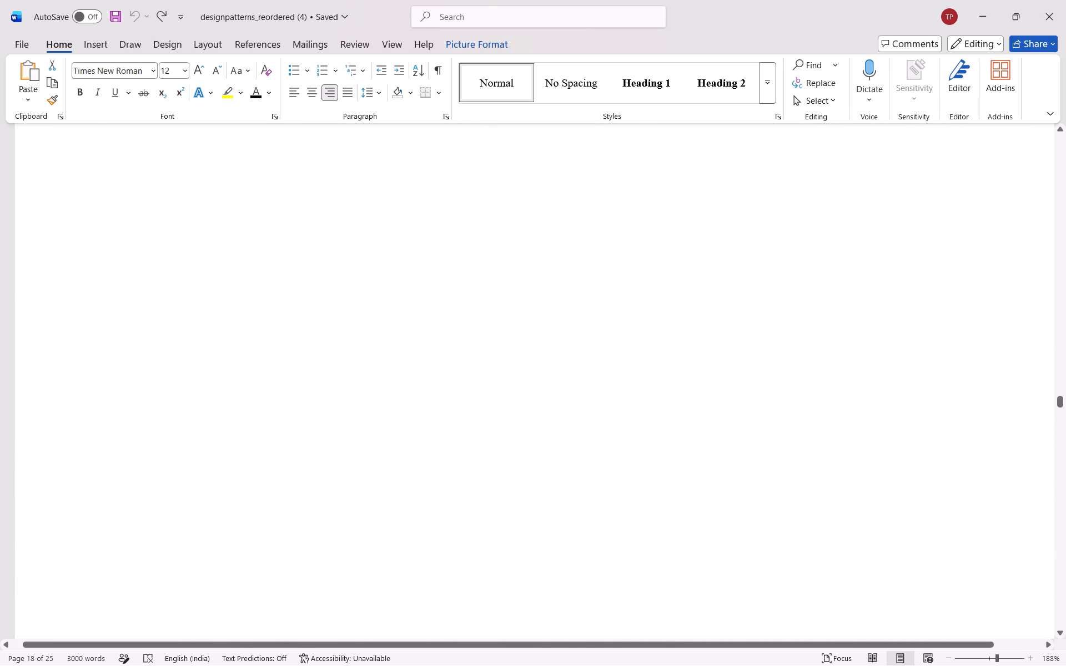
{"action": "scroll", "coordinate": [706, 275], "scroll_direction": "up", "scroll_amount": 8}
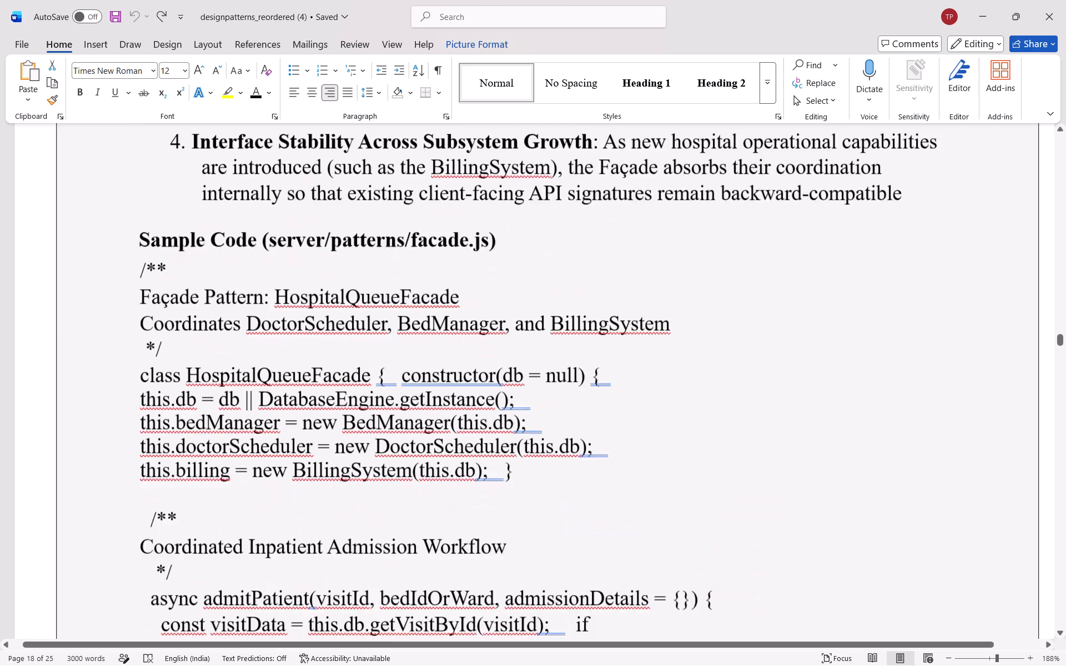
{"action": "scroll", "coordinate": [706, 275], "scroll_direction": "up", "scroll_amount": 5}
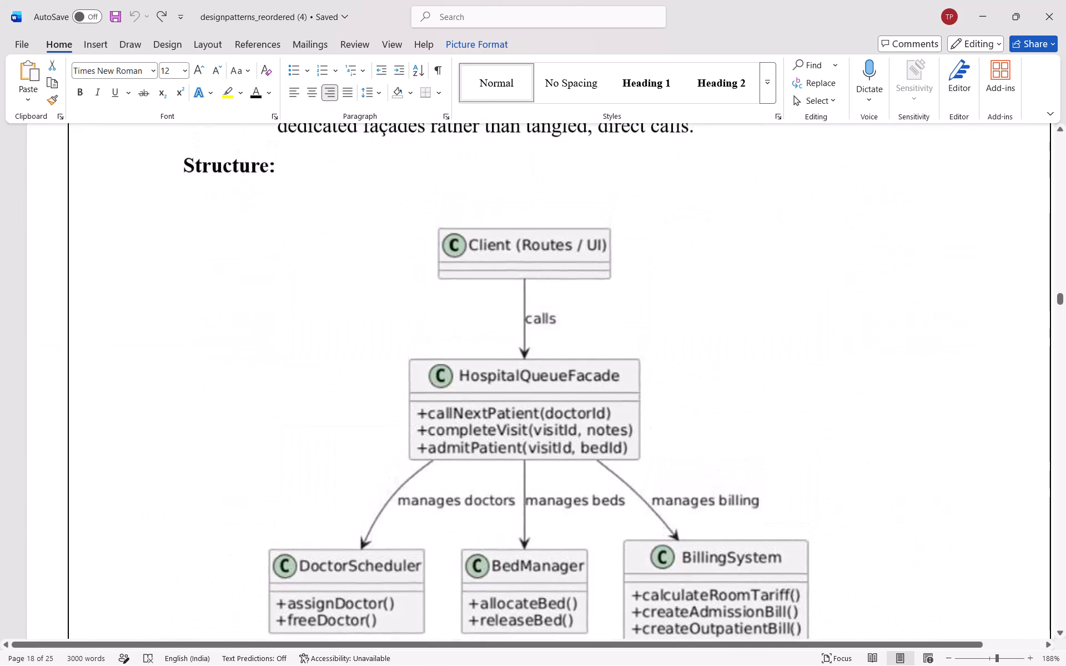
{"action": "left_click", "coordinate": [577, 315]}
{"action": "left_click", "coordinate": [577, 315]}
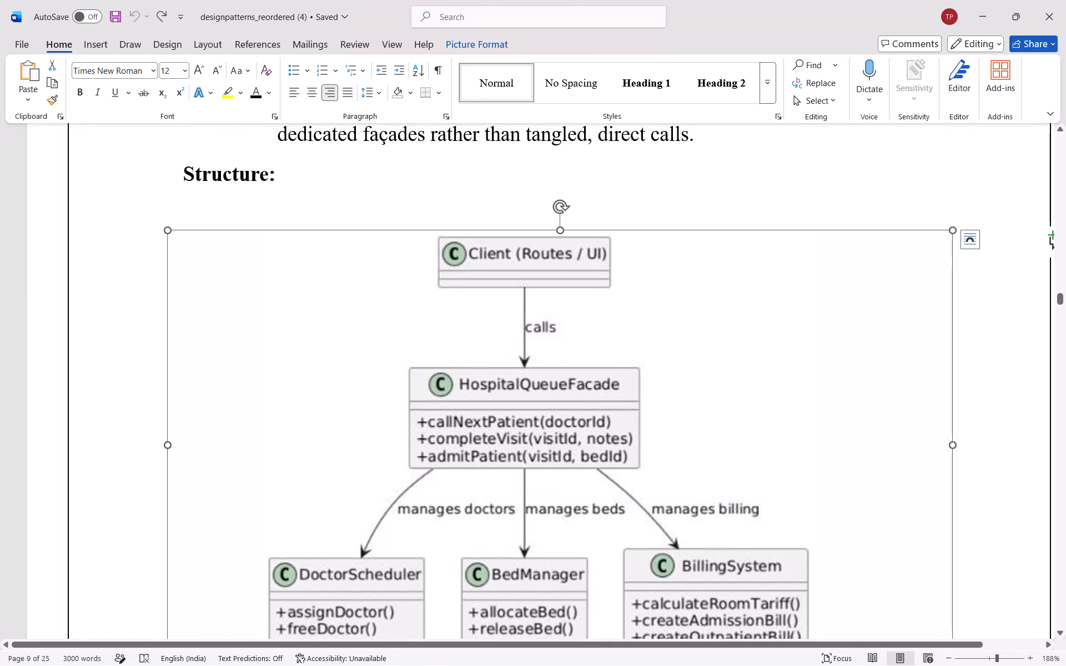
{"action": "scroll", "coordinate": [595, 326], "scroll_direction": "down", "scroll_amount": 6}
{"action": "left_click", "coordinate": [595, 326]}
{"action": "scroll", "coordinate": [595, 326], "scroll_direction": "down", "scroll_amount": 5, "text": "ctrl"}
{"action": "left_click", "coordinate": [975, 377]}
{"action": "scroll", "coordinate": [975, 377], "scroll_direction": "up", "scroll_amount": 13}
{"action": "scroll", "coordinate": [975, 377], "scroll_direction": "down", "scroll_amount": 2}
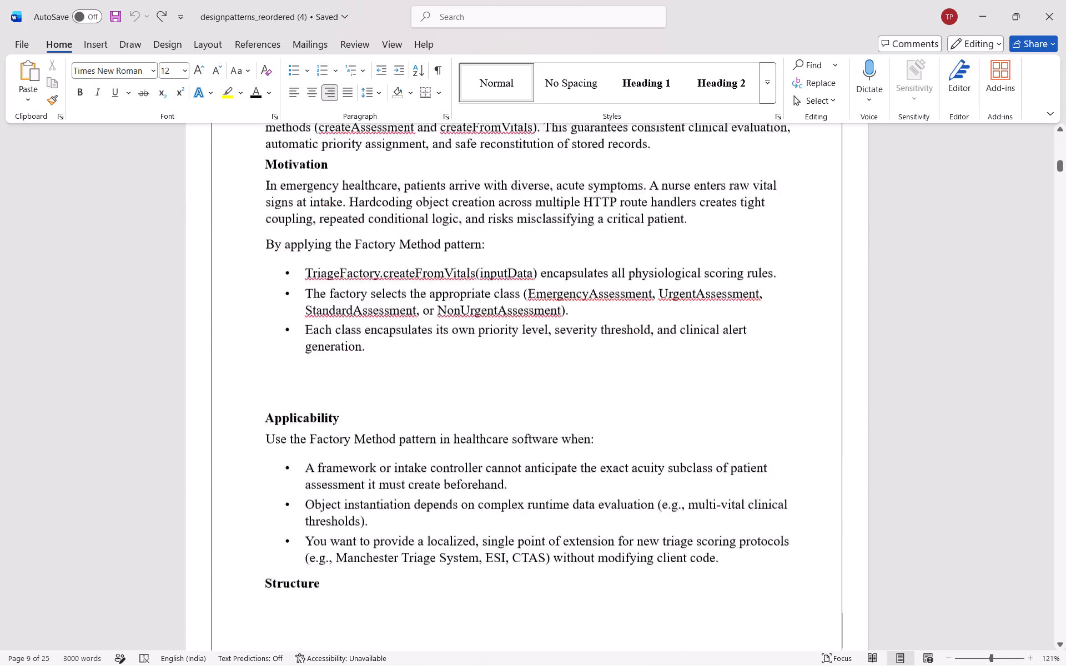
{"action": "scroll", "coordinate": [975, 377], "scroll_direction": "down", "scroll_amount": 2}
{"action": "left_click", "coordinate": [614, 417]}
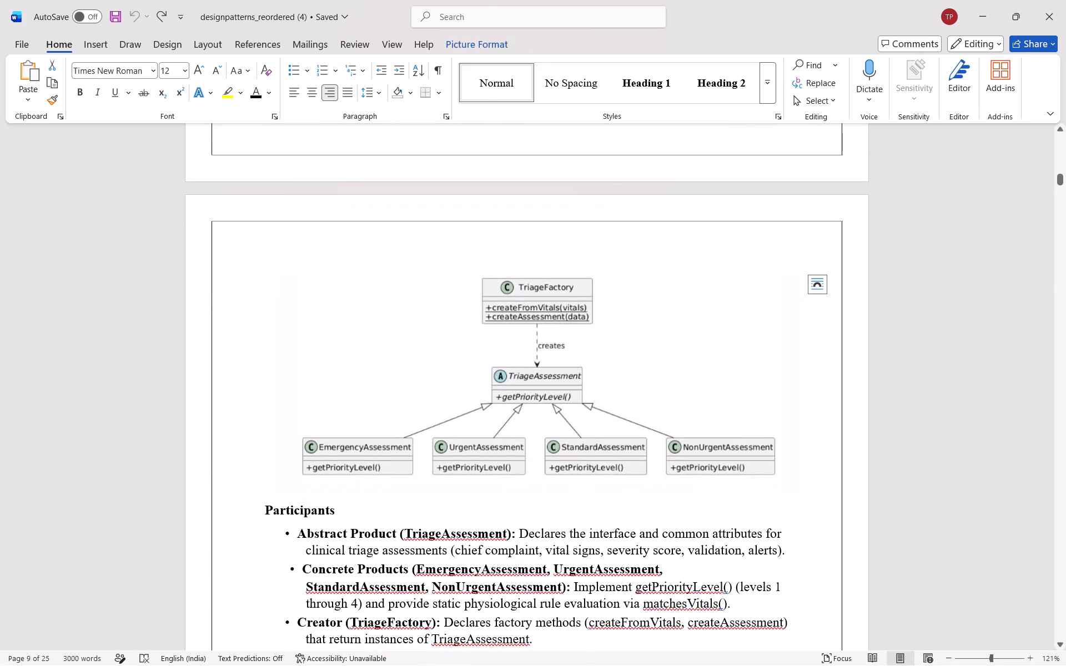
{"action": "left_click", "coordinate": [614, 417]}
{"action": "key", "text": "ctrl+c"}
Back in Document1, replace the mermaid class diagram code under the Factory Method's Structure heading with the copied diagram.
{"action": "key", "text": "alt+Tab"}
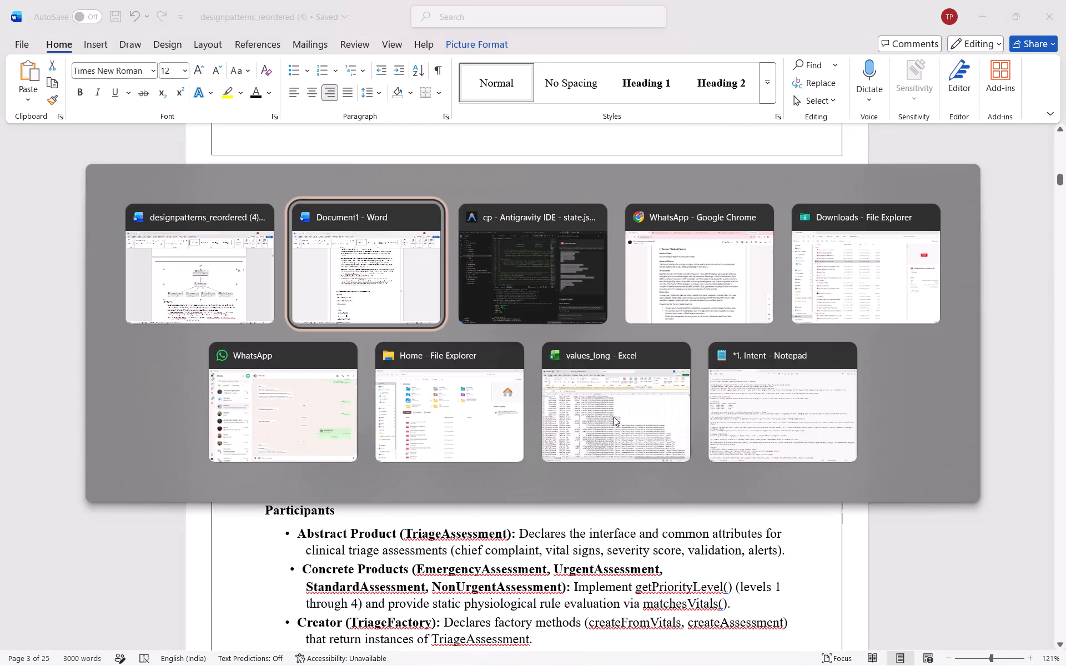
{"action": "scroll", "coordinate": [628, 346], "scroll_direction": "up", "scroll_amount": 1}
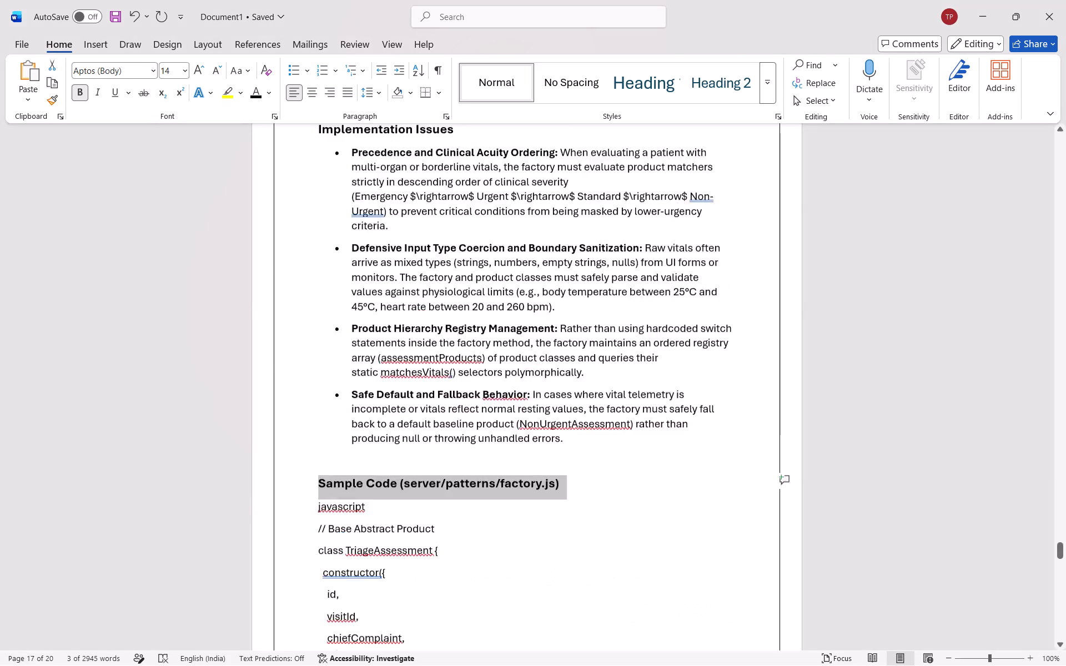
{"action": "scroll", "coordinate": [628, 346], "scroll_direction": "up", "scroll_amount": 9}
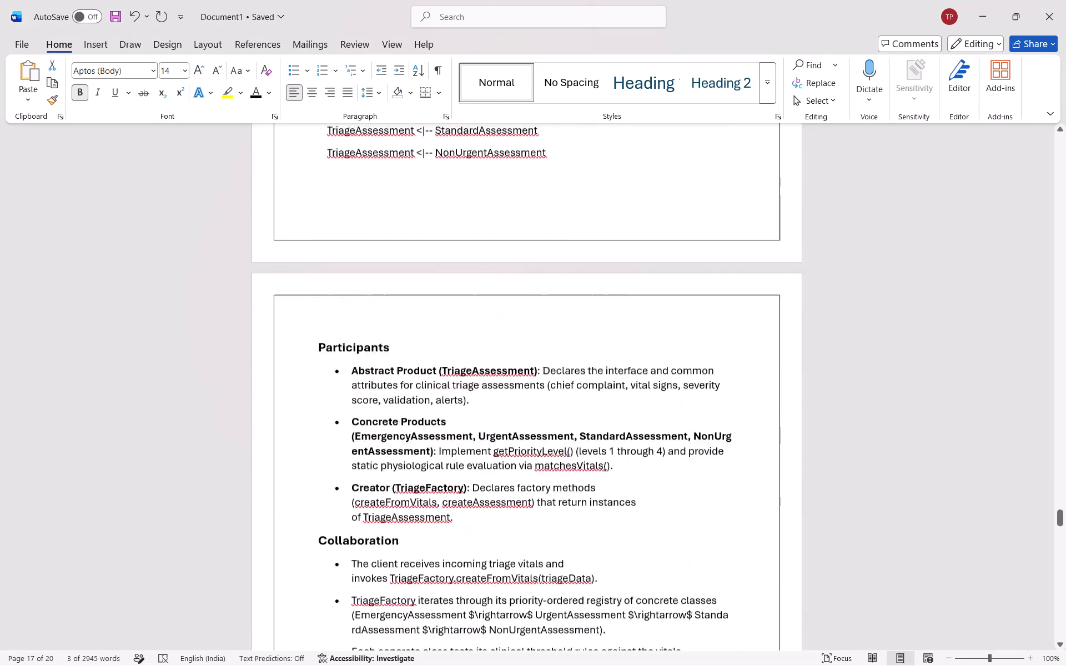
{"action": "scroll", "coordinate": [628, 346], "scroll_direction": "up", "scroll_amount": 3}
{"action": "left_click_drag", "start_coordinate": [572, 422], "coordinate": [256, 142]}
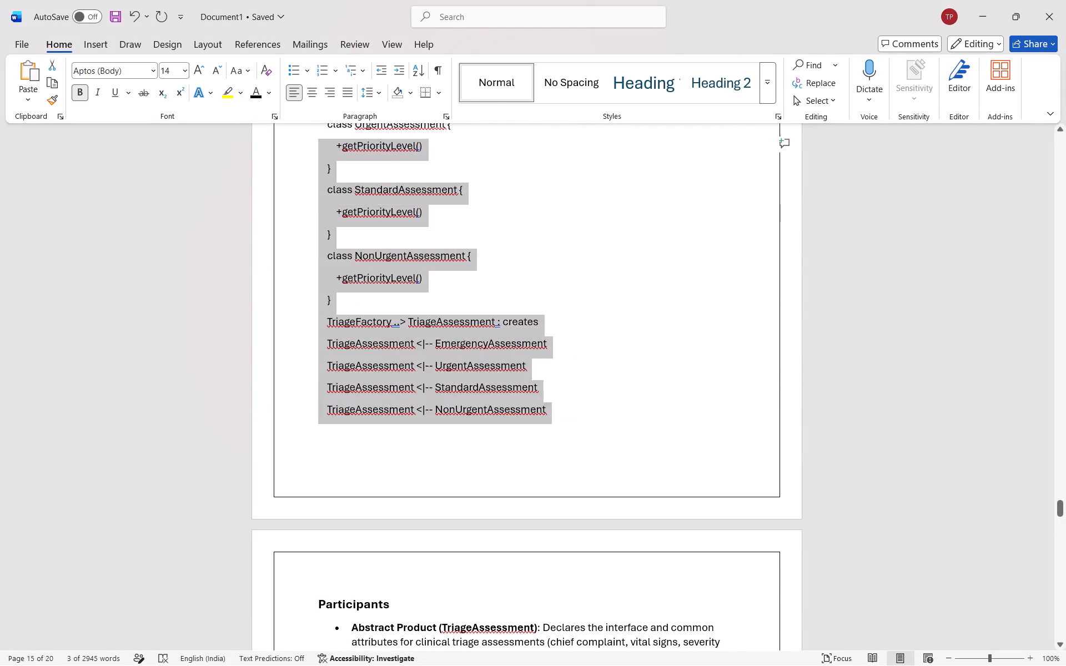
{"action": "left_click_drag", "start_coordinate": [256, 142], "coordinate": [277, 471]}
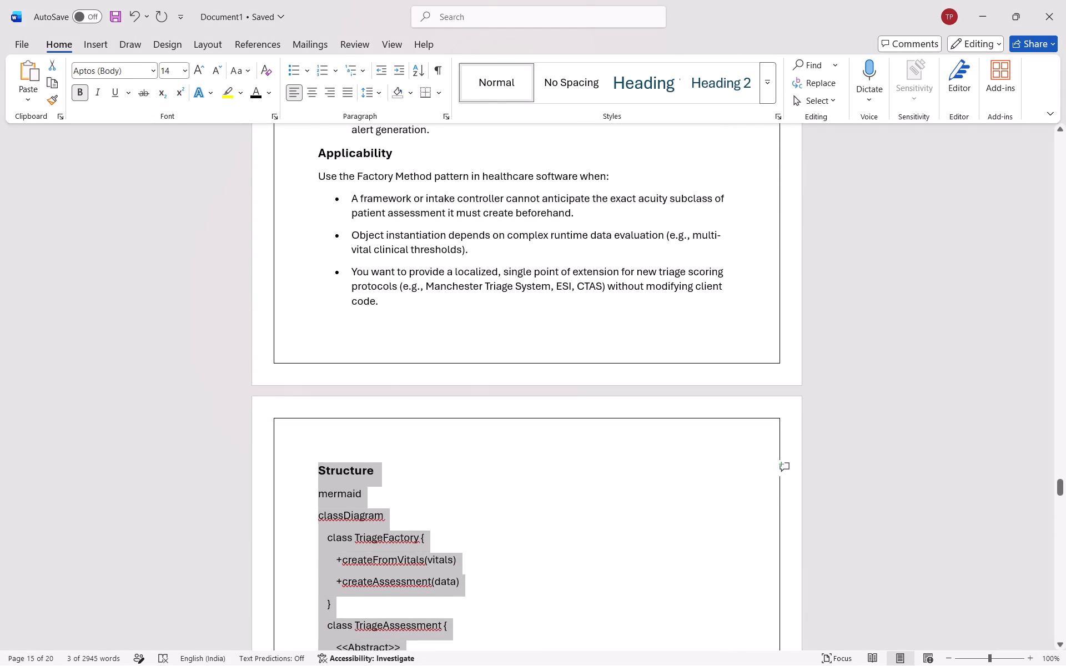
{"action": "left_click_drag", "start_coordinate": [277, 471], "coordinate": [295, 502]}
{"action": "key", "text": "BackSpace"}
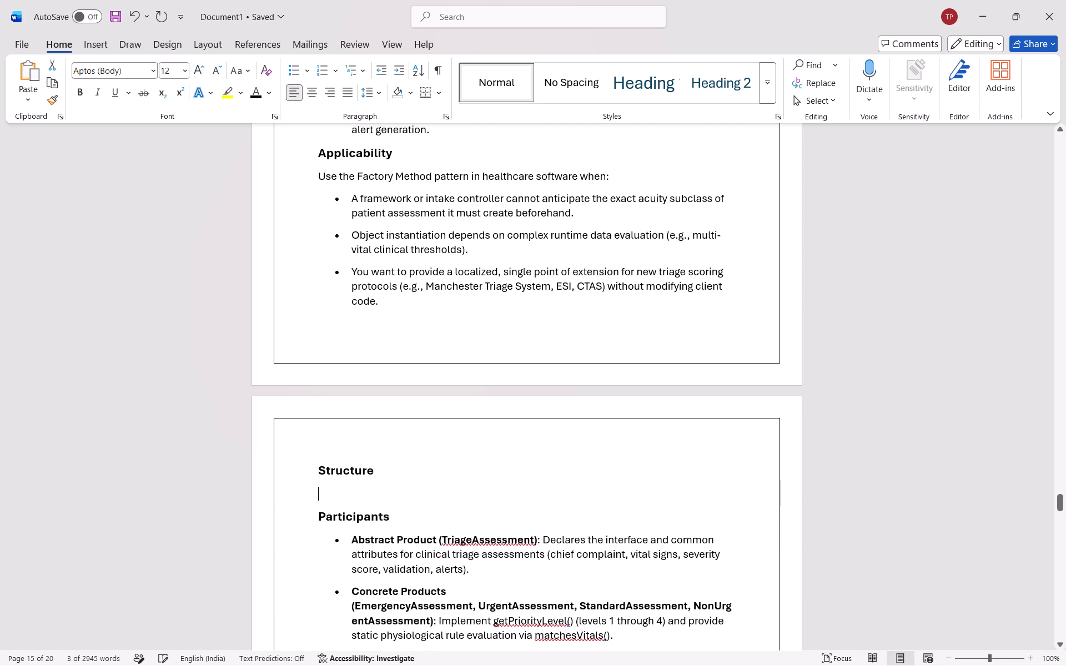
{"action": "key", "text": "ctrl+v"}
Change the font of the entire document to Times New Roman.
{"action": "scroll", "coordinate": [433, 417], "scroll_direction": "up", "scroll_amount": 10}
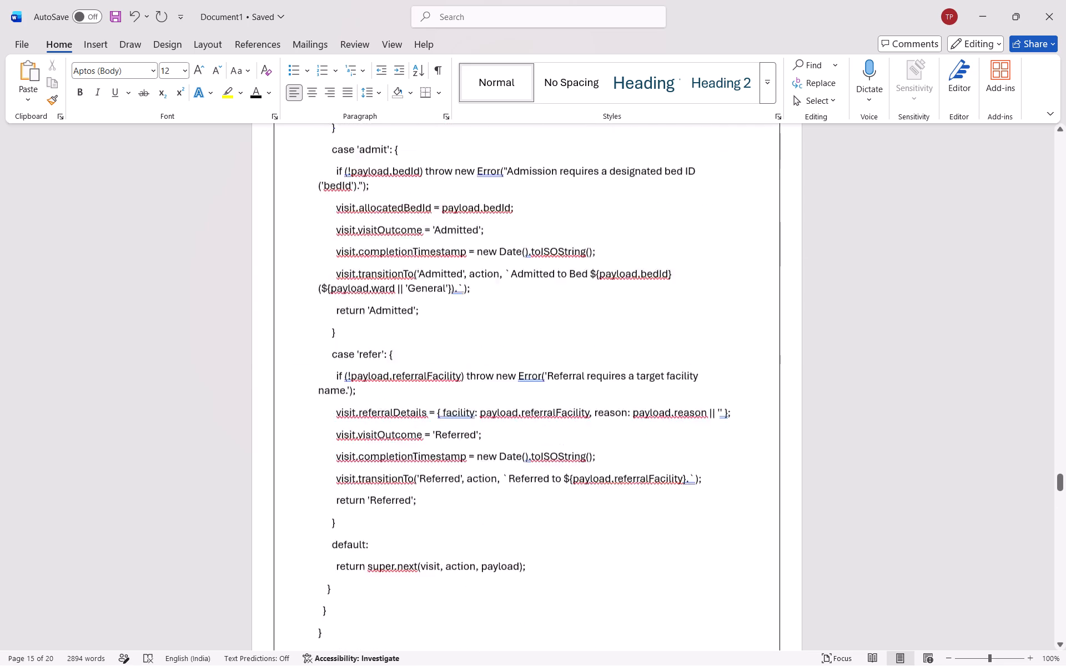
{"action": "scroll", "coordinate": [433, 417], "scroll_direction": "up", "scroll_amount": 15}
{"action": "key", "text": "ctrl+a"}
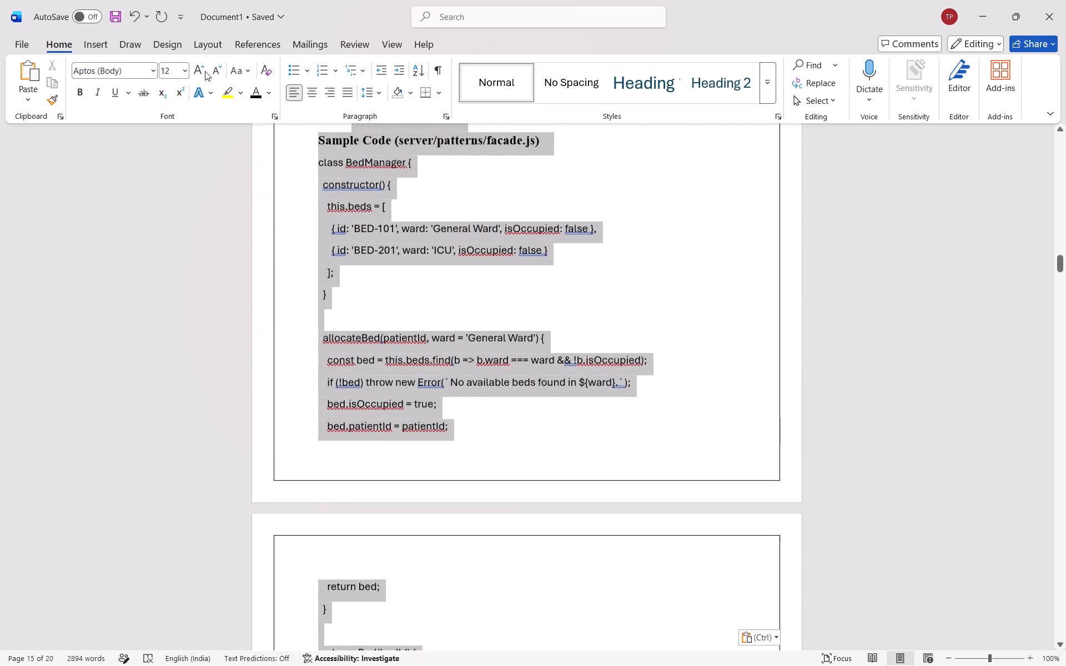
{"action": "left_click", "coordinate": [153, 71]}
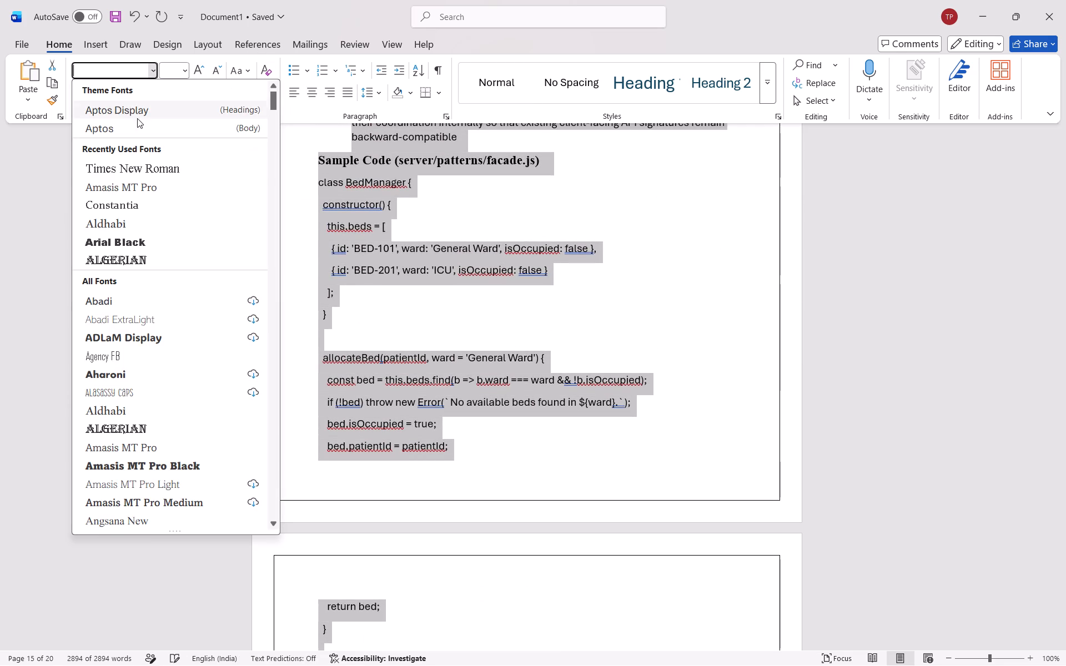
{"action": "left_click", "coordinate": [122, 162]}
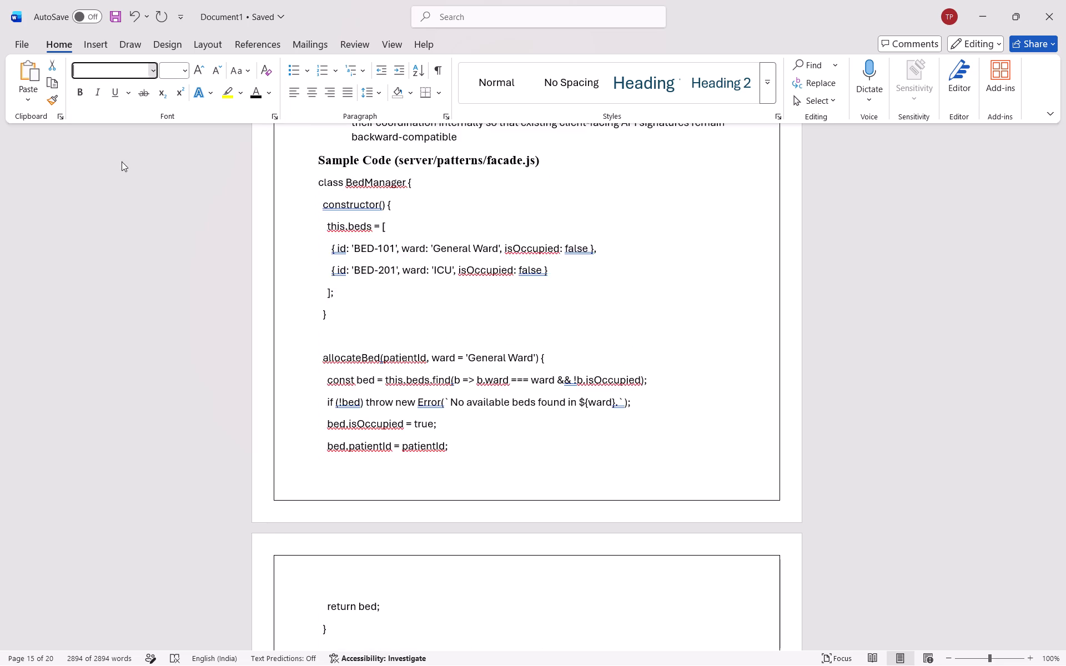
{"action": "scroll", "coordinate": [444, 284], "scroll_direction": "up", "scroll_amount": 20}
{"action": "scroll", "coordinate": [444, 284], "scroll_direction": "up", "scroll_amount": 16}
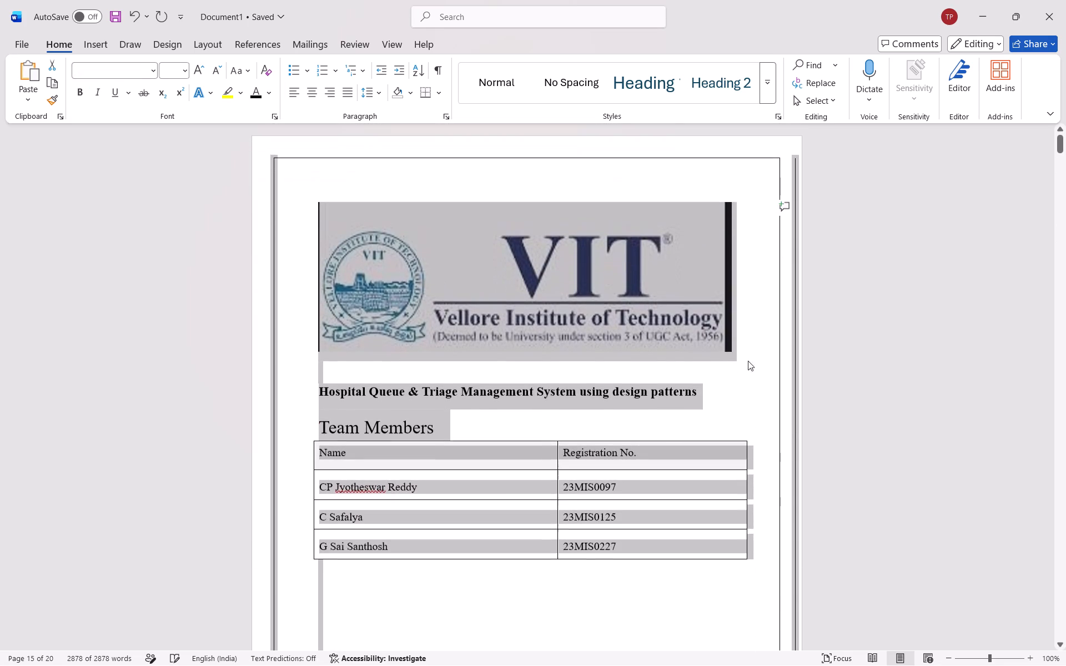
{"action": "left_click", "coordinate": [903, 497]}
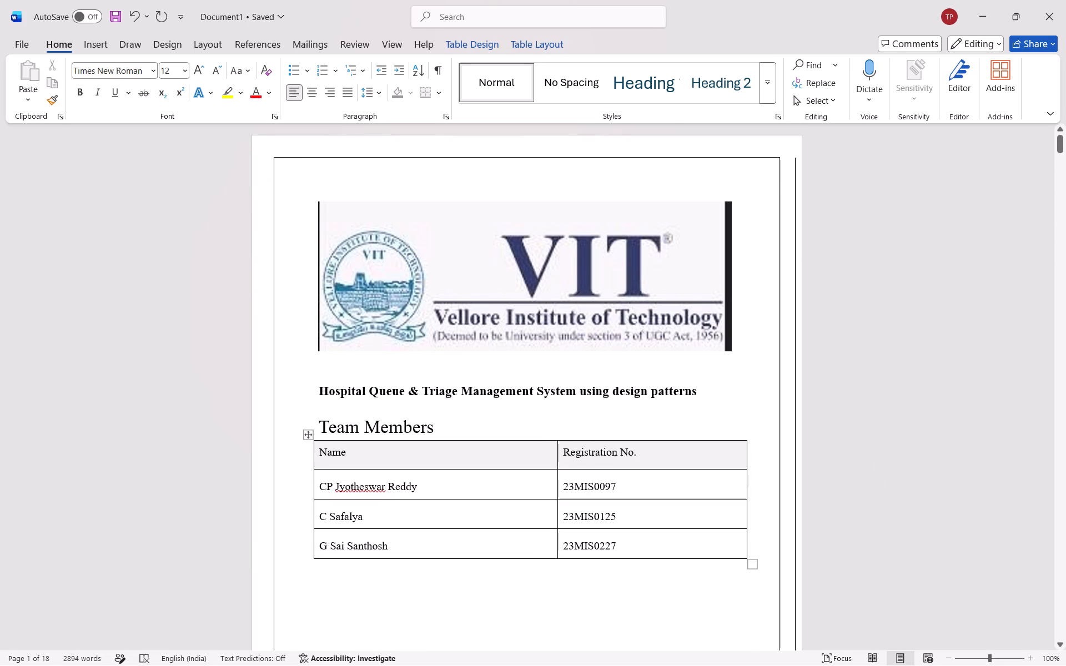
Insert two blank lines above the Team Members heading on the cover page.
{"action": "left_click", "coordinate": [320, 424]}
{"action": "key", "text": "Return"}
{"action": "key", "text": "Return"}
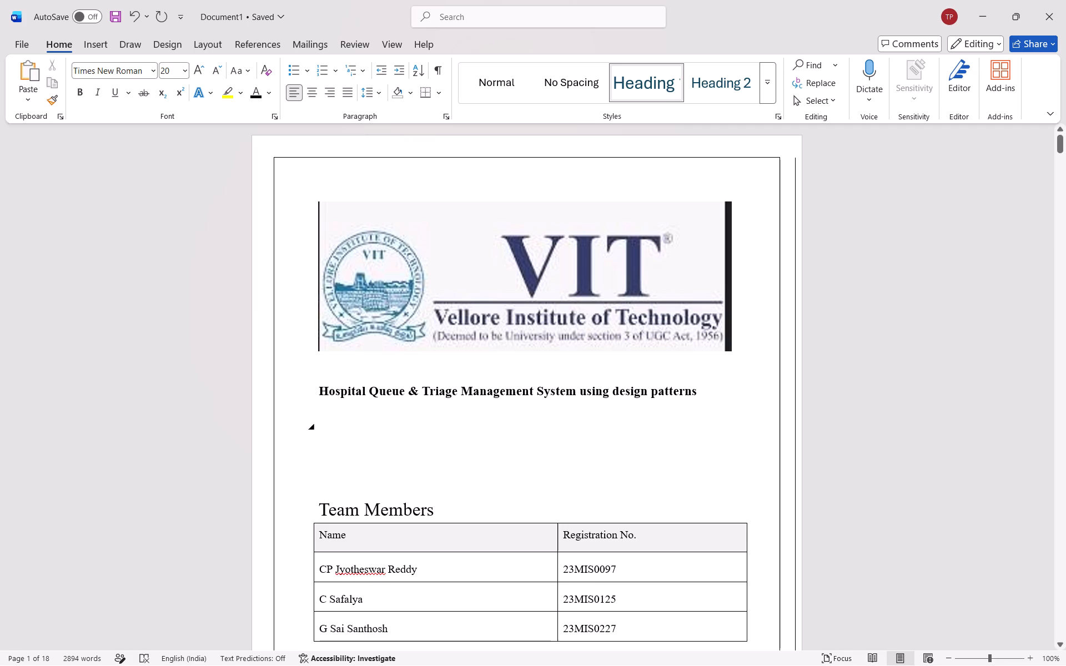
Rebalance the cover page spacing by removing one blank line above Team Members and adding two above the project title.
{"action": "key", "text": "BackSpace"}
{"action": "left_click", "coordinate": [312, 395]}
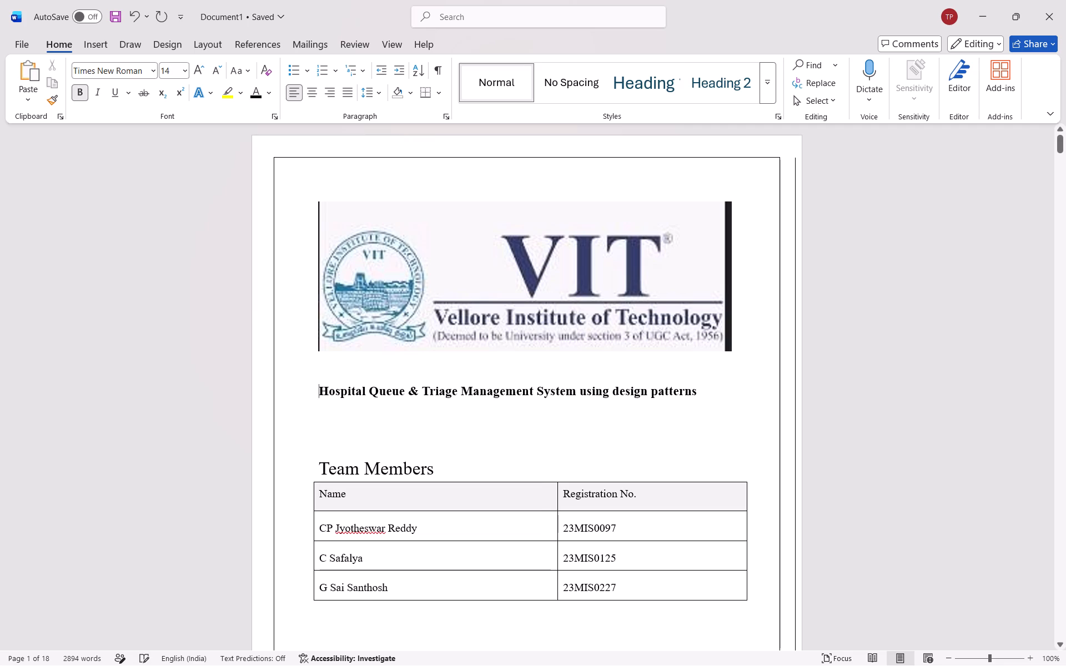
{"action": "key", "text": "Return"}
{"action": "key", "text": "Return"}
Delete the extra blank lines above the "1. Façade Pattern" heading so that it starts at the top of its page.
{"action": "scroll", "coordinate": [312, 395], "scroll_direction": "down", "scroll_amount": 3}
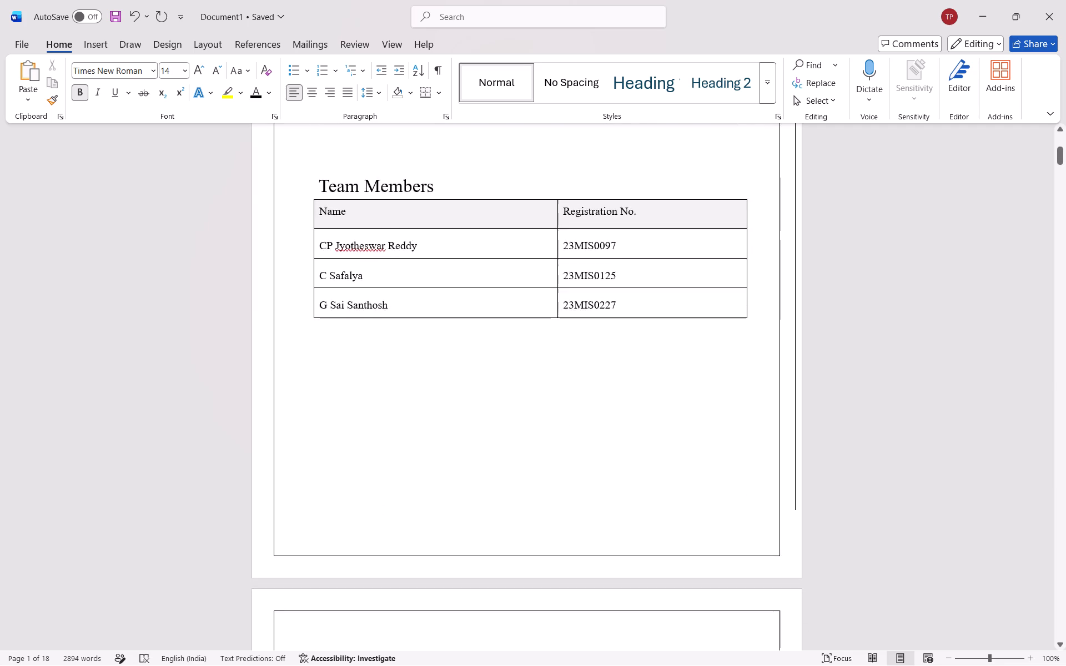
{"action": "scroll", "coordinate": [312, 395], "scroll_direction": "down", "scroll_amount": 4}
{"action": "left_click", "coordinate": [375, 297]}
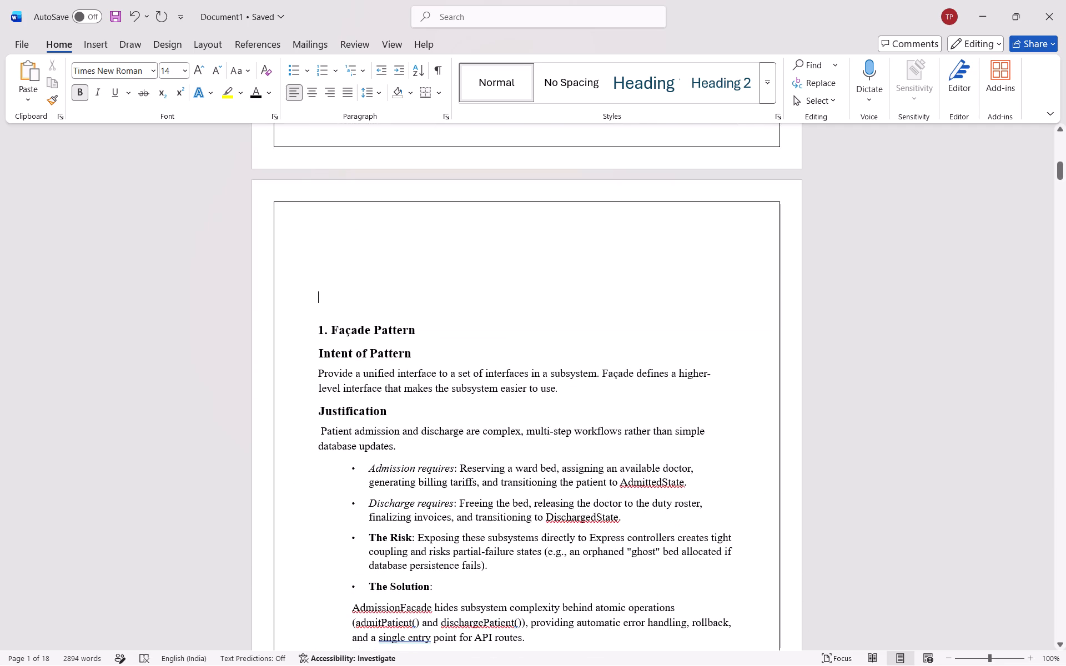
{"action": "key", "text": "BackSpace"}
{"action": "key", "text": "BackSpace"}
{"action": "key", "text": "BackSpace"}
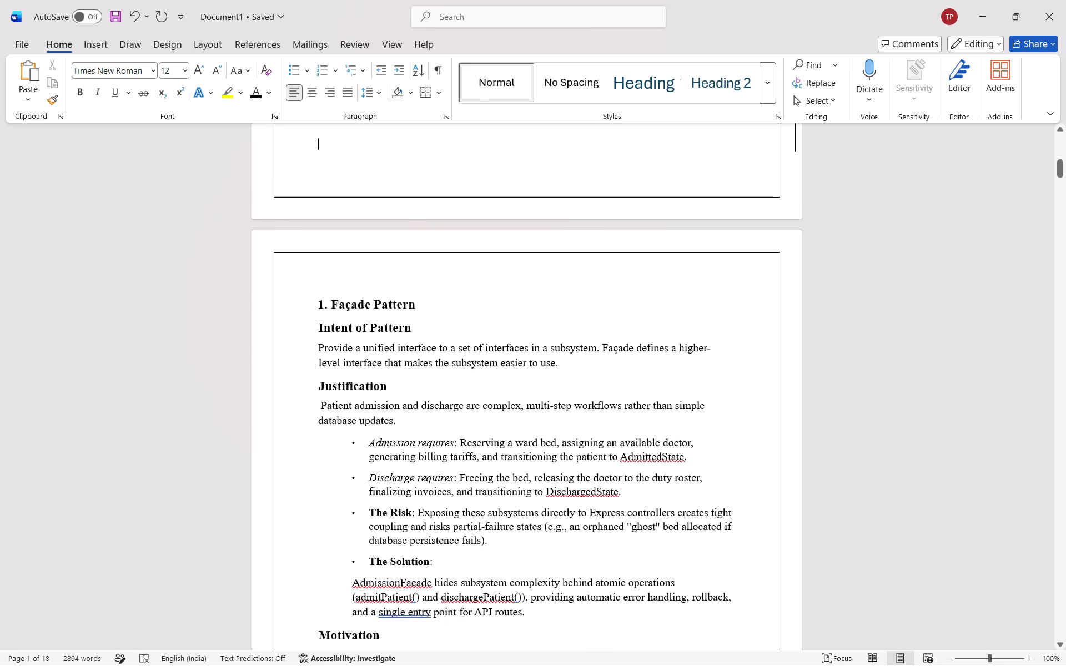
Insert seven blank lines above the "2. State Pattern" heading to push it onto the next page.
{"action": "scroll", "coordinate": [439, 426], "scroll_direction": "down", "scroll_amount": 5}
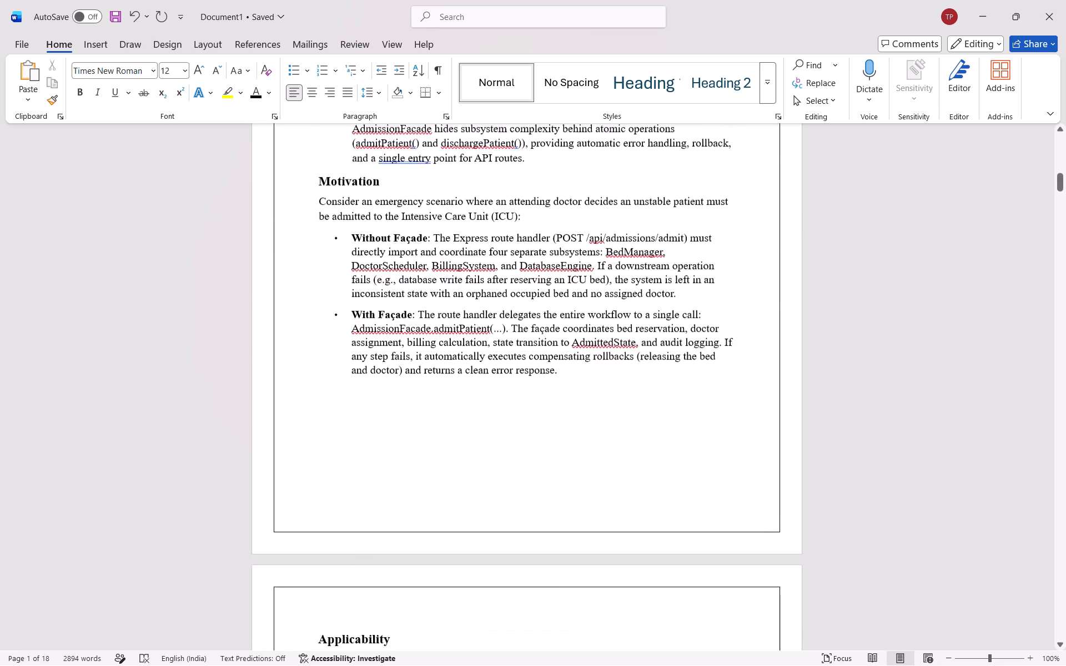
{"action": "scroll", "coordinate": [439, 426], "scroll_direction": "down", "scroll_amount": 5}
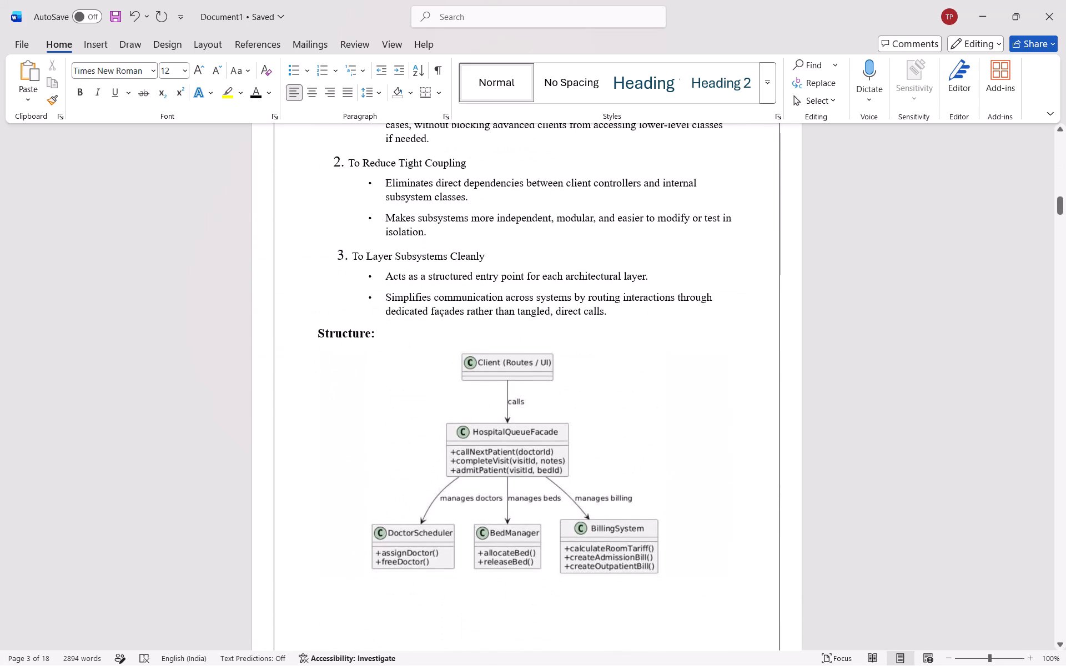
{"action": "scroll", "coordinate": [439, 426], "scroll_direction": "down", "scroll_amount": 2}
{"action": "scroll", "coordinate": [439, 426], "scroll_direction": "up", "scroll_amount": 1}
{"action": "scroll", "coordinate": [439, 426], "scroll_direction": "down", "scroll_amount": 1}
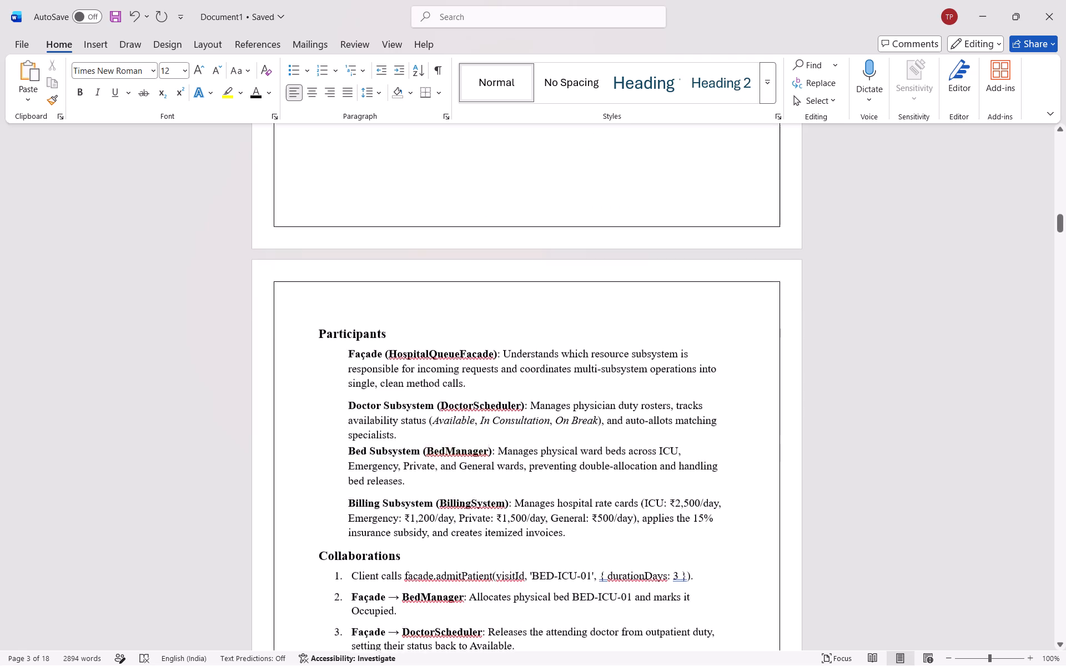
{"action": "scroll", "coordinate": [439, 426], "scroll_direction": "down", "scroll_amount": 7}
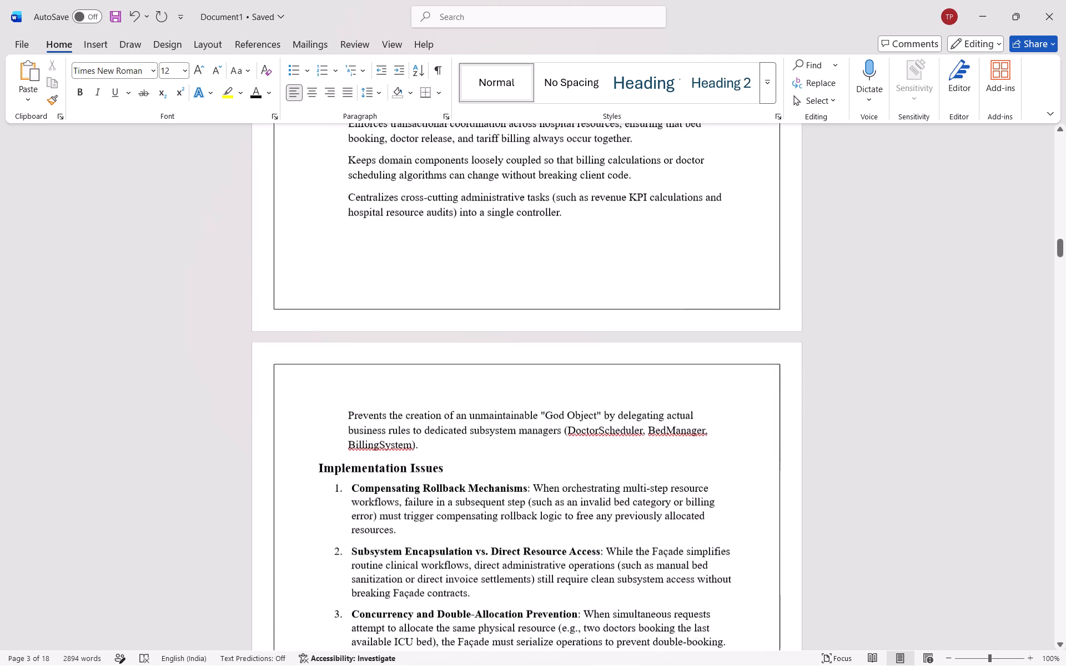
{"action": "scroll", "coordinate": [439, 426], "scroll_direction": "down", "scroll_amount": 4}
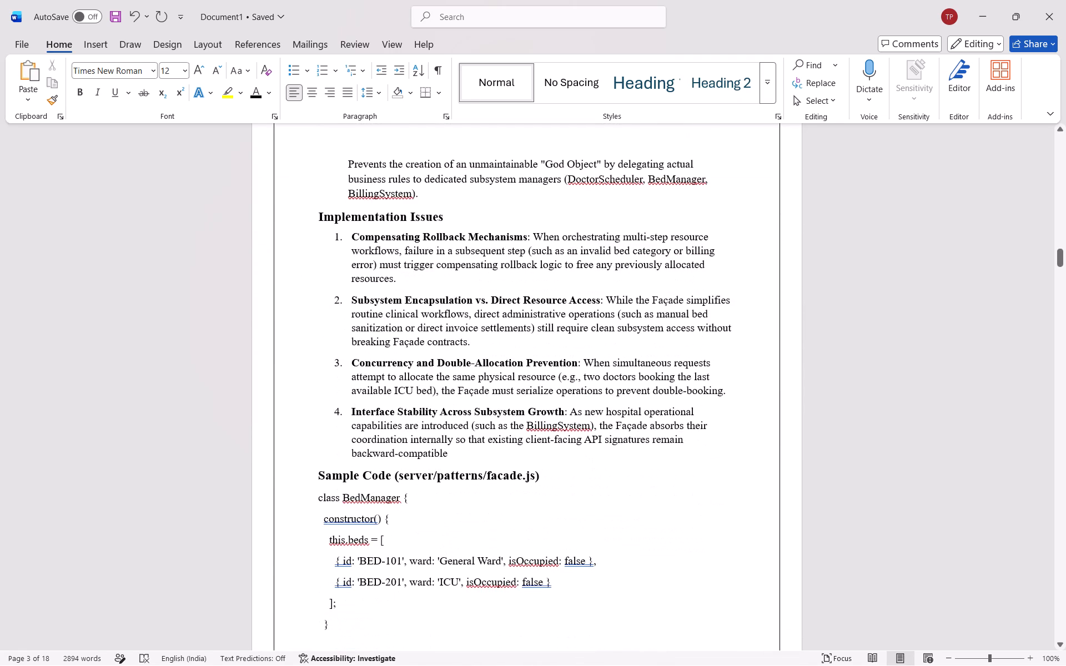
{"action": "scroll", "coordinate": [439, 426], "scroll_direction": "down", "scroll_amount": 7}
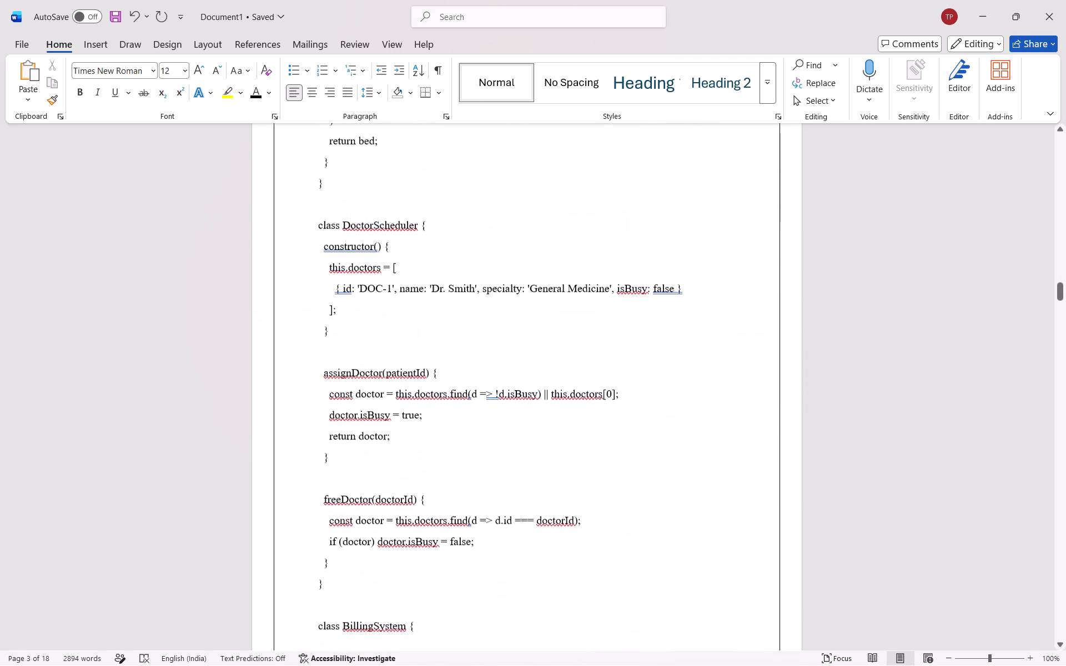
{"action": "scroll", "coordinate": [439, 426], "scroll_direction": "down", "scroll_amount": 7}
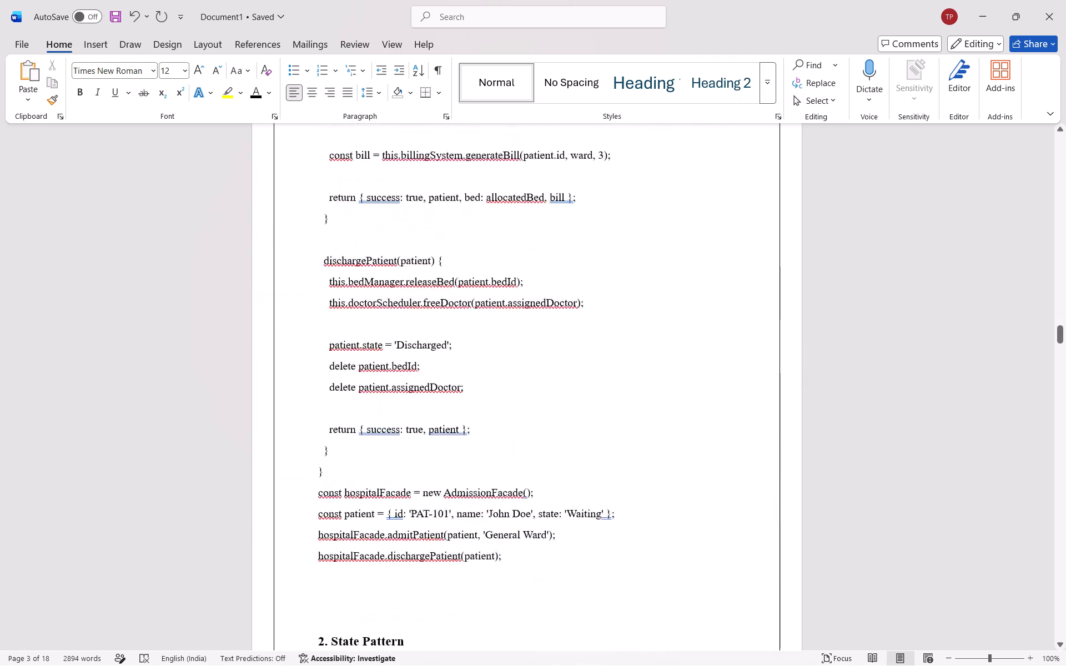
{"action": "scroll", "coordinate": [439, 426], "scroll_direction": "down", "scroll_amount": 3}
{"action": "scroll", "coordinate": [388, 217], "scroll_direction": "up", "scroll_amount": 1}
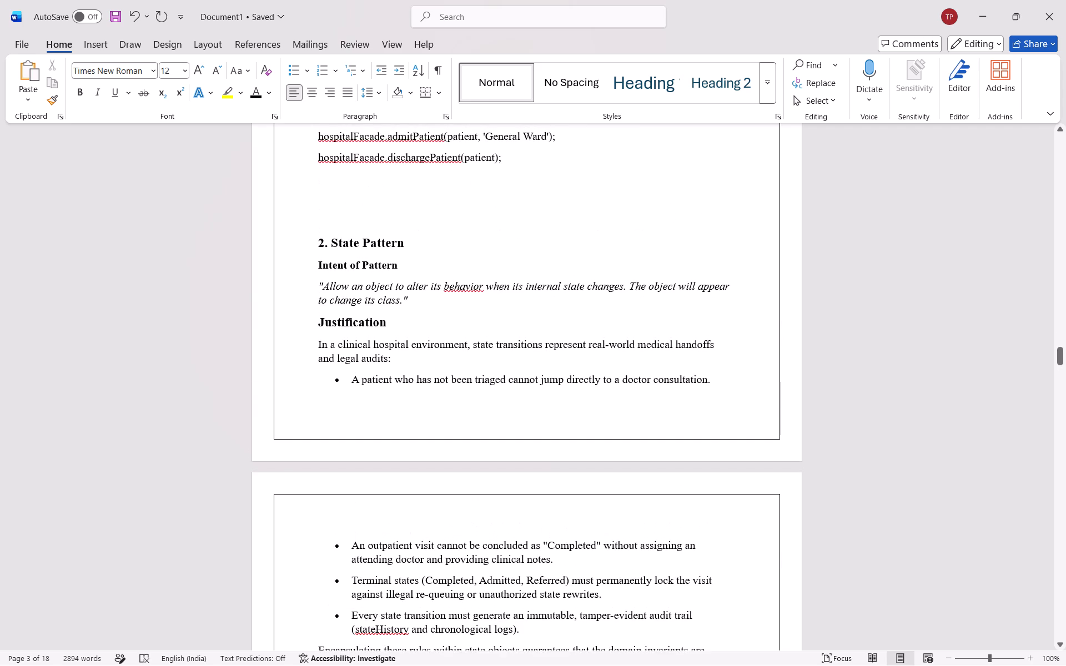
{"action": "left_click", "coordinate": [316, 239]}
{"action": "key", "text": "Return"}
{"action": "key", "text": "Return"}
{"action": "key", "text": "Return"}
{"action": "key", "text": "Return"}
{"action": "key", "text": "Return"}
{"action": "key", "text": "Return"}
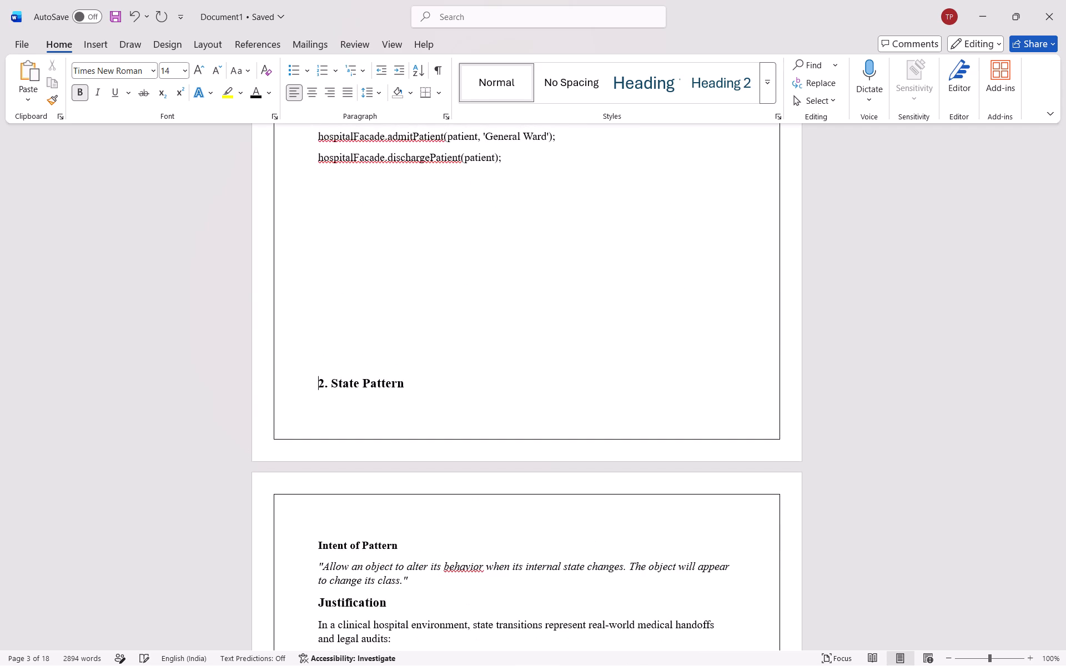
{"action": "key", "text": "Return"}
Delete the three blank lines between the State Pattern's Motivation text and its Applicability heading.
{"action": "scroll", "coordinate": [385, 285], "scroll_direction": "down", "scroll_amount": 3}
{"action": "scroll", "coordinate": [415, 369], "scroll_direction": "down", "scroll_amount": 1}
{"action": "scroll", "coordinate": [415, 369], "scroll_direction": "up", "scroll_amount": 1}
{"action": "scroll", "coordinate": [415, 369], "scroll_direction": "down", "scroll_amount": 1}
{"action": "scroll", "coordinate": [415, 369], "scroll_direction": "up", "scroll_amount": 1}
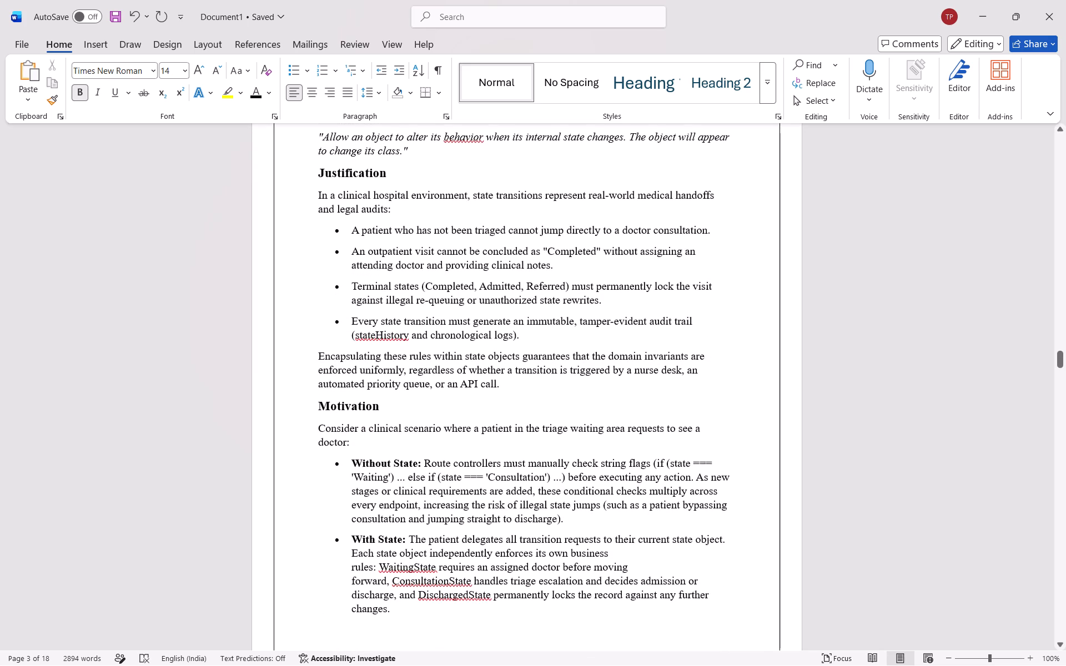
{"action": "scroll", "coordinate": [415, 369], "scroll_direction": "down", "scroll_amount": 4}
{"action": "left_click", "coordinate": [311, 455]}
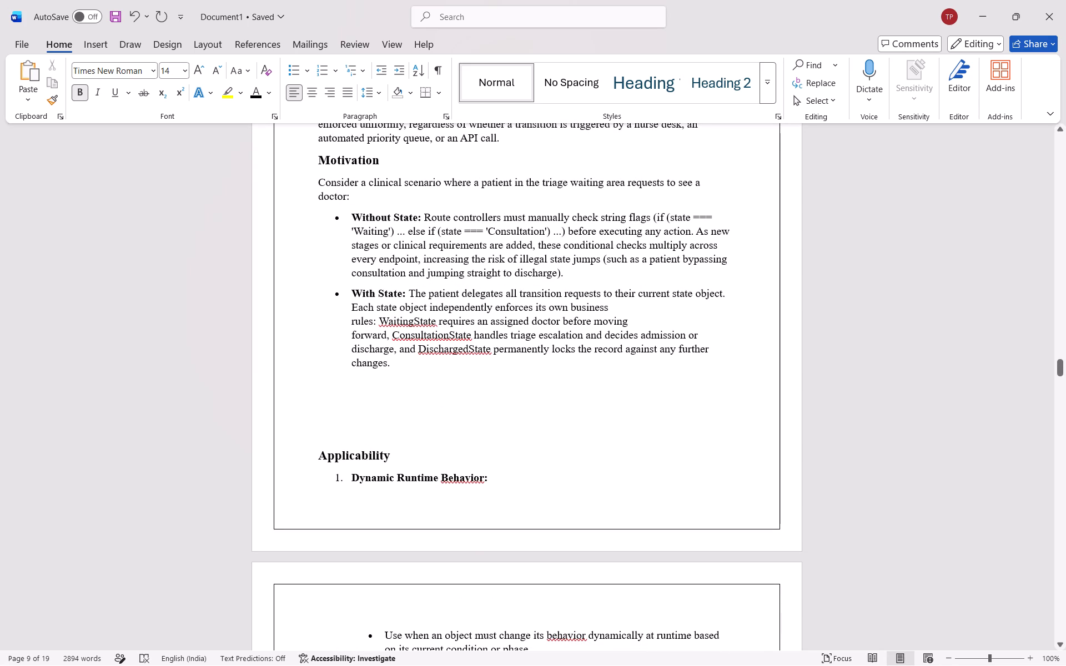
{"action": "type", "text": "\\\\"}
{"action": "key", "text": "BackSpace"}
{"action": "key", "text": "BackSpace"}
{"action": "key", "text": "BackSpace"}
{"action": "key", "text": "BackSpace"}
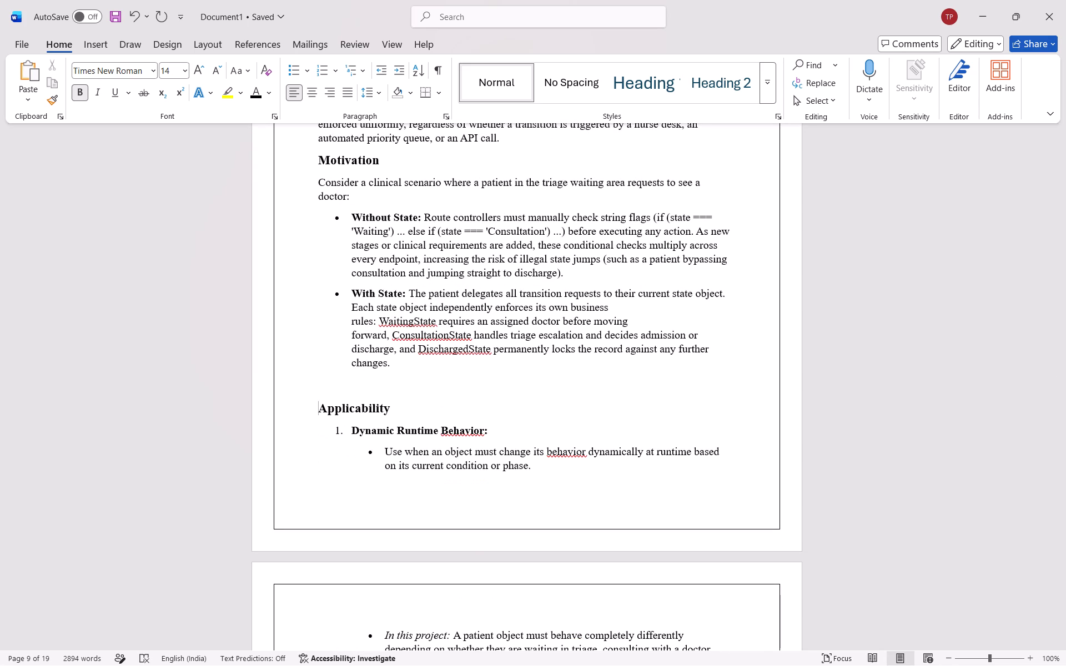
{"action": "key", "text": "BackSpace"}
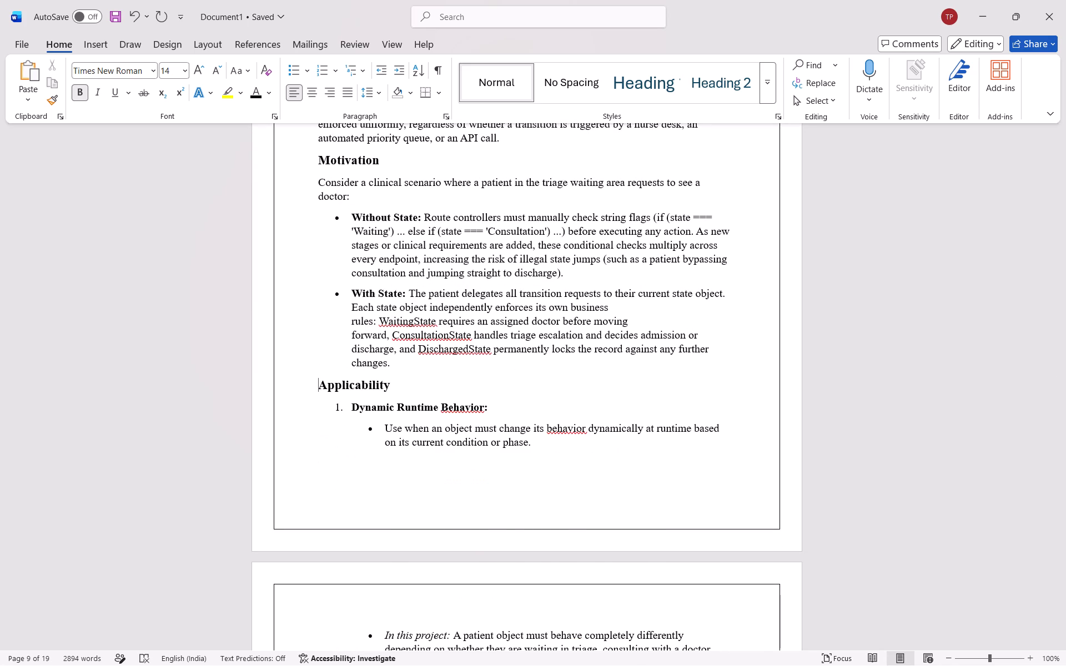
Insert one blank line above the Collaboration heading in the State Pattern section.
{"action": "scroll", "coordinate": [311, 455], "scroll_direction": "down", "scroll_amount": 9}
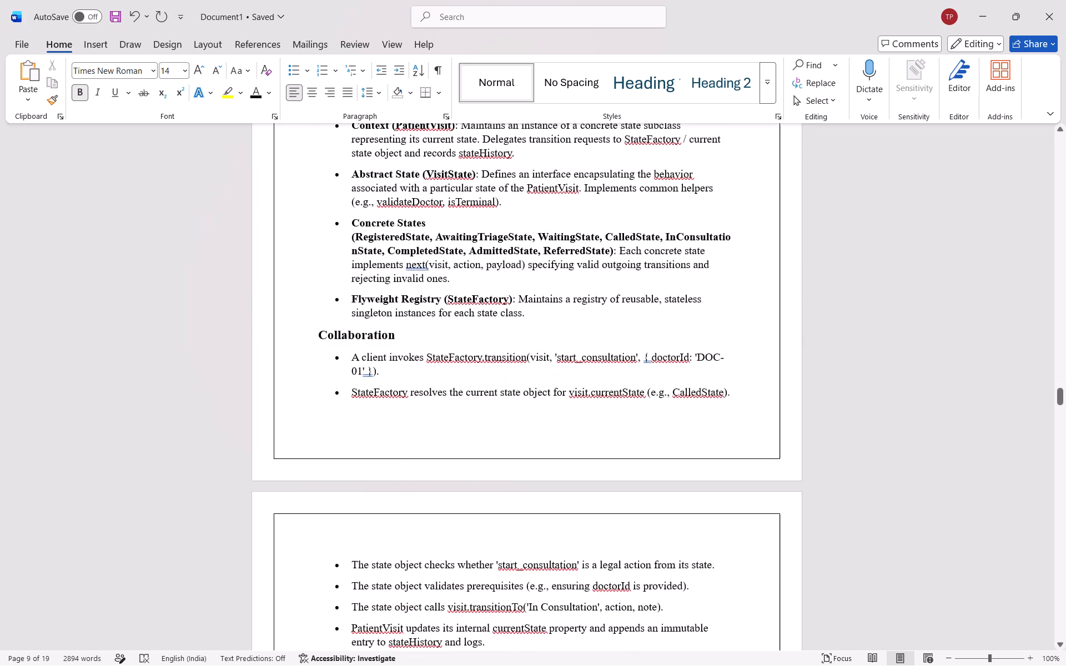
{"action": "scroll", "coordinate": [311, 455], "scroll_direction": "down", "scroll_amount": 1}
{"action": "scroll", "coordinate": [311, 455], "scroll_direction": "up", "scroll_amount": 1}
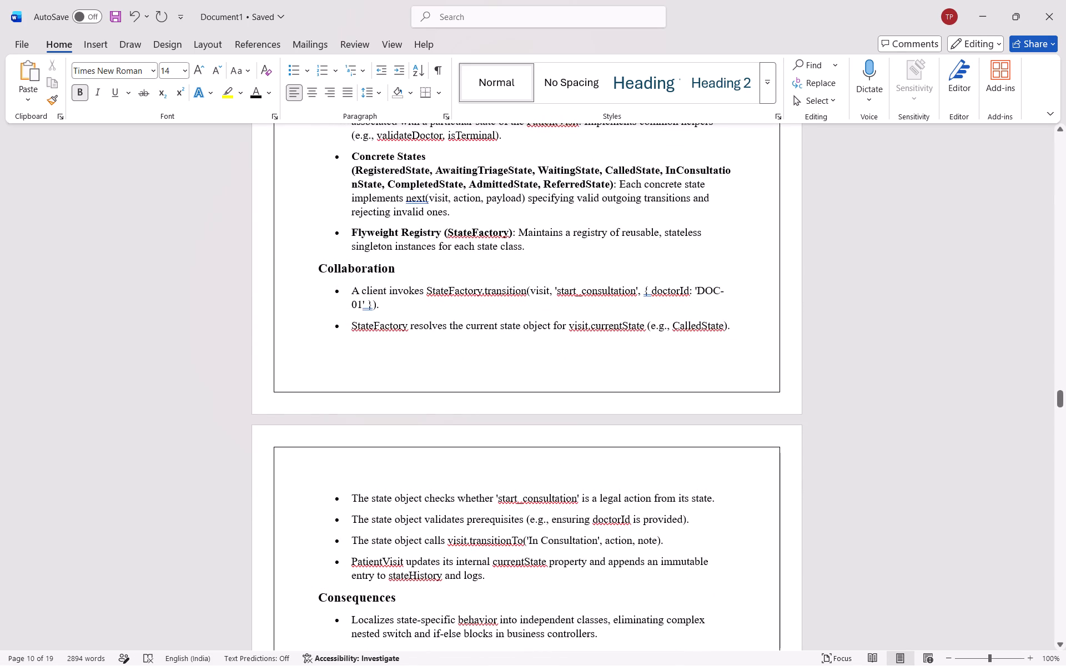
{"action": "left_click", "coordinate": [318, 269]}
{"action": "key", "text": "Return"}
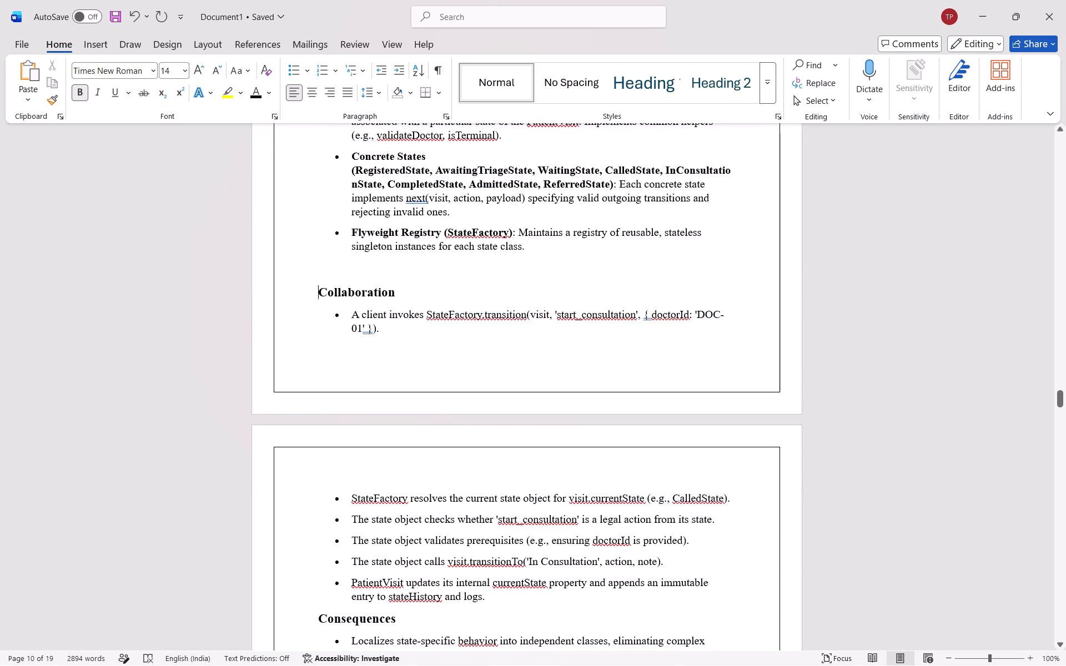
Delete the words "Flyweight Registry" from the StateFactory bullet in the State Pattern's Participants list.
{"action": "scroll", "coordinate": [418, 276], "scroll_direction": "up", "scroll_amount": 2}
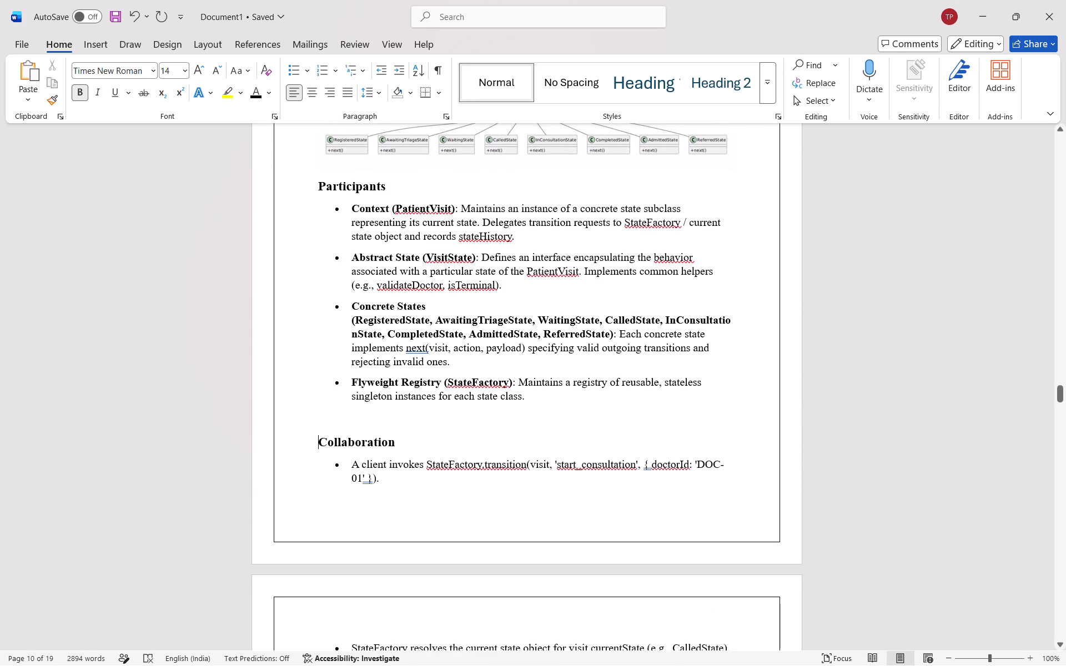
{"action": "scroll", "coordinate": [513, 395], "scroll_direction": "up", "scroll_amount": 1}
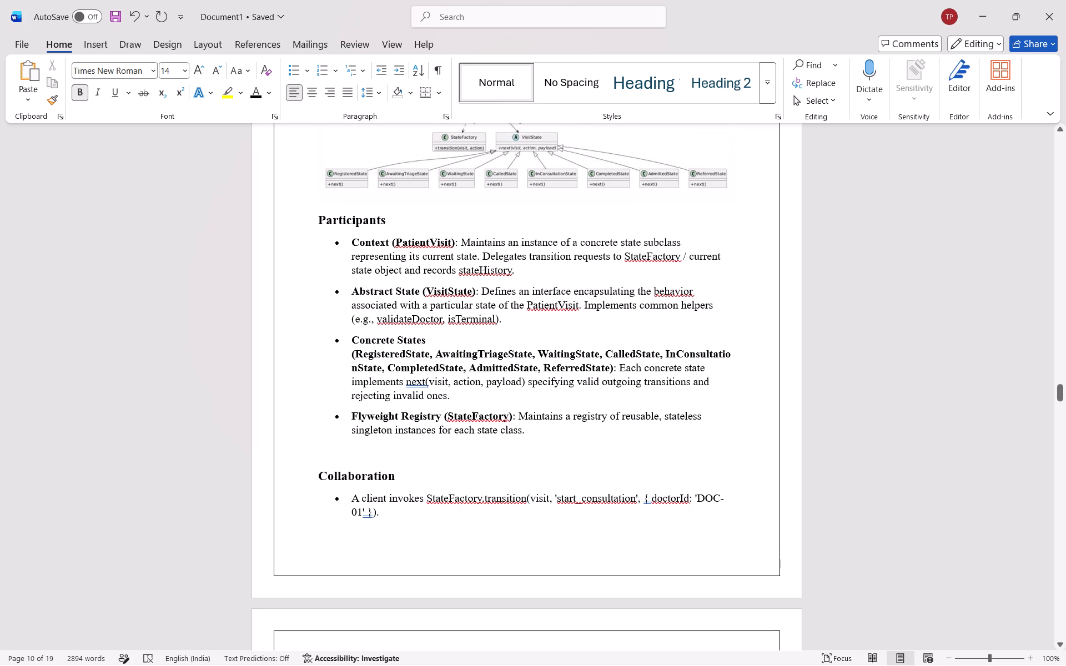
{"action": "scroll", "coordinate": [513, 395], "scroll_direction": "up", "scroll_amount": 2}
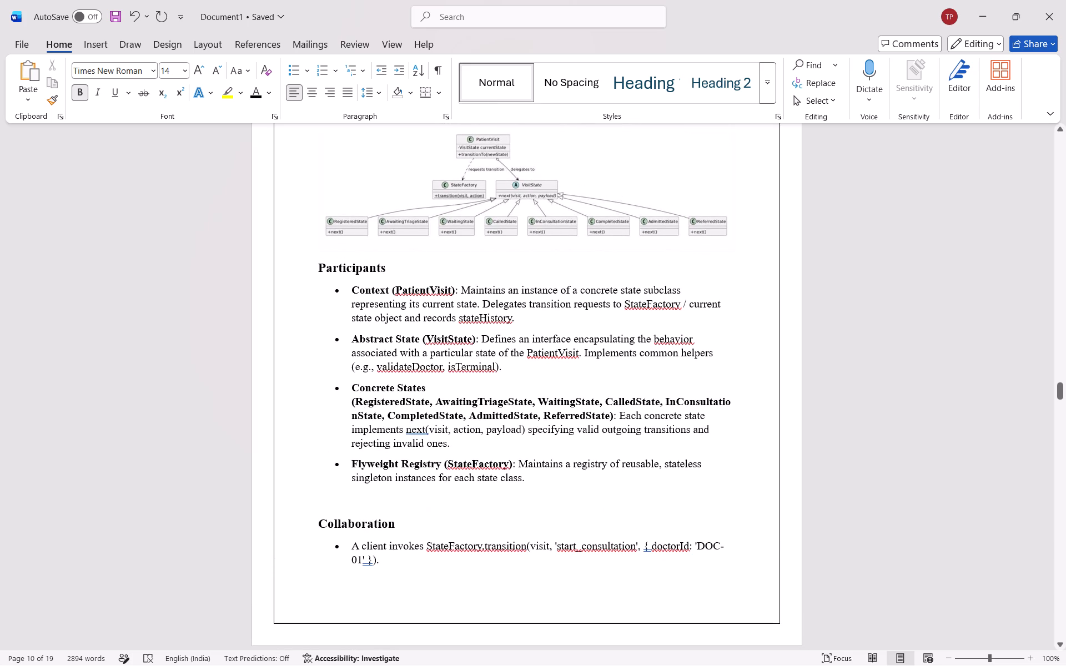
{"action": "left_click_drag", "start_coordinate": [522, 474], "coordinate": [399, 466]}
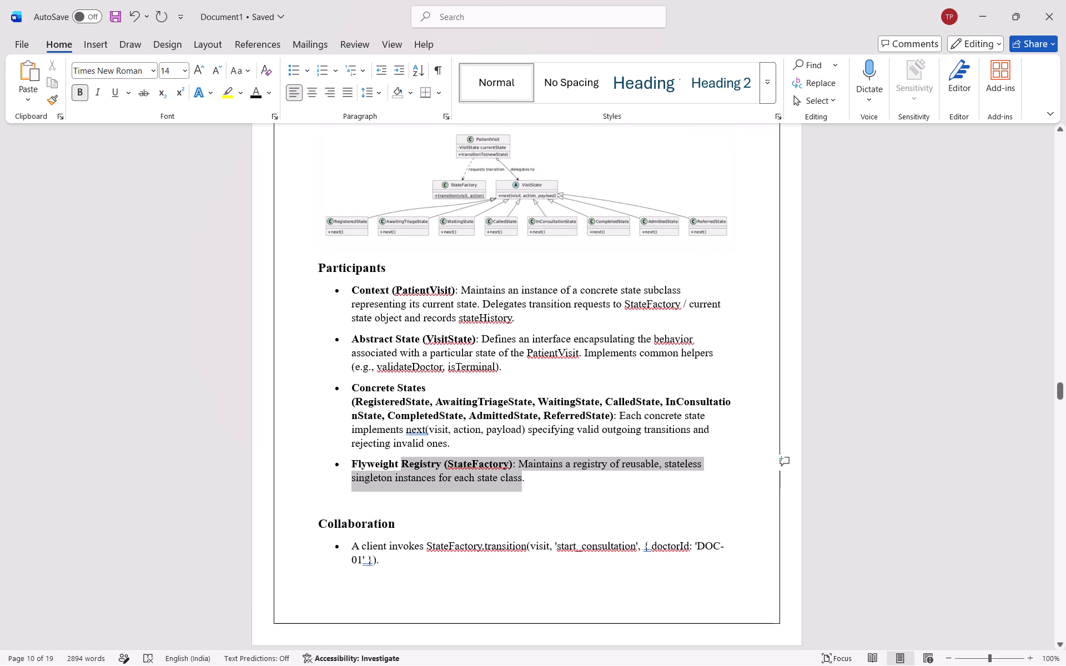
{"action": "left_click_drag", "start_coordinate": [399, 466], "coordinate": [376, 461]}
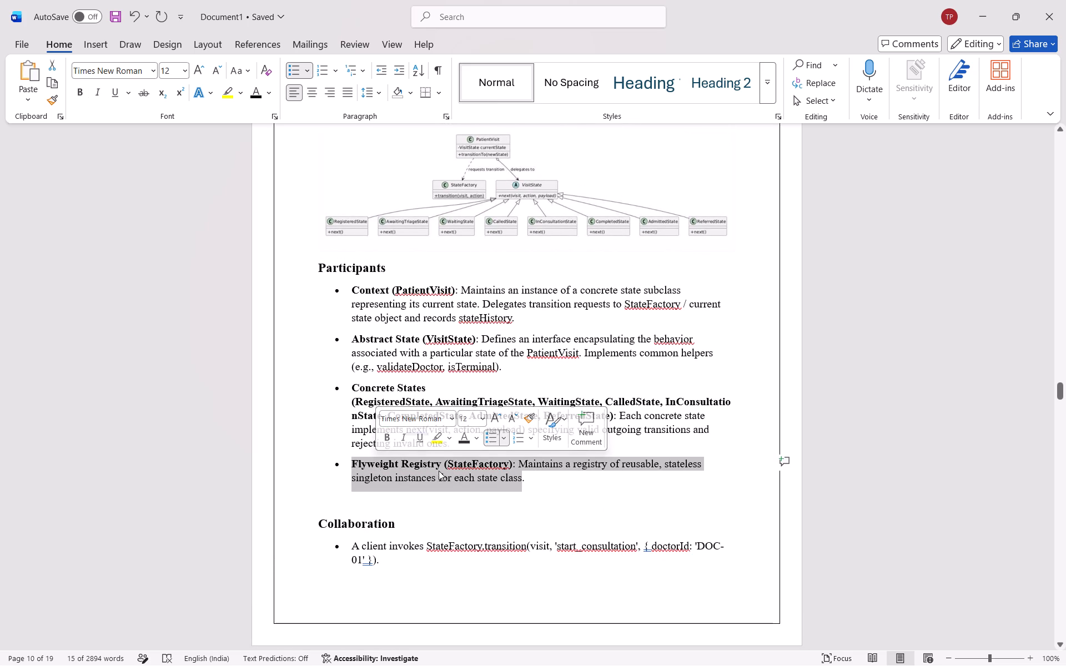
{"action": "left_click", "coordinate": [446, 466]}
{"action": "key", "text": "Left"}
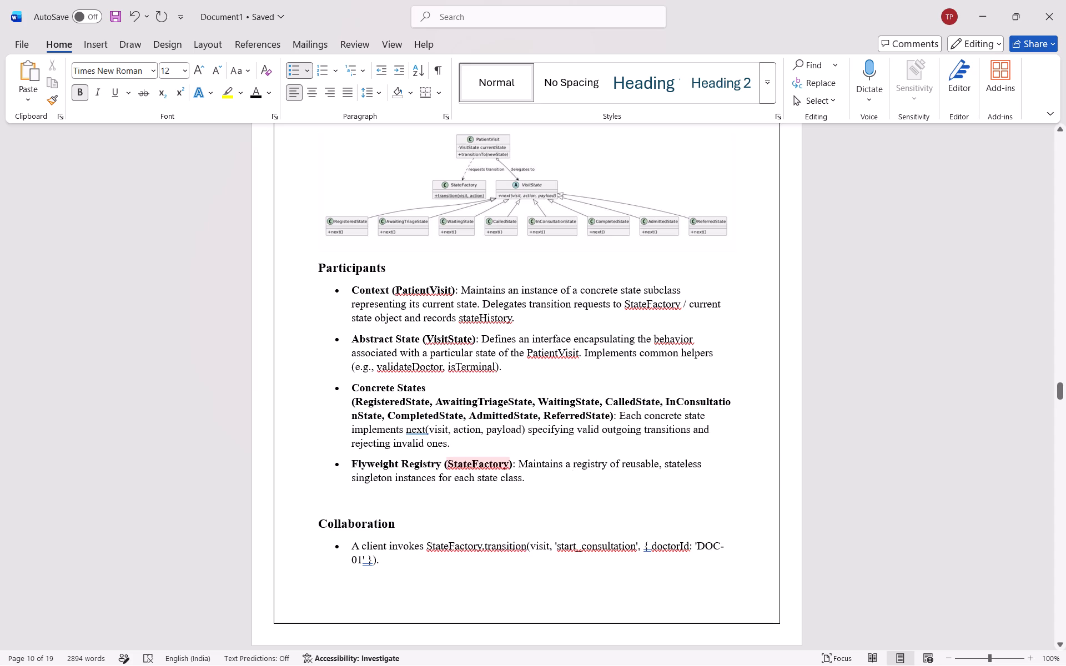
{"action": "key", "text": "Left"}
{"action": "key", "text": "BackSpace"}
{"action": "key", "text": "BackSpace"}
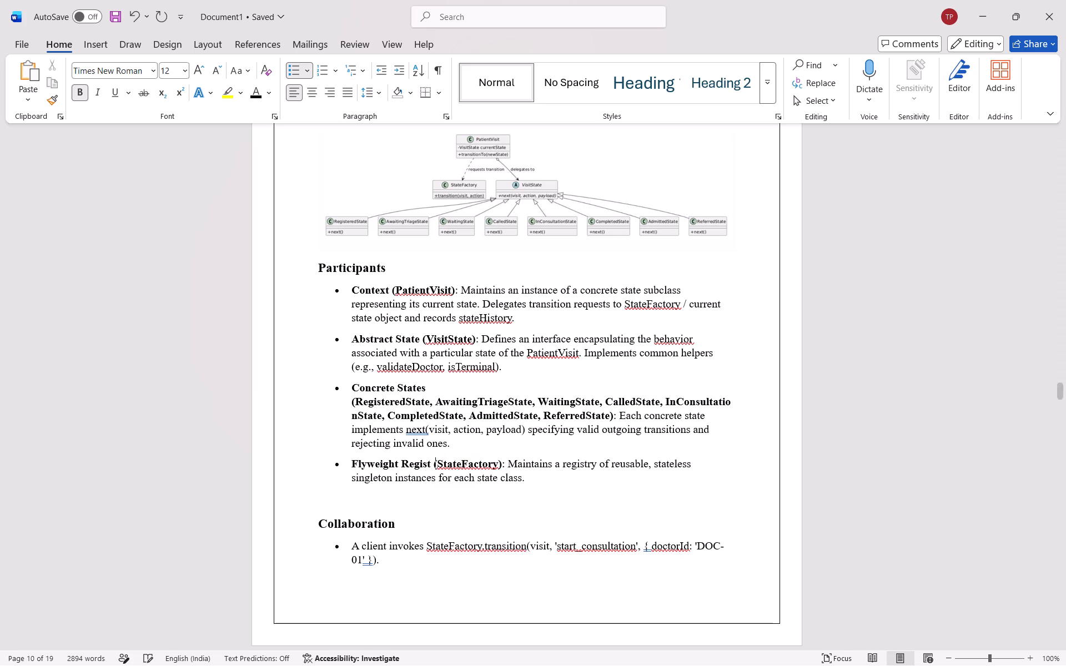
{"action": "key", "text": "BackSpace"}
{"action": "key", "text": "BackSpace"}
{"action": "key", "text": "BackSpace"}
{"action": "key", "text": "BackSpace"}
{"action": "key", "text": "BackSpace"}
{"action": "key", "text": "BackSpace"}
{"action": "key", "text": "BackSpace"}
{"action": "key", "text": "BackSpace"}
{"action": "key", "text": "BackSpace"}
{"action": "key", "text": "BackSpace"}
{"action": "key", "text": "BackSpace"}
{"action": "key", "text": "BackSpace"}
{"action": "key", "text": "BackSpace"}
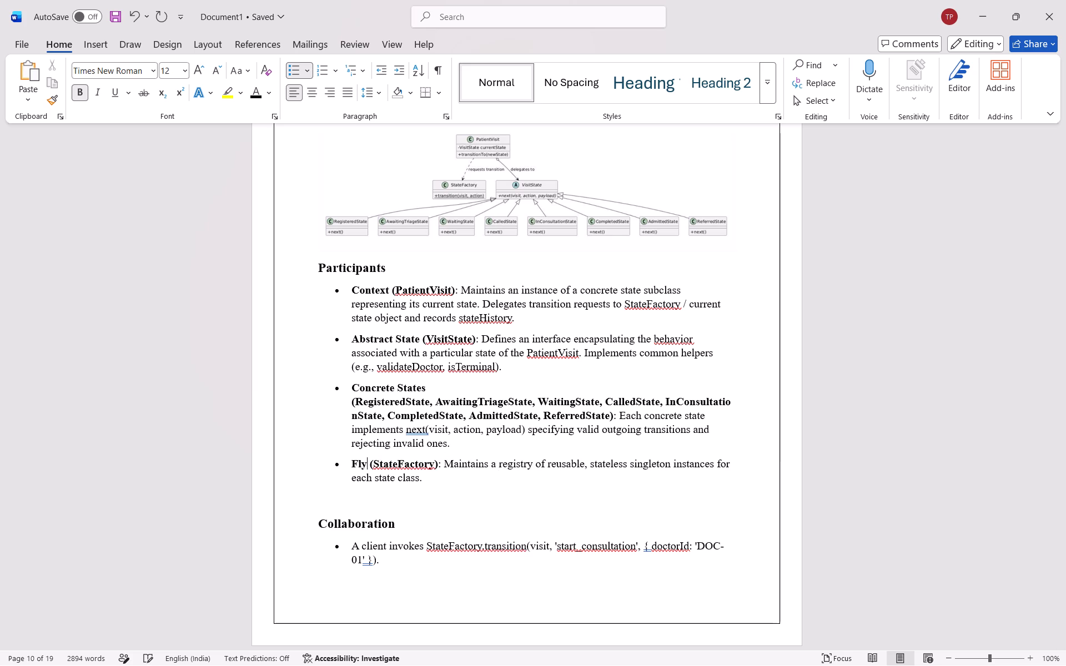
{"action": "key", "text": "BackSpace"}
{"action": "key", "text": "BackSpace"}
{"action": "key", "text": "BackSpace"}
Remove the parentheses around StateFactory in the last bullet of the State Pattern's Participants list.
{"action": "key", "text": "Right"}
{"action": "key", "text": "Right"}
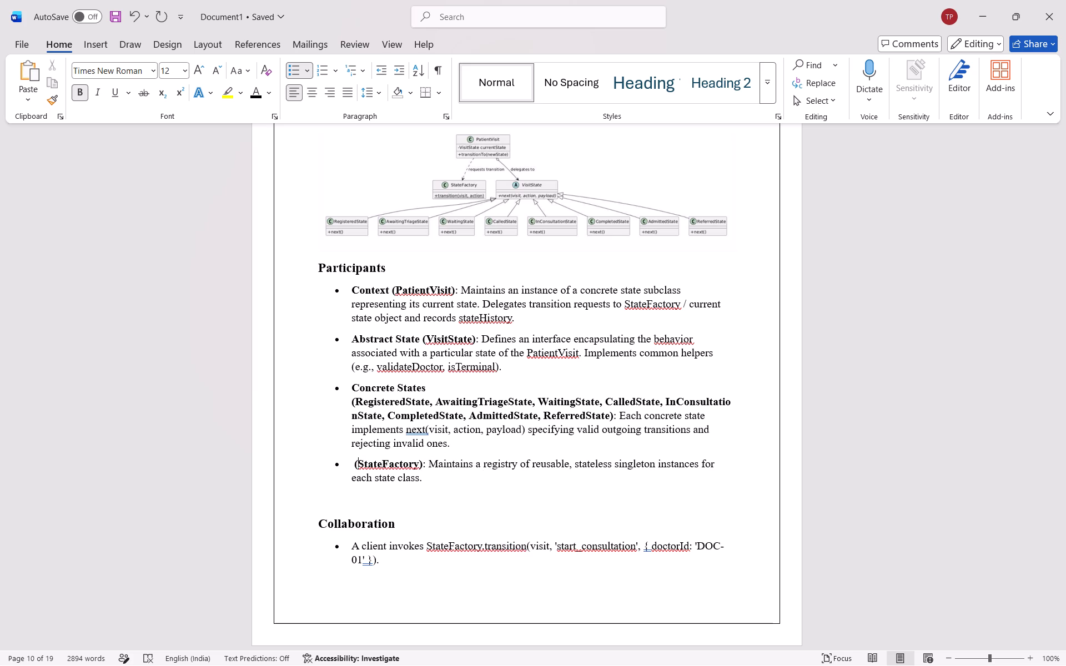
{"action": "key", "text": "BackSpace"}
{"action": "key", "text": "Right"}
{"action": "key", "text": "Right"}
{"action": "key", "text": "Right"}
{"action": "key", "text": "Right"}
{"action": "key", "text": "Right"}
{"action": "key", "text": "Right"}
{"action": "key", "text": "Right"}
{"action": "key", "text": "Right"}
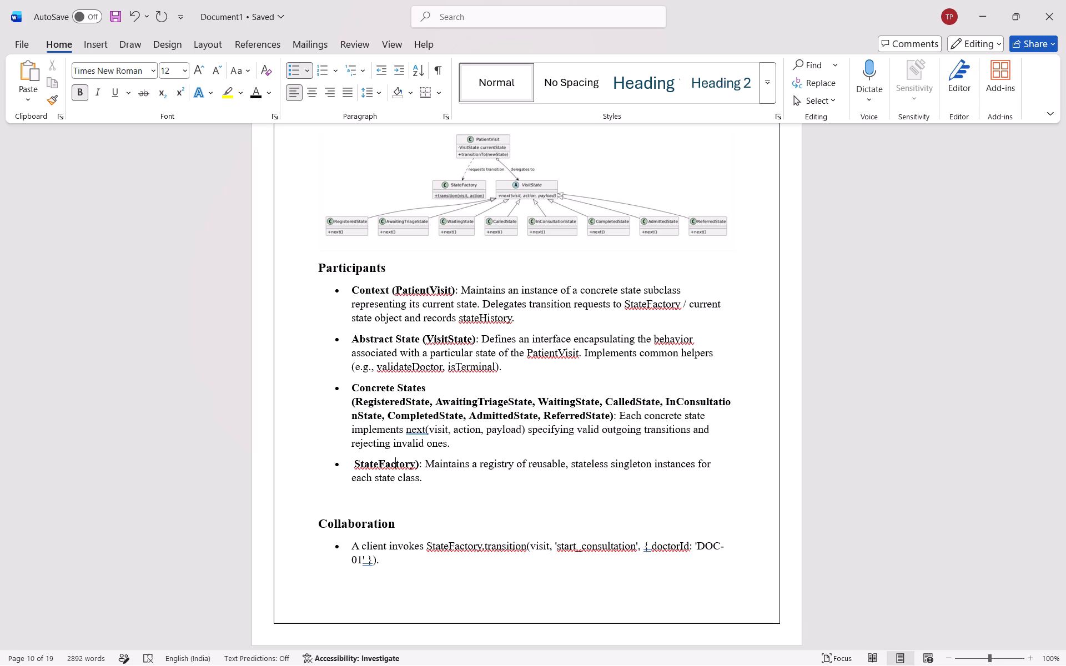
{"action": "key", "text": "Right"}
{"action": "key", "text": "Right"}
{"action": "key", "text": "Right"}
{"action": "key", "text": "Right"}
{"action": "key", "text": "Right"}
{"action": "key", "text": "BackSpace"}
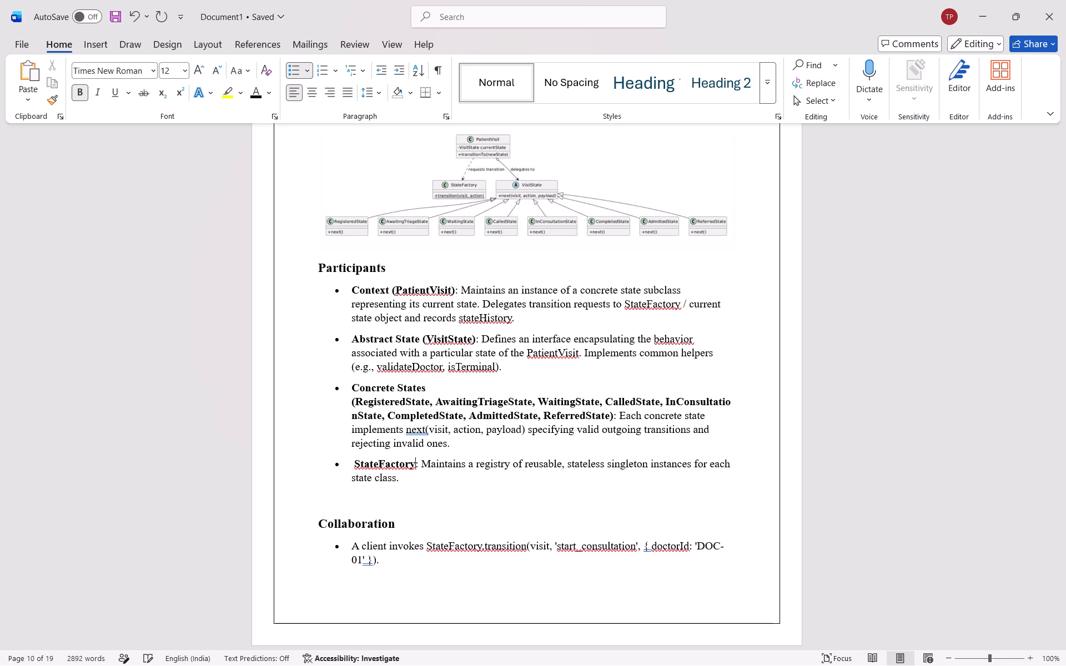
Insert three more blank lines above the State Pattern's Collaboration heading to move it onto the next page.
{"action": "key", "text": "Down"}
{"action": "key", "text": "Down"}
{"action": "key", "text": "Down"}
{"action": "key", "text": "Left"}
{"action": "key", "text": "Left"}
{"action": "key", "text": "Left"}
{"action": "key", "text": "Left"}
{"action": "key", "text": "Left"}
{"action": "key", "text": "Left"}
{"action": "key", "text": "Left"}
{"action": "key", "text": "Left"}
{"action": "key", "text": "Left"}
{"action": "key", "text": "Left"}
{"action": "key", "text": "Left"}
{"action": "key", "text": "Left"}
{"action": "key", "text": "Left"}
{"action": "key", "text": "Left"}
{"action": "key", "text": "Down"}
{"action": "key", "text": "Return"}
{"action": "key", "text": "Return"}
{"action": "key", "text": "Return"}
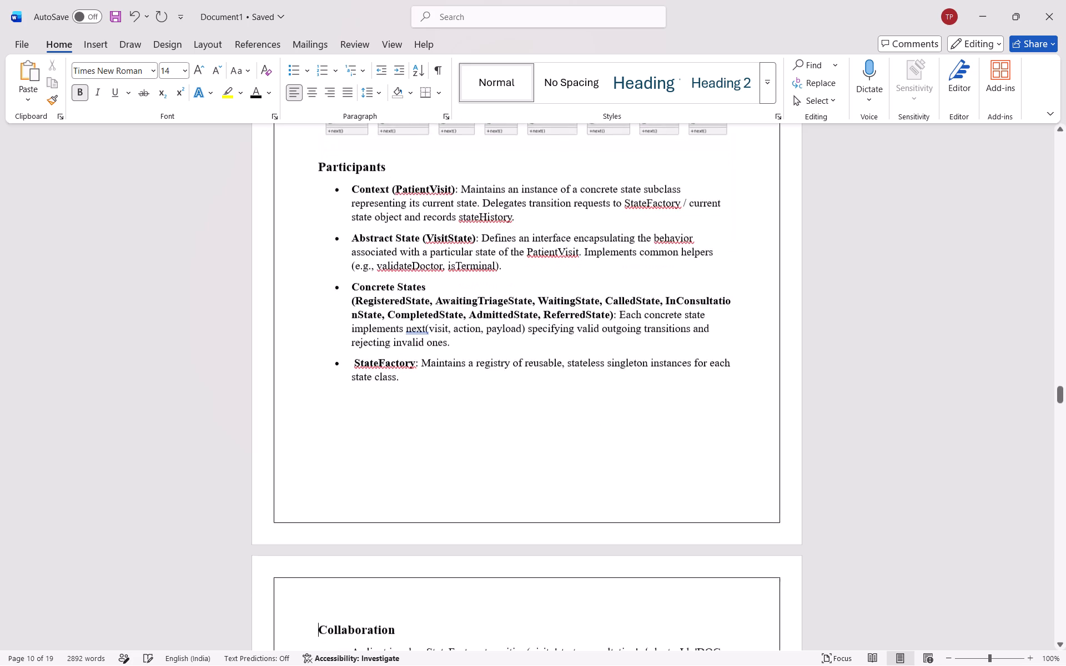
Insert seven blank lines above the "3. Factory Method Pattern" heading so the section starts on a new page.
{"action": "scroll", "coordinate": [446, 466], "scroll_direction": "down", "scroll_amount": 8}
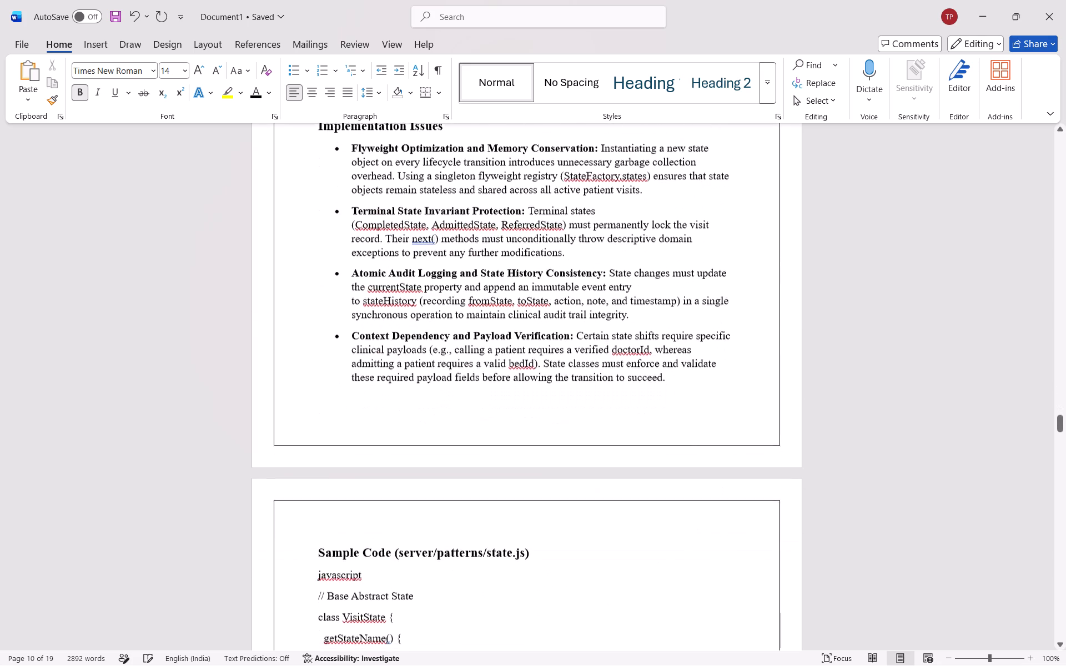
{"action": "scroll", "coordinate": [446, 466], "scroll_direction": "down", "scroll_amount": 8}
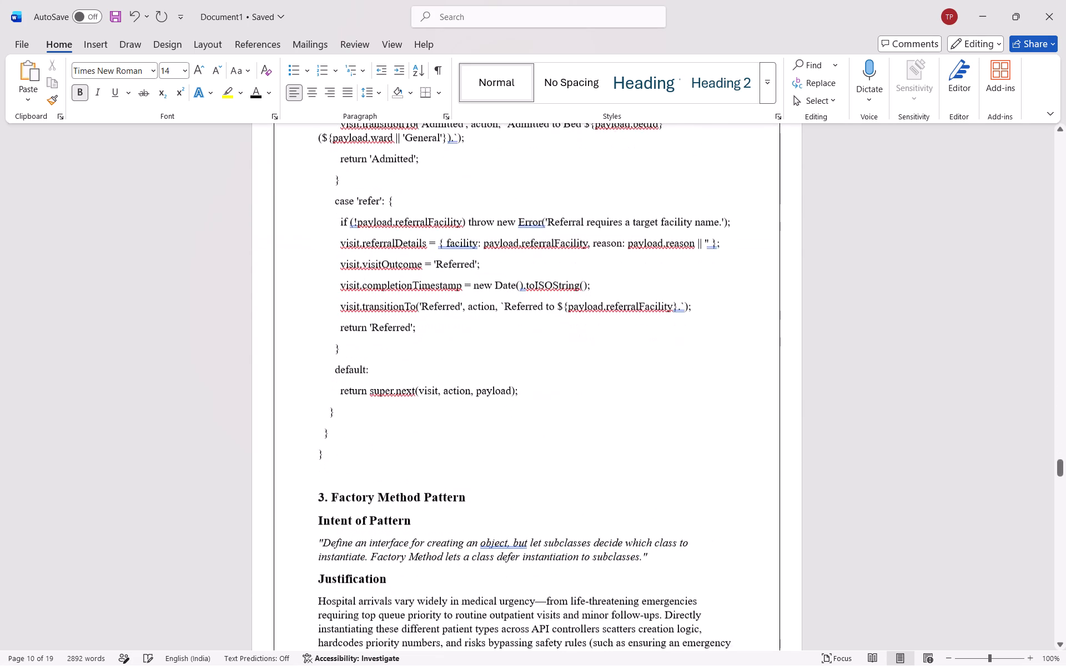
{"action": "scroll", "coordinate": [446, 466], "scroll_direction": "down", "scroll_amount": 4}
{"action": "scroll", "coordinate": [446, 466], "scroll_direction": "up", "scroll_amount": 1}
{"action": "scroll", "coordinate": [446, 466], "scroll_direction": "down", "scroll_amount": 1}
{"action": "left_click", "coordinate": [313, 493]}
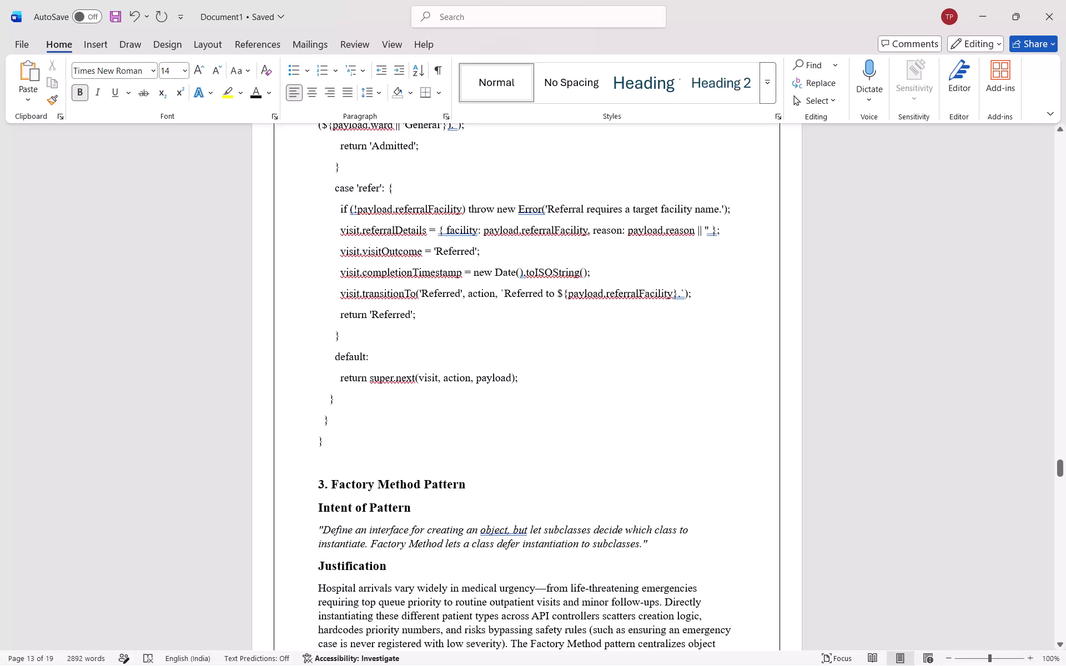
{"action": "key", "text": "Return"}
{"action": "key", "text": "Return"}
{"action": "key", "text": "Return"}
{"action": "key", "text": "Return"}
{"action": "key", "text": "Return"}
{"action": "key", "text": "Return"}
{"action": "key", "text": "Return"}
{"action": "key", "text": "Return"}
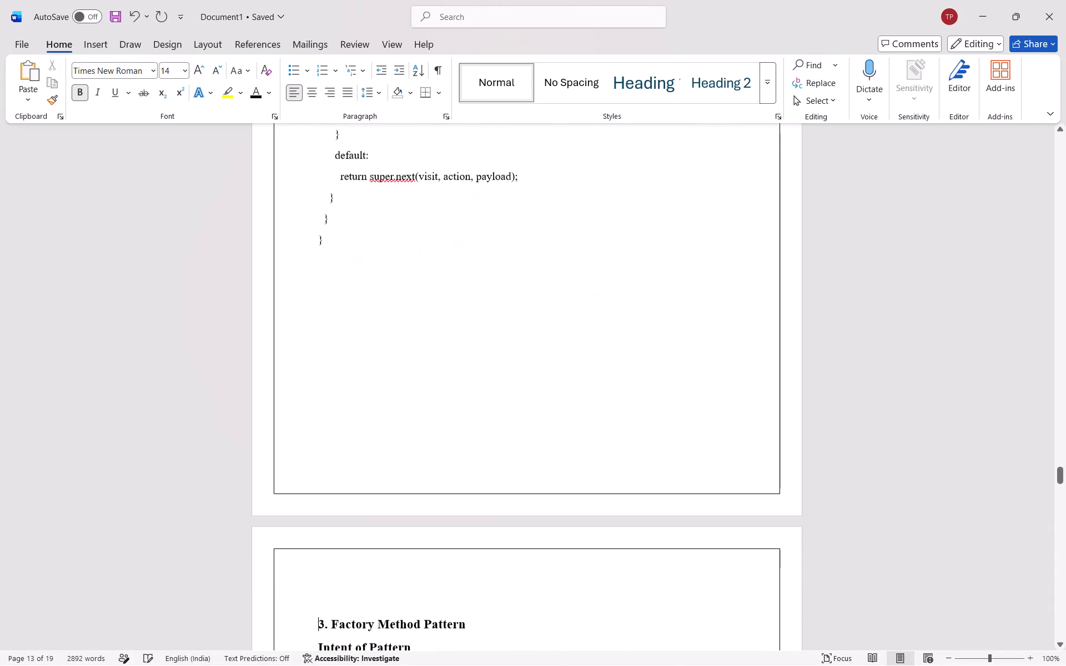
{"action": "key", "text": "BackSpace"}
Insert two blank lines above the Structure heading in the Factory Method section to move it onto the diagram's page.
{"action": "scroll", "coordinate": [313, 493], "scroll_direction": "down", "scroll_amount": 6}
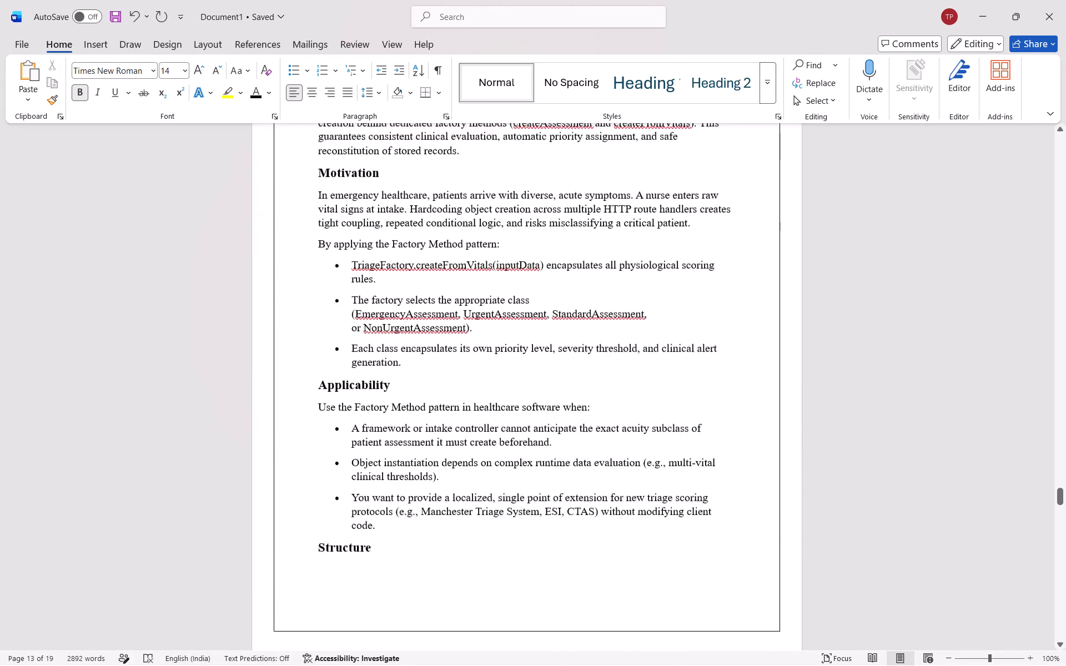
{"action": "scroll", "coordinate": [313, 493], "scroll_direction": "down", "scroll_amount": 1}
{"action": "left_click", "coordinate": [322, 348]}
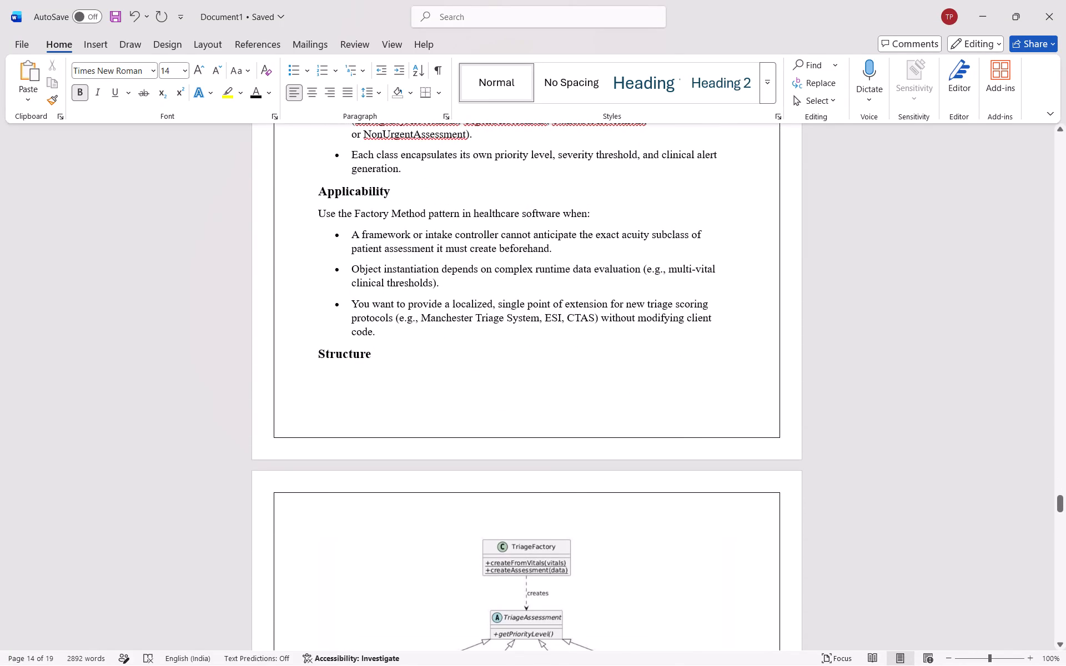
{"action": "key", "text": "Left"}
{"action": "key", "text": "Return"}
{"action": "key", "text": "Return"}
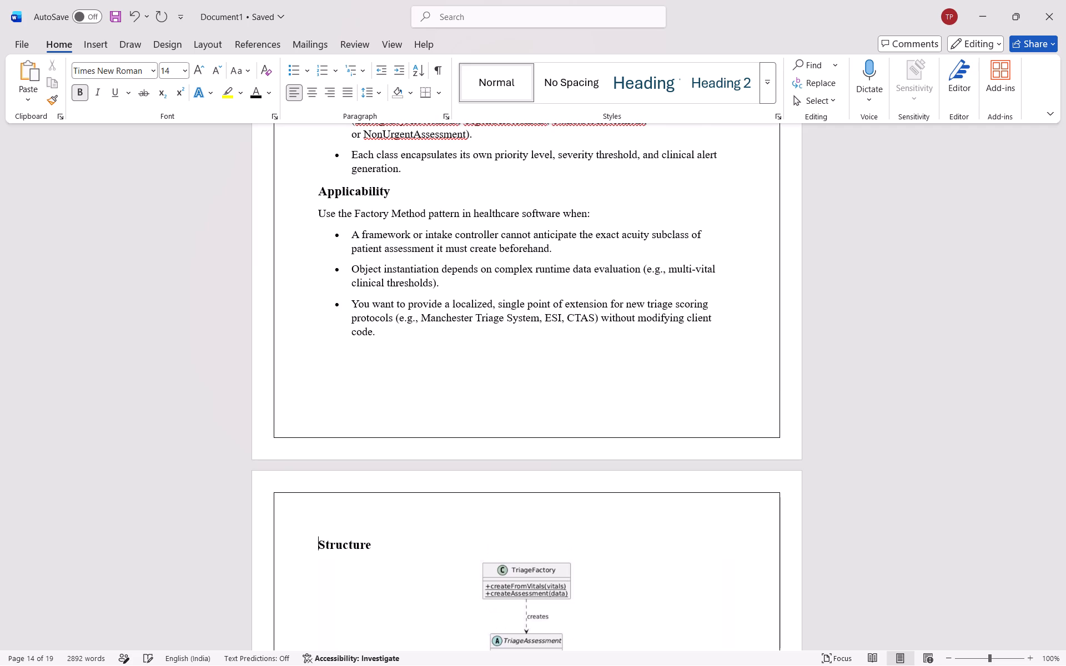
{"action": "scroll", "coordinate": [322, 348], "scroll_direction": "down", "scroll_amount": 10}
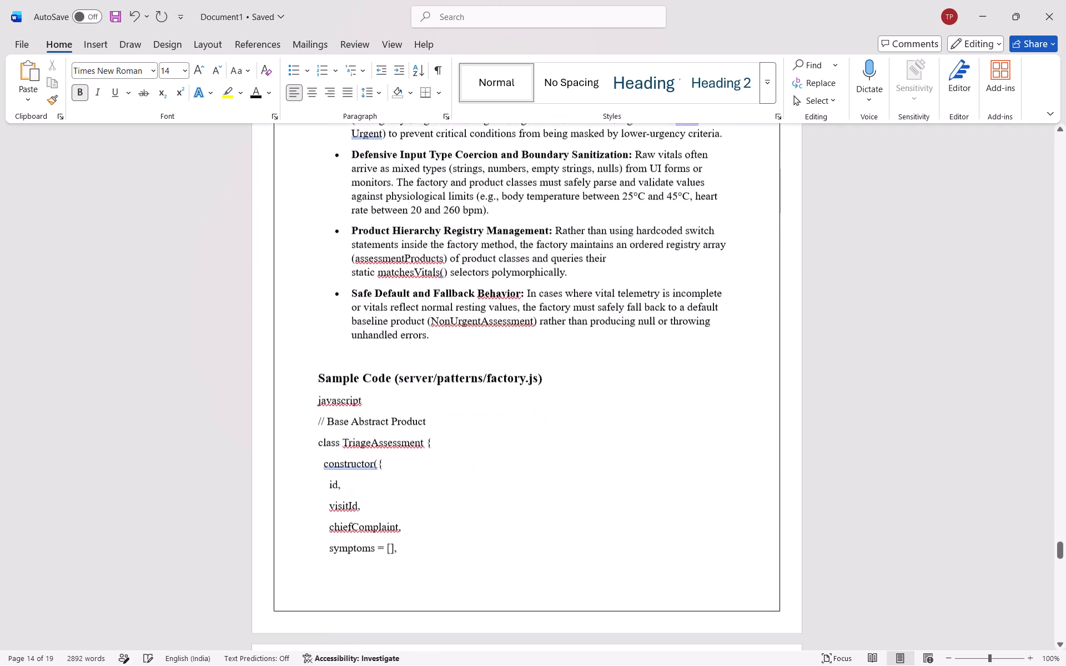
{"action": "scroll", "coordinate": [322, 348], "scroll_direction": "down", "scroll_amount": 10}
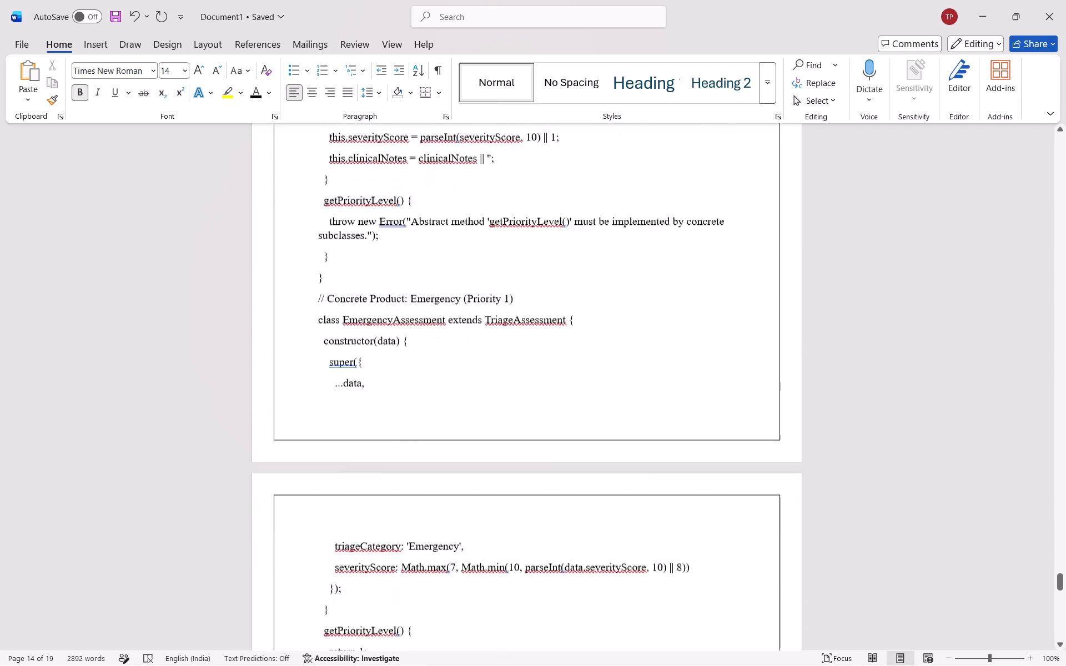
{"action": "scroll", "coordinate": [322, 348], "scroll_direction": "down", "scroll_amount": 6}
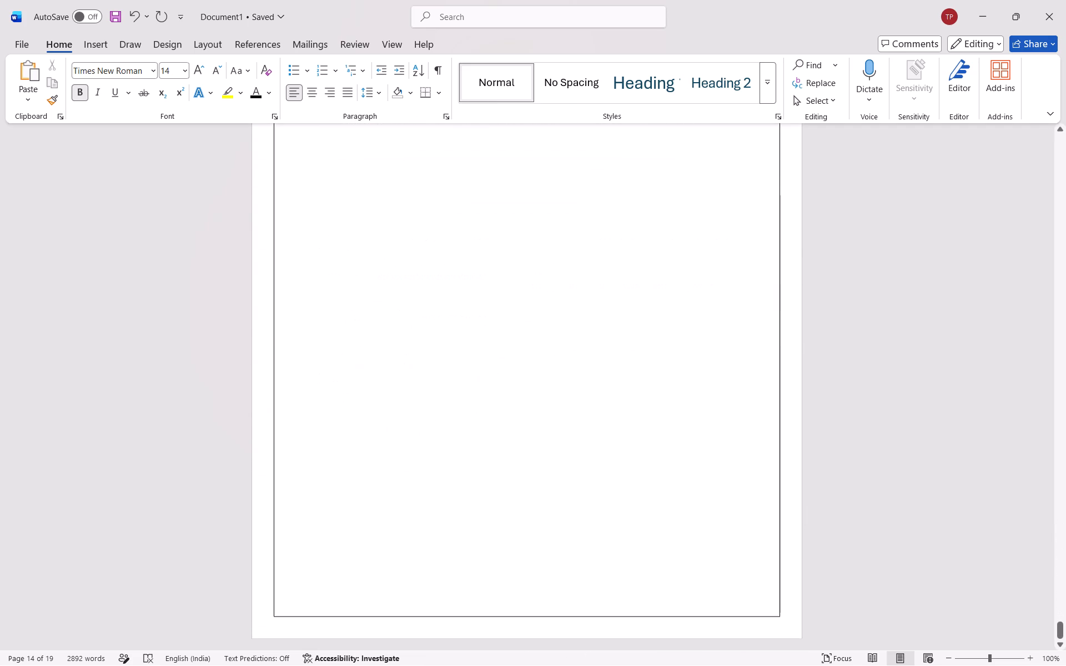
{"action": "key", "text": "ctrl+s"}
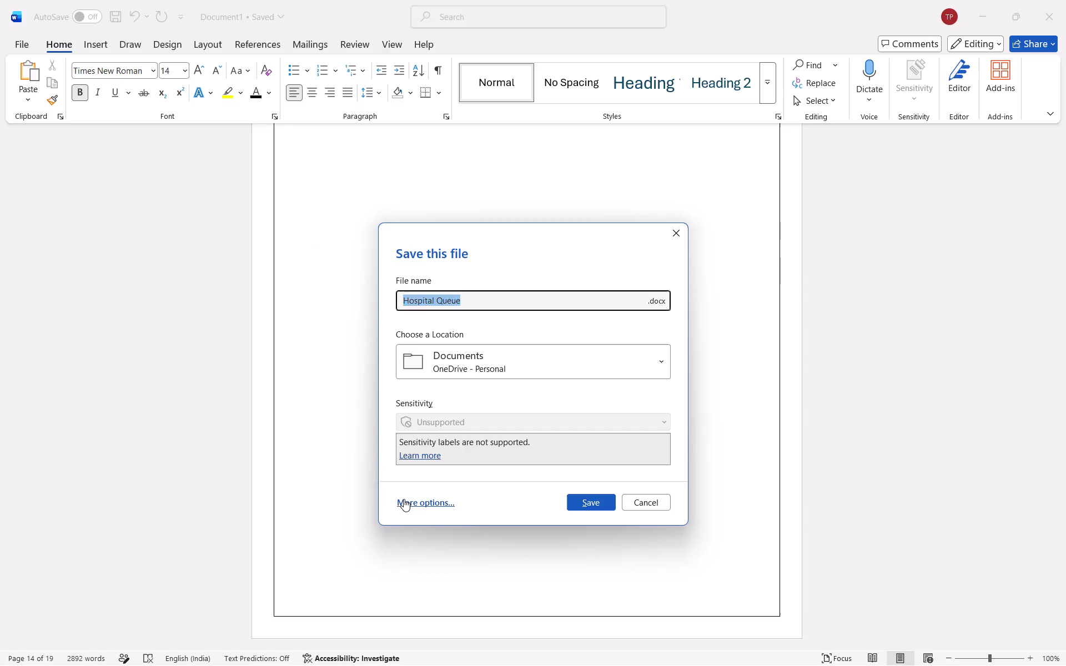
{"action": "left_click", "coordinate": [404, 499]}
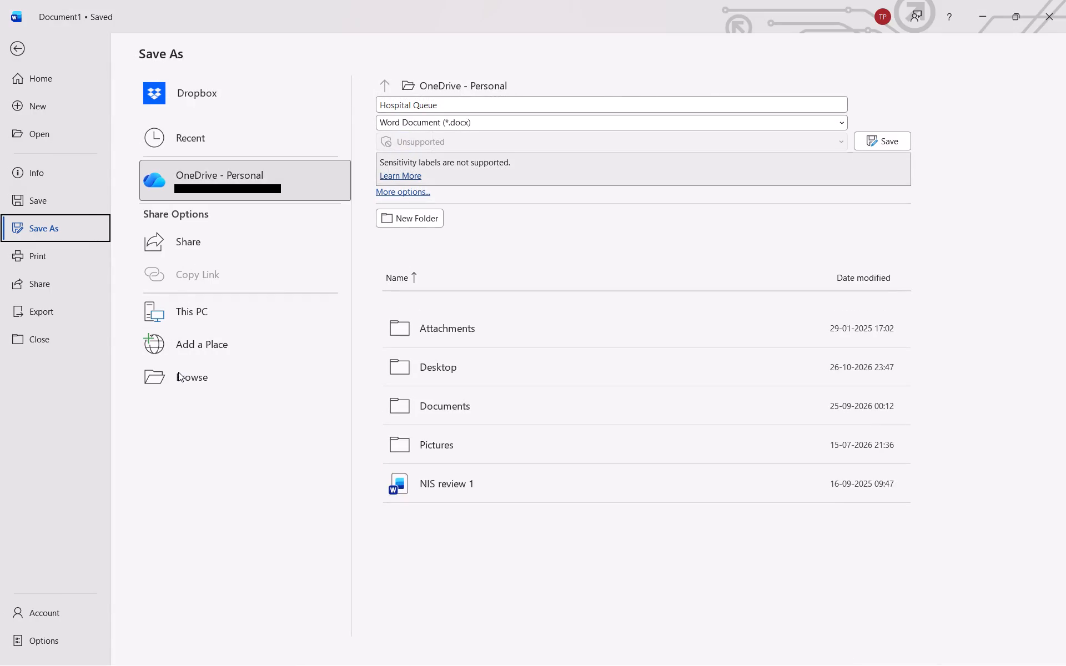
{"action": "left_click", "coordinate": [178, 372]}
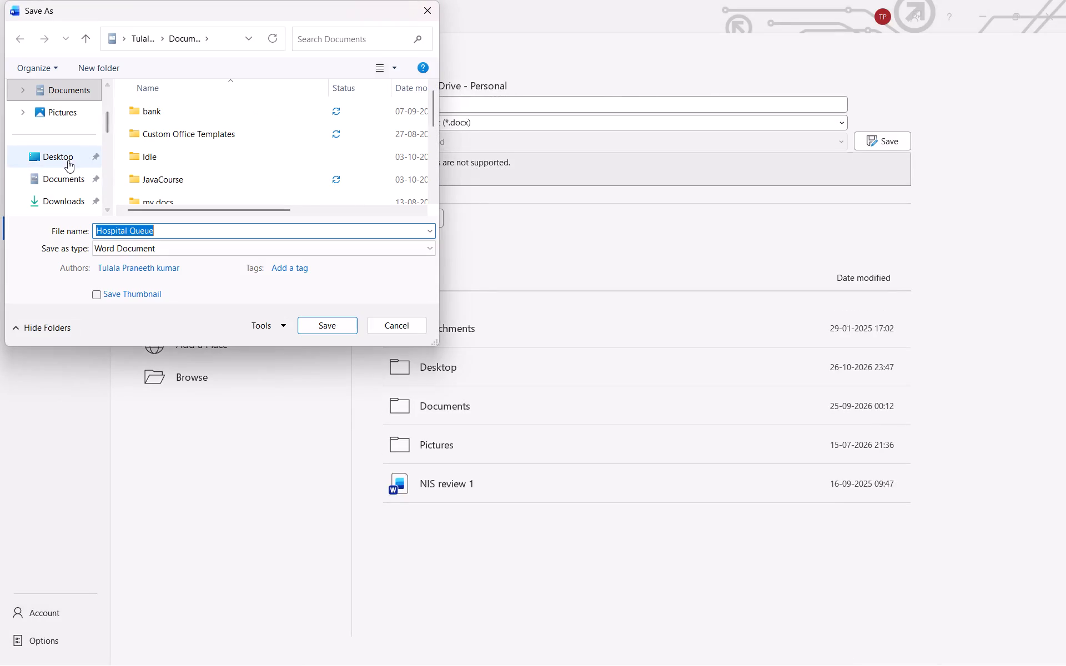
{"action": "left_click", "coordinate": [67, 159]}
{"action": "left_click", "coordinate": [178, 253]}
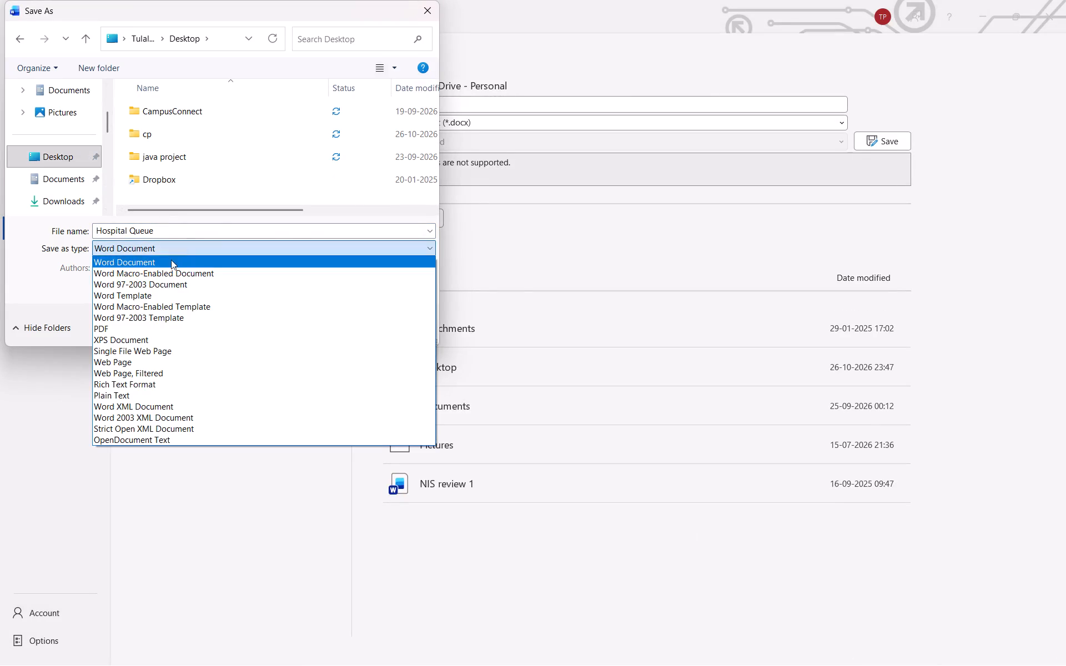